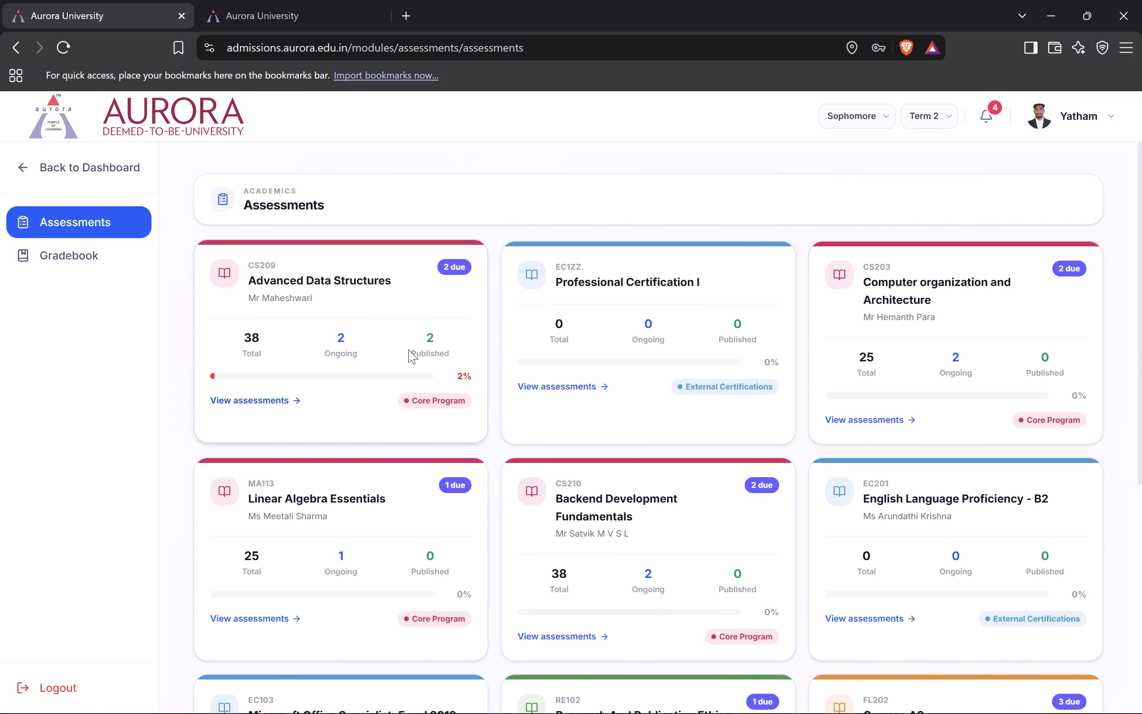
# Open the CS209 Advanced Data Structures assessments and examine the listed tasks with their due dates and statuses.
pyautogui.hscroll(1, 517, 378)
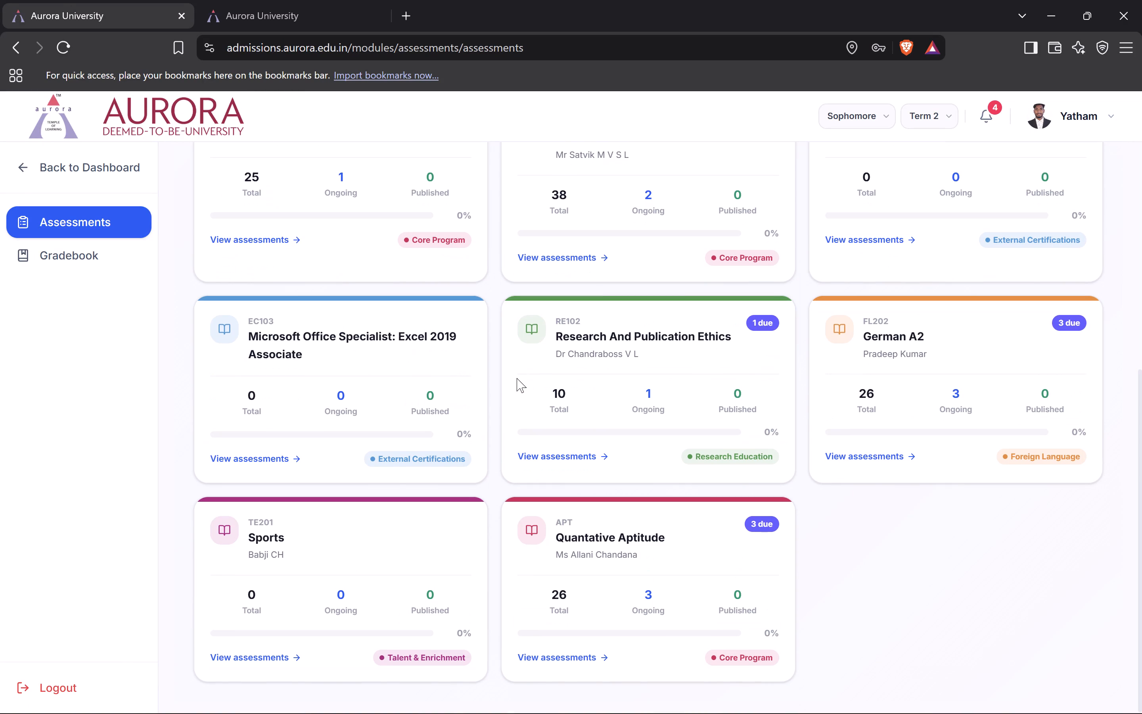
pyautogui.hscroll(1, 517, 378)
pyautogui.scroll(4, 517, 378)
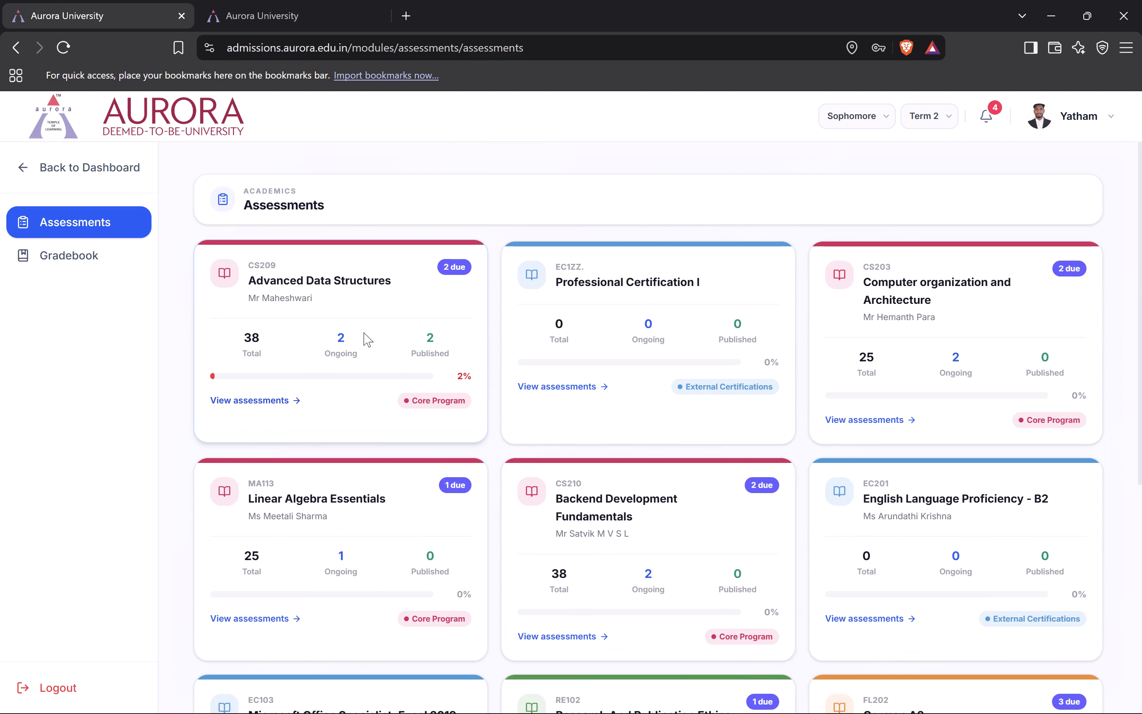
pyautogui.click(373, 366)
pyautogui.scroll(-1, 768, 411)
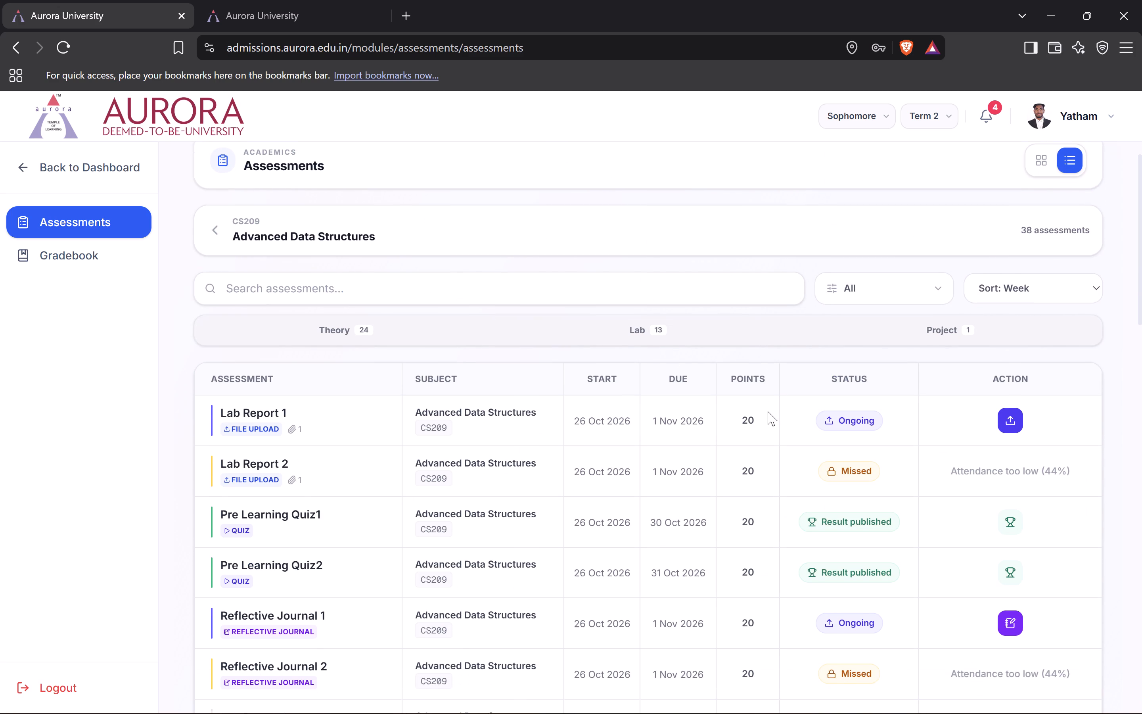
pyautogui.scroll(-1, 768, 411)
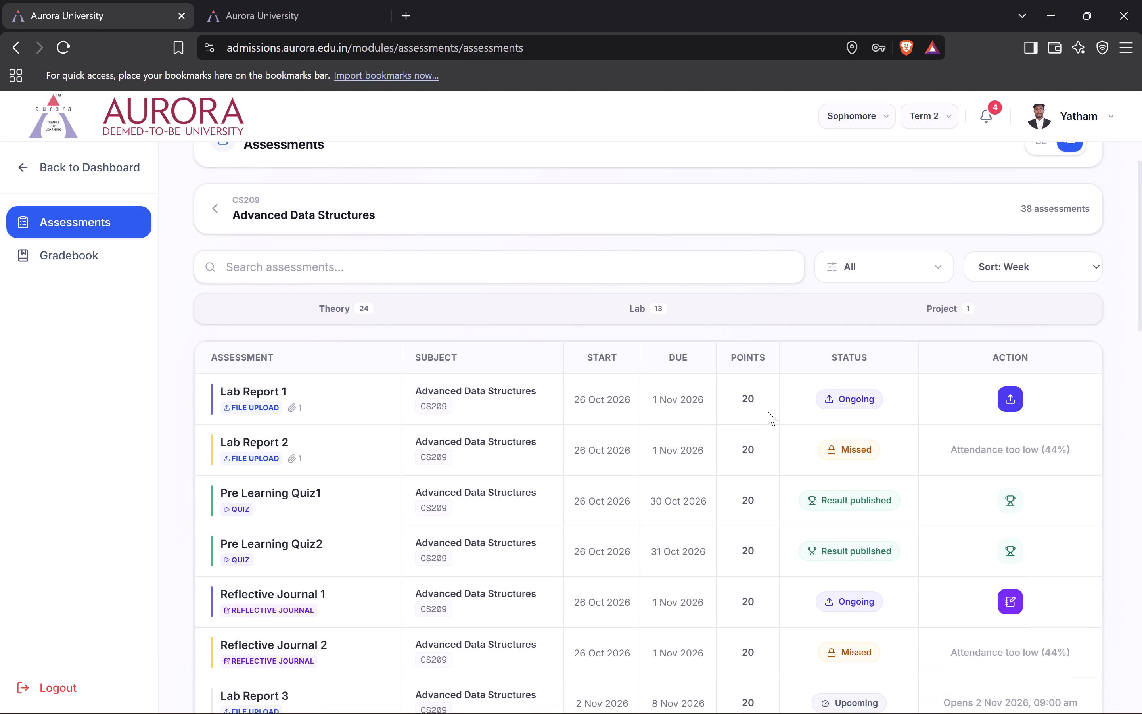
pyautogui.scroll(-1, 768, 411)
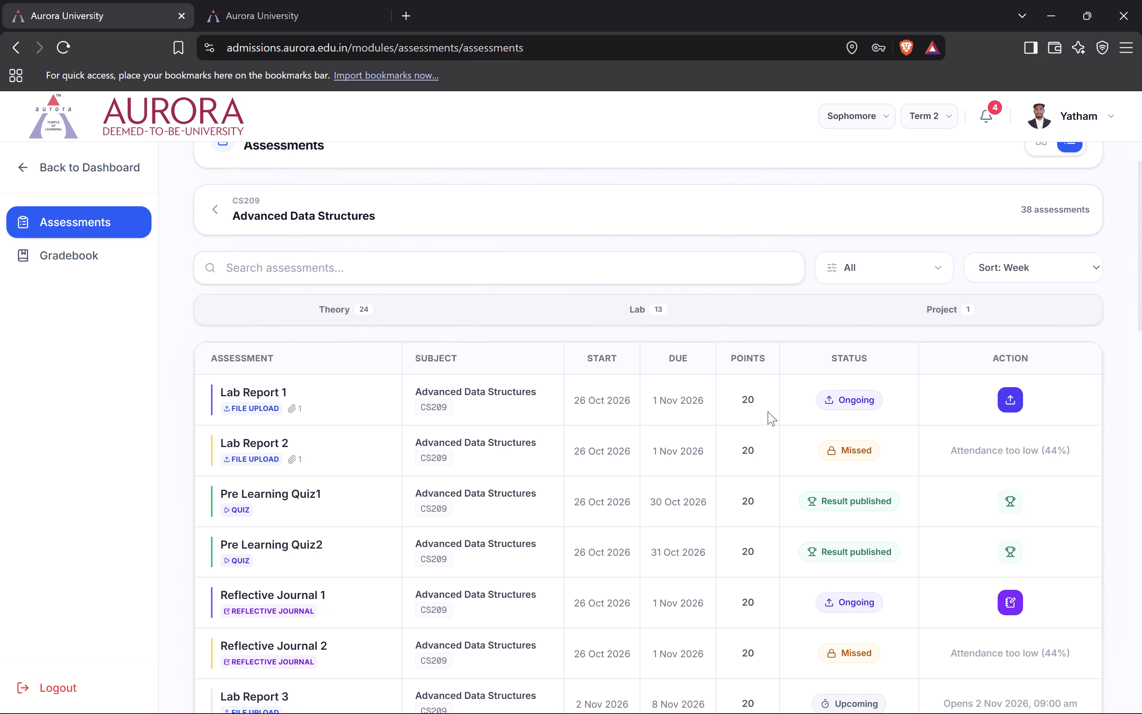
pyautogui.scroll(-1, 768, 411)
# In File Explorer, copy the Word document LAB_REPORT_1 from ASSESSMENT > C++ > SECOUND TERM - 2 into the other student's desktop folder.
pyautogui.doubleClick(1090, 16)
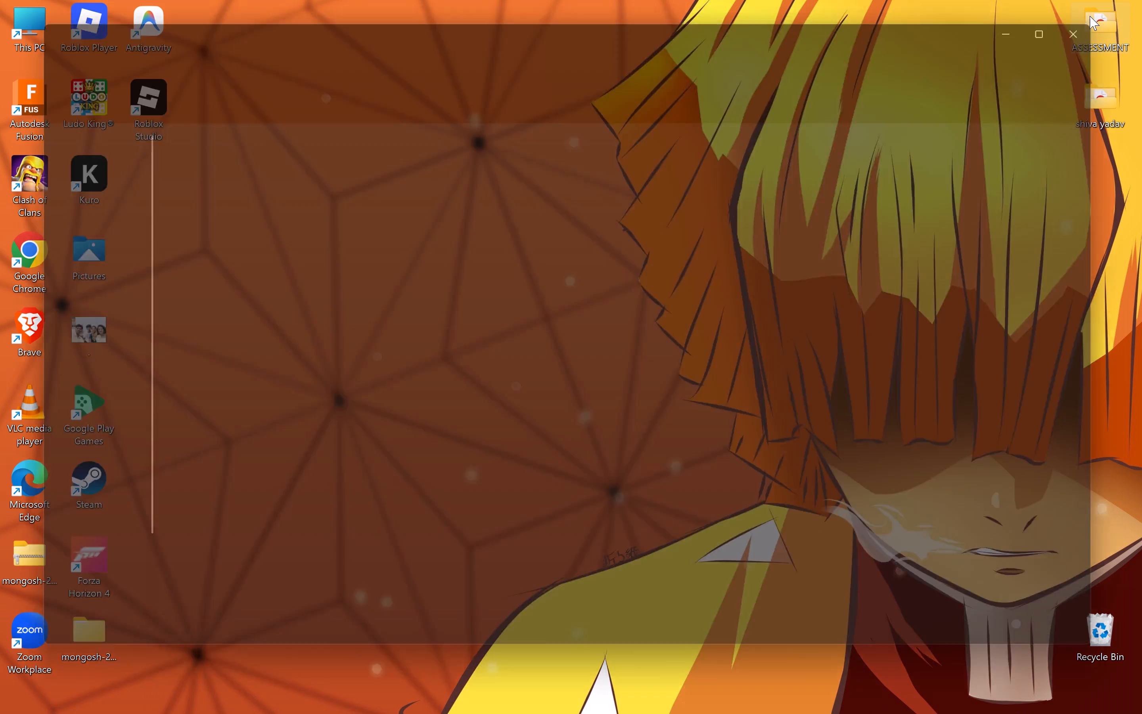
pyautogui.doubleClick(232, 150)
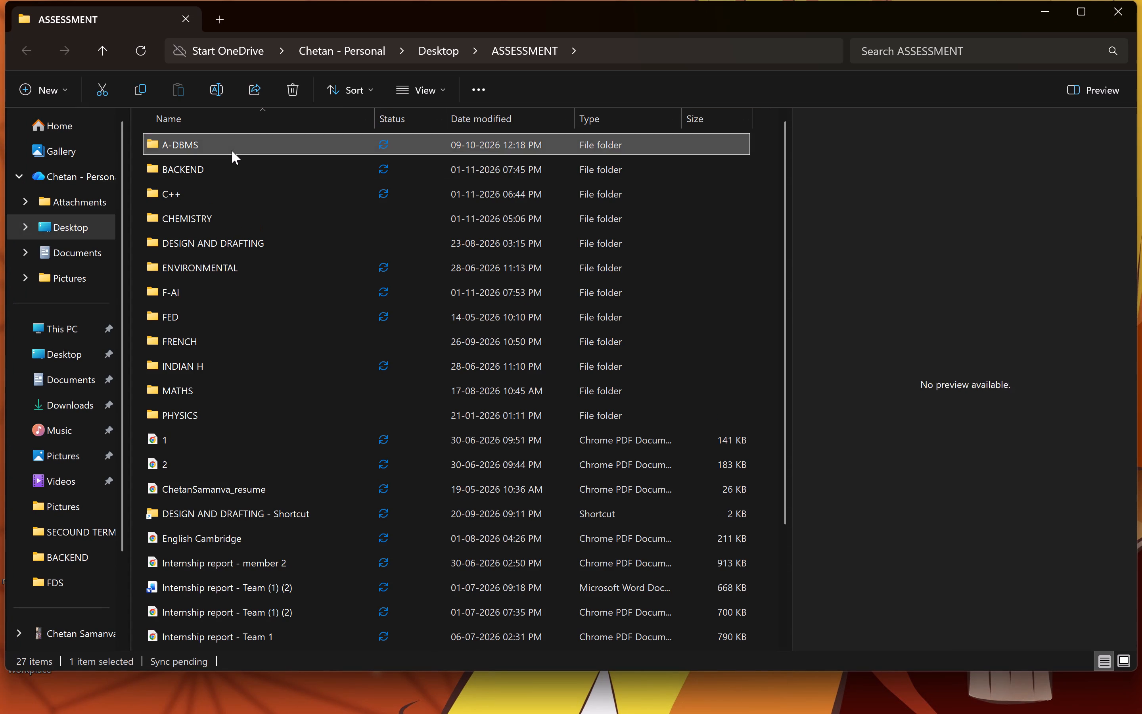
pyautogui.click(22, 50)
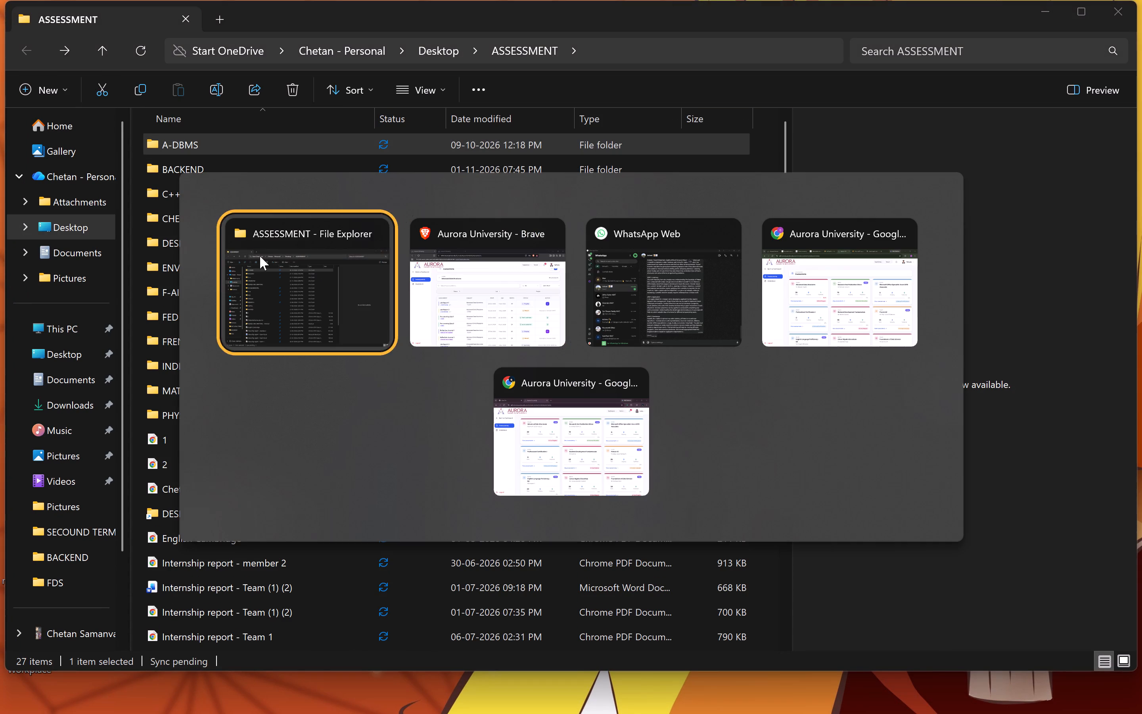
pyautogui.doubleClick(163, 196)
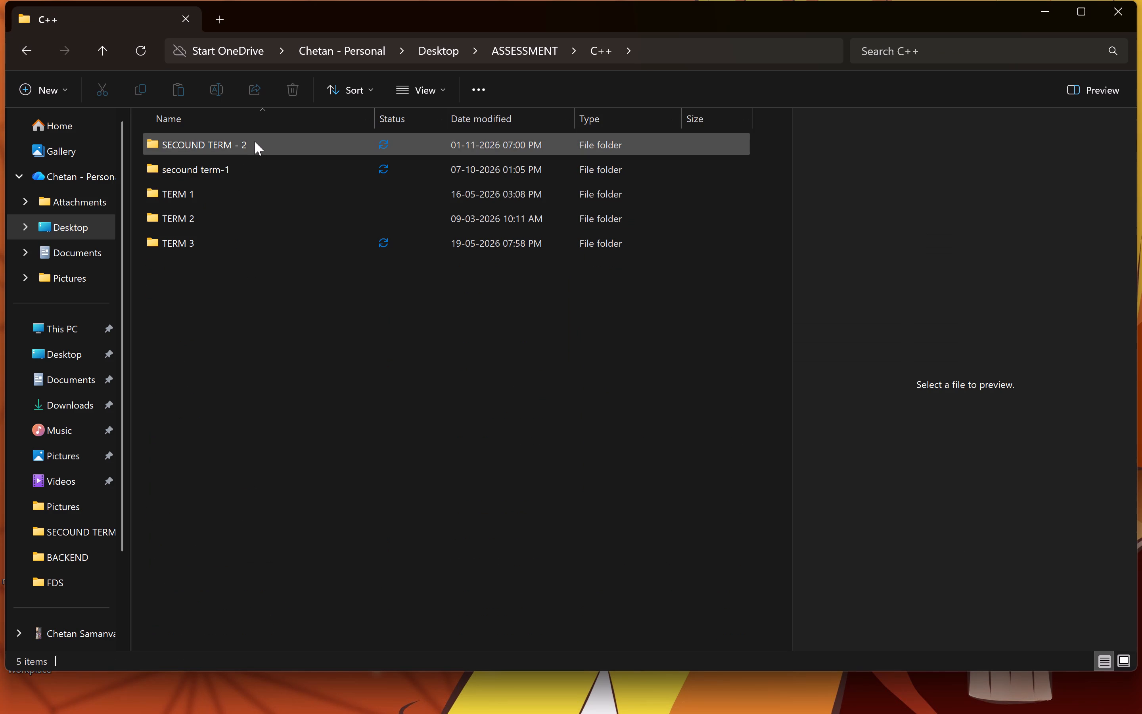
pyautogui.doubleClick(254, 142)
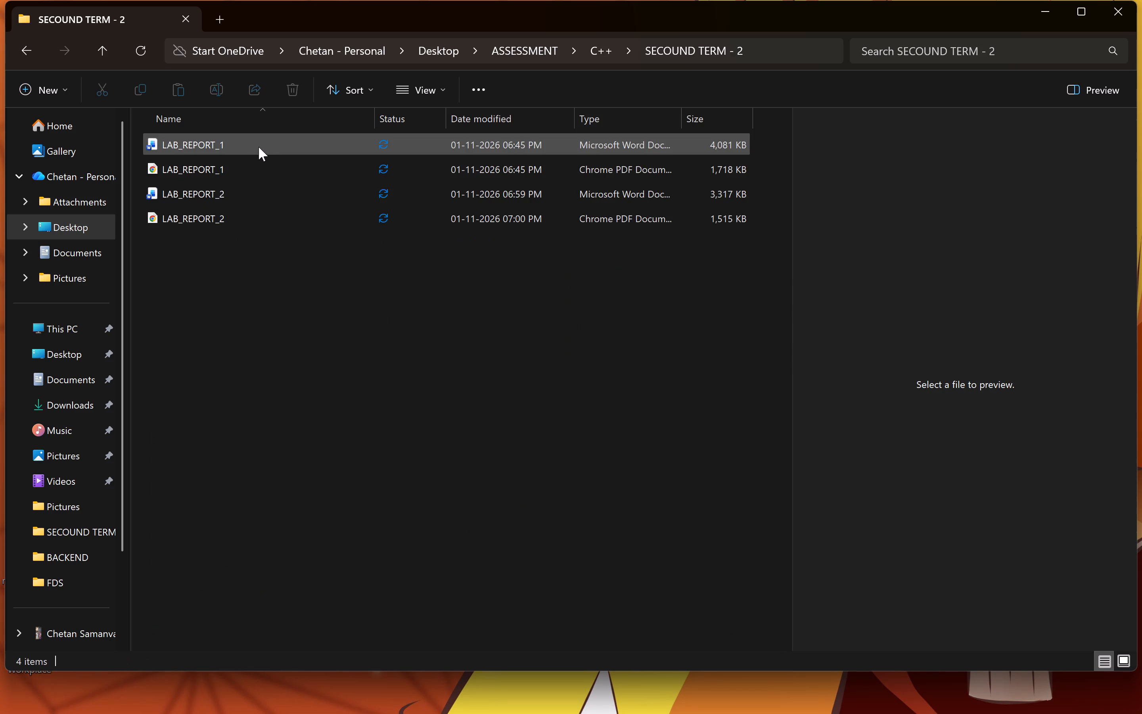
pyautogui.click(259, 147)
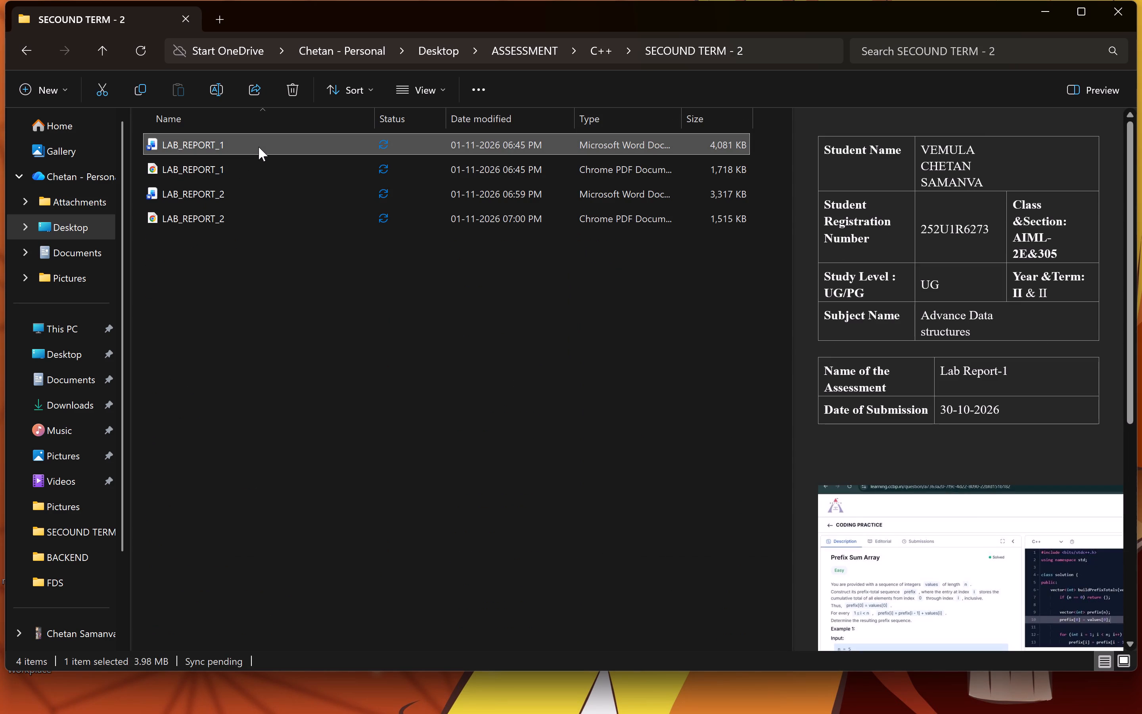
pyautogui.hotkey('ctrl', 'c')
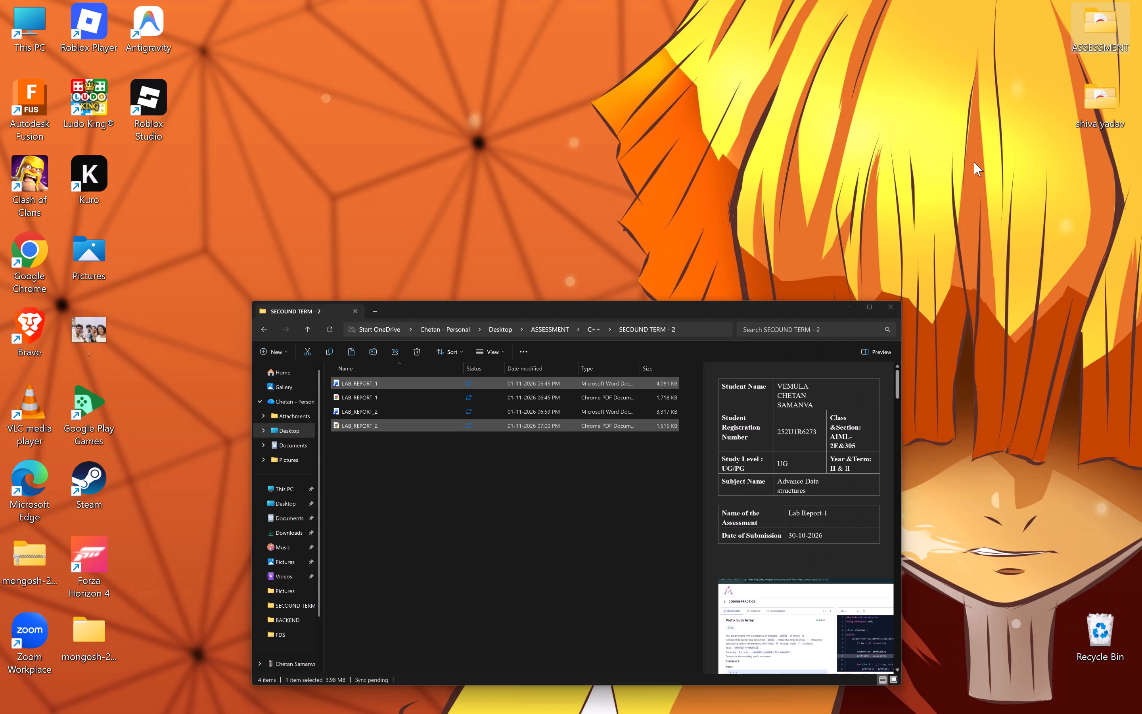
pyautogui.doubleClick(1092, 123)
pyautogui.click(488, 473)
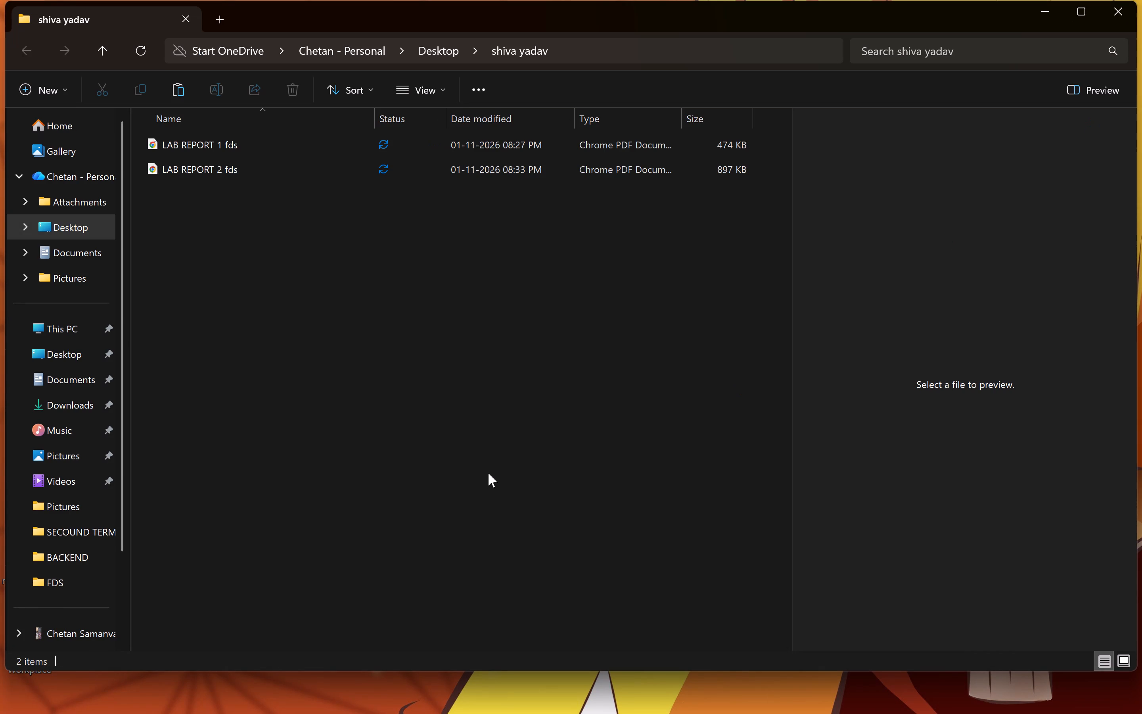
pyautogui.hotkey('ctrl', 'v')
# Open the copied LAB_REPORT_1 in Word and replace the Student Name entry with the other student's name in capitals.
pyautogui.doubleClick(210, 198)
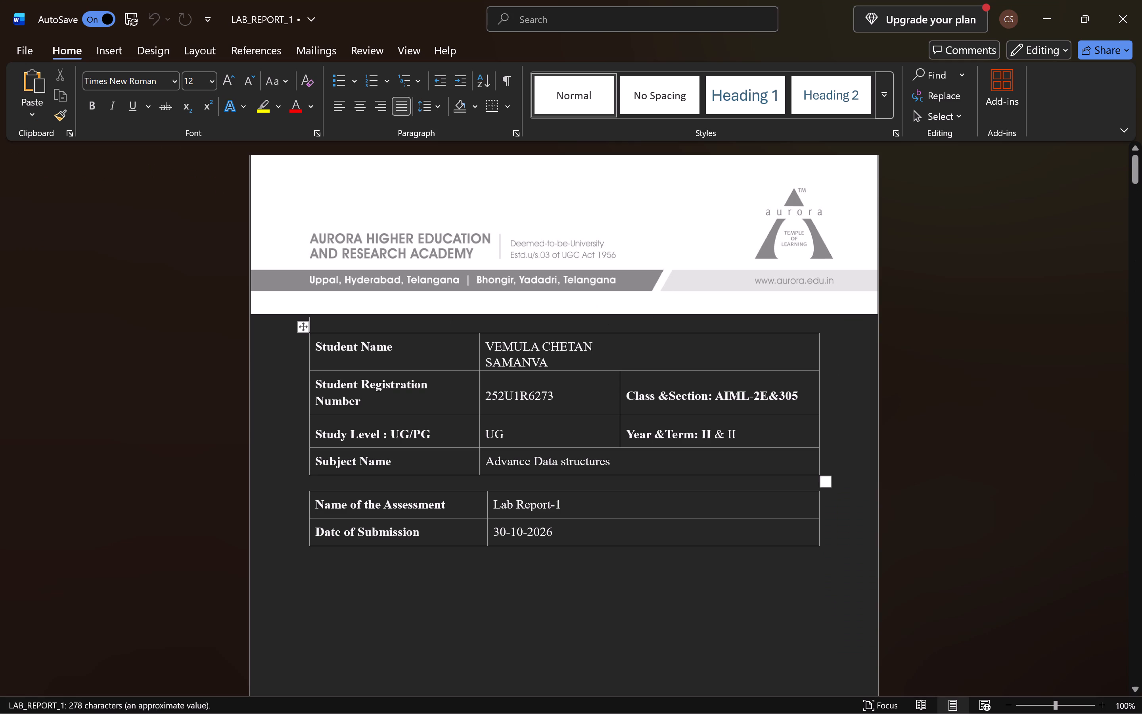
pyautogui.click(577, 369)
pyautogui.hotkey('shift', 'Home')
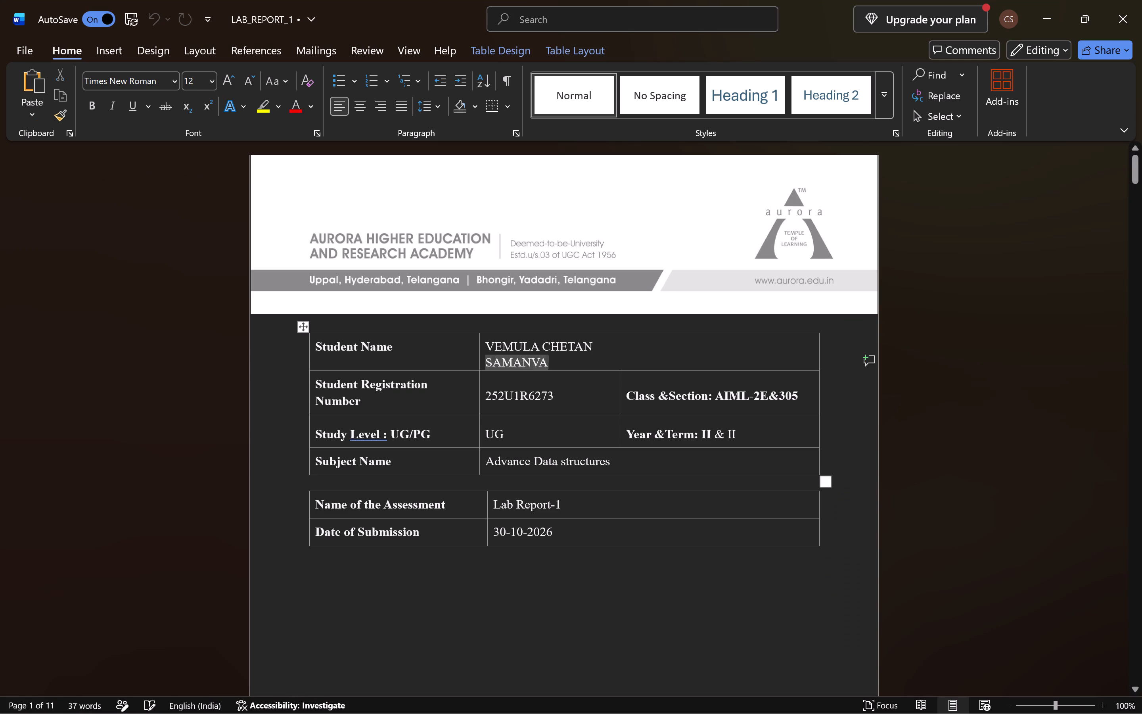
pyautogui.hotkey('shift', 'Home')
pyautogui.hotkey('shift', 'BackSpace')
pyautogui.hotkey('shift', 'Home')
pyautogui.hotkey('shift', 'BackSpace')
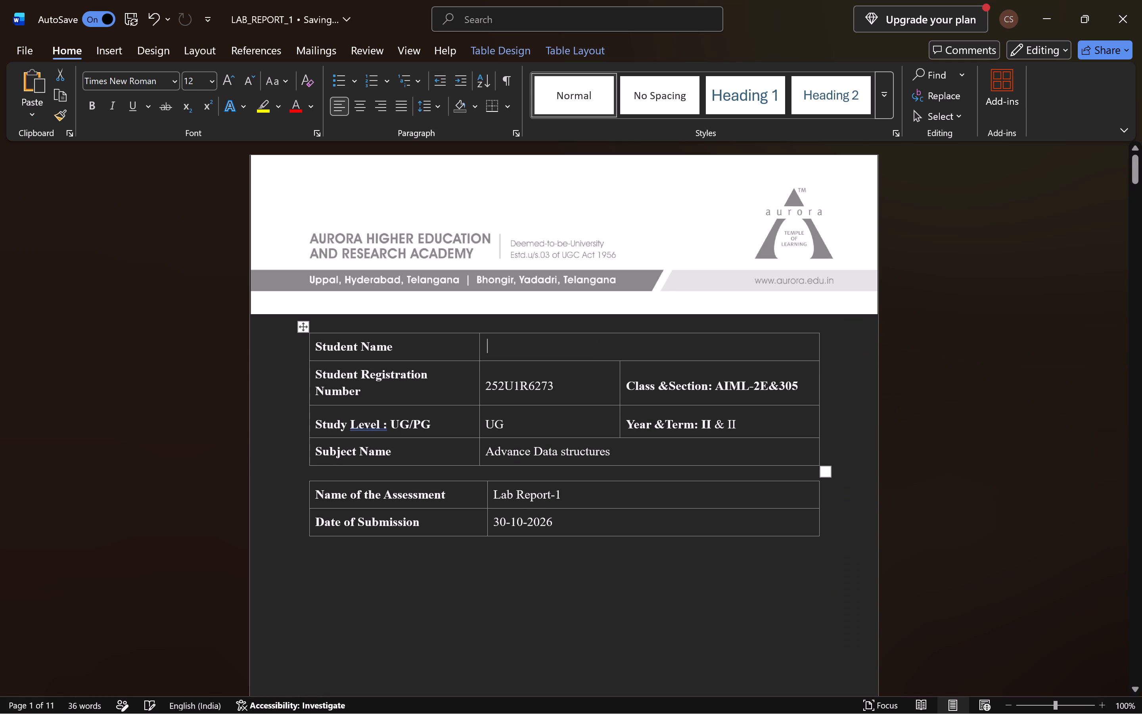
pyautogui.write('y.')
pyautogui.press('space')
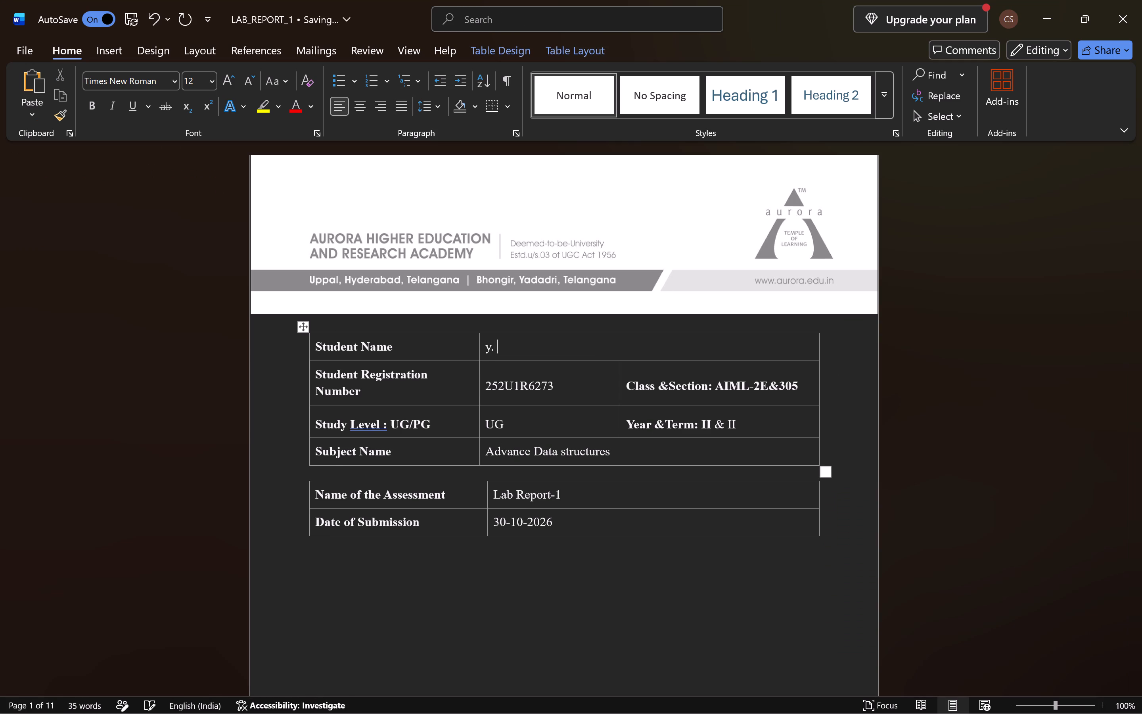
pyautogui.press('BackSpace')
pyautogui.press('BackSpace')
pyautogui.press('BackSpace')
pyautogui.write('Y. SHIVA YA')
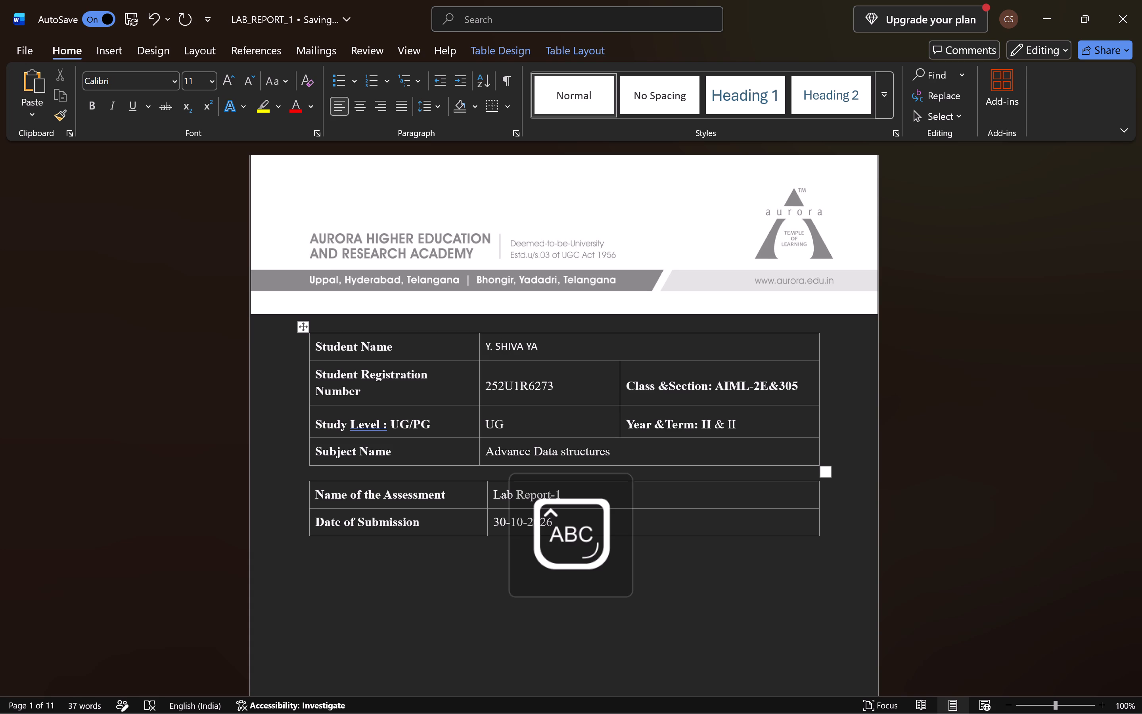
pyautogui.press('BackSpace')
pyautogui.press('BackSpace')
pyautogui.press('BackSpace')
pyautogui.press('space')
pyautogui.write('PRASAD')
# Change the second-to-last digit of the Student Registration Number to 8.
pyautogui.click(549, 389)
pyautogui.press('BackSpace')
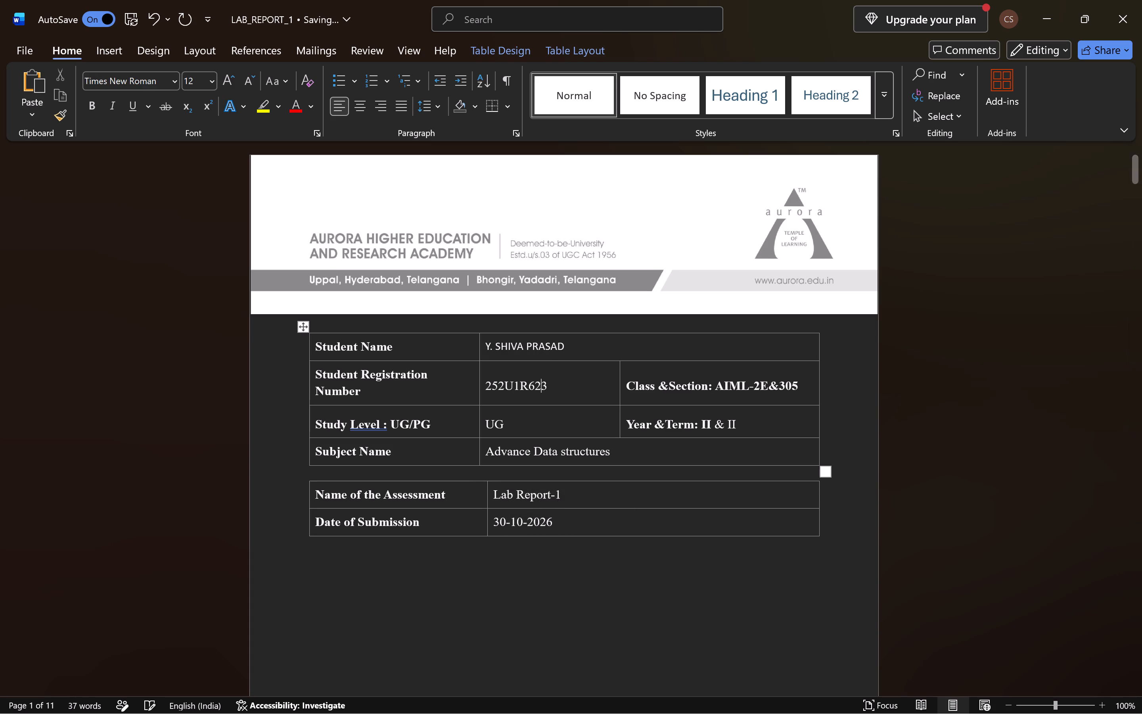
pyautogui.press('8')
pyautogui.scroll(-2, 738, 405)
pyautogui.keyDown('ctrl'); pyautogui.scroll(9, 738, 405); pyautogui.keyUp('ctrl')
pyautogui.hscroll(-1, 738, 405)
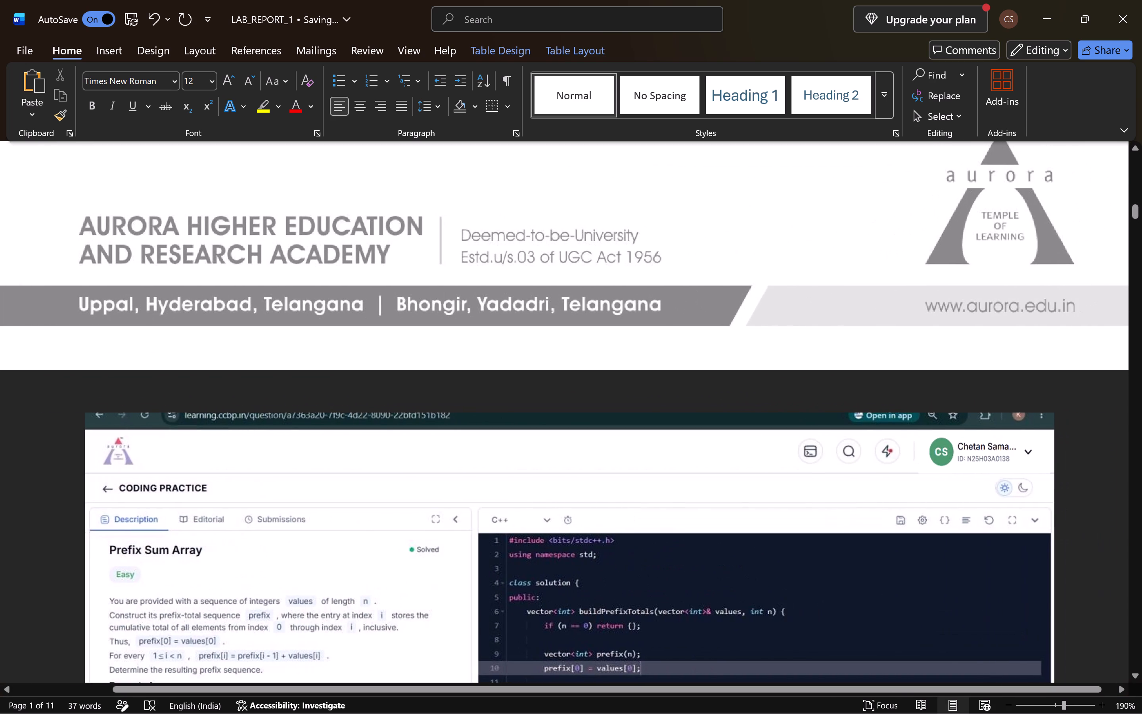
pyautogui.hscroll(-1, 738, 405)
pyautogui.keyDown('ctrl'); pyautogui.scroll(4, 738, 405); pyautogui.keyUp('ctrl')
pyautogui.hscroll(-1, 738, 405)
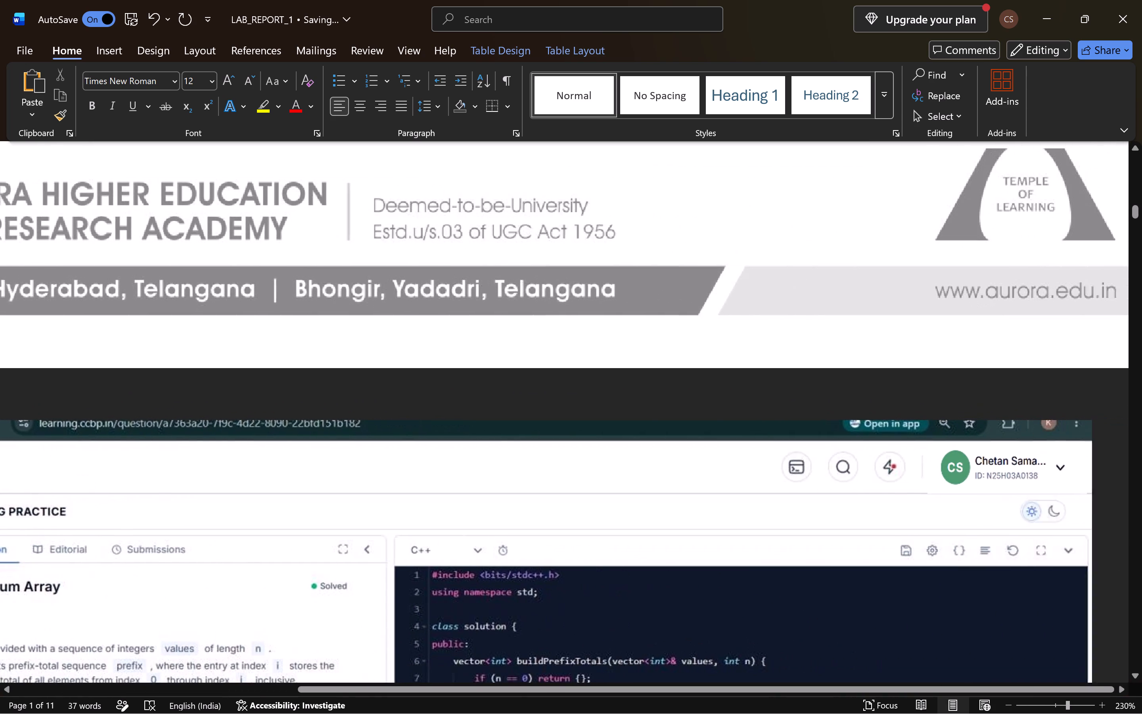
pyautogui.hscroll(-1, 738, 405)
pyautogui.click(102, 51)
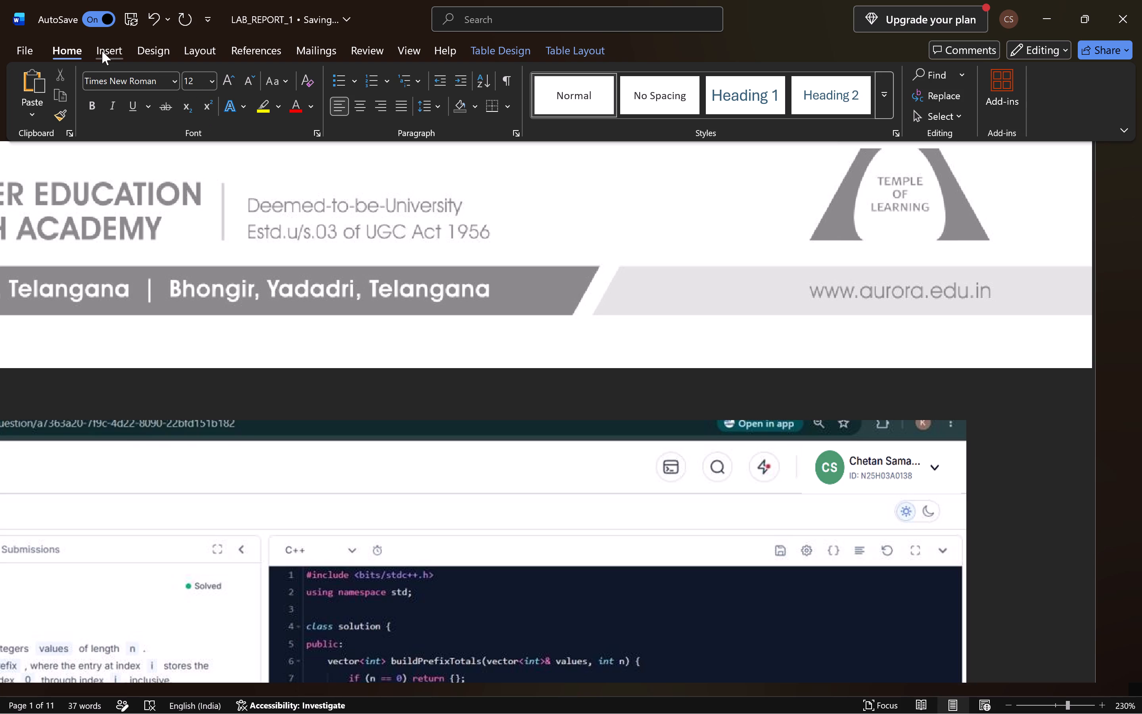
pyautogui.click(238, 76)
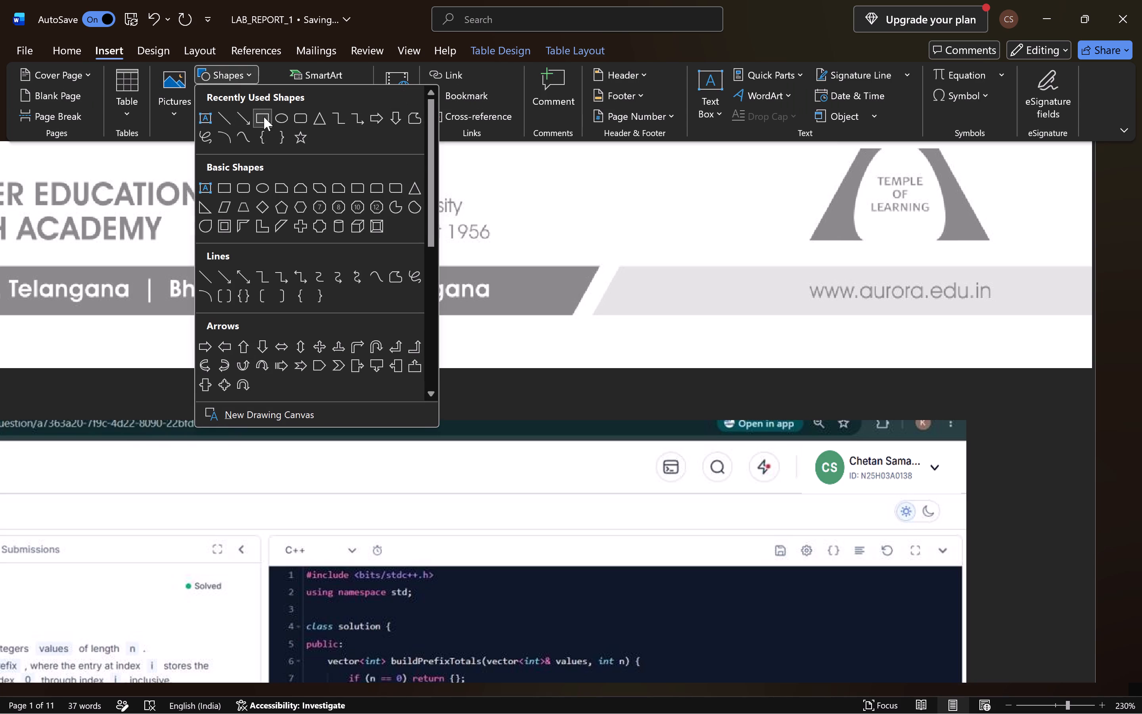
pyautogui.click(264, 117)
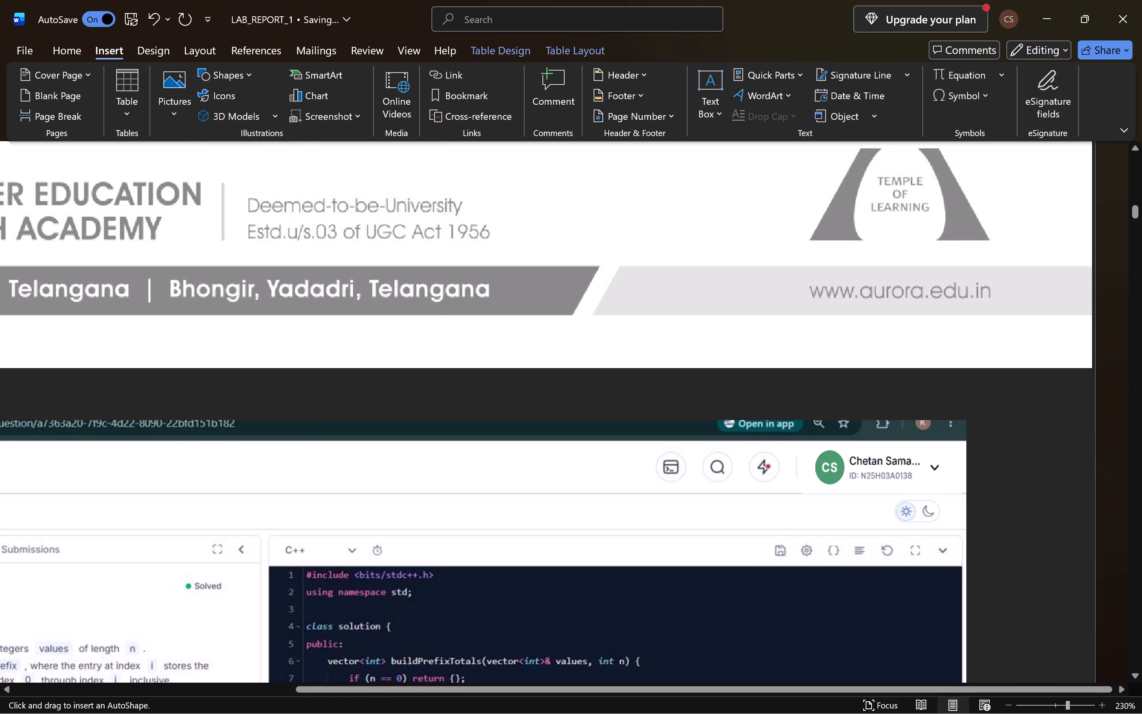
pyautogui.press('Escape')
# Fill the profile badge shape over the page 2 coding screenshot with the picture WhatsApp Image 2026-11-01 at 8.44.55 PM from Pictures.
pyautogui.click(893, 461)
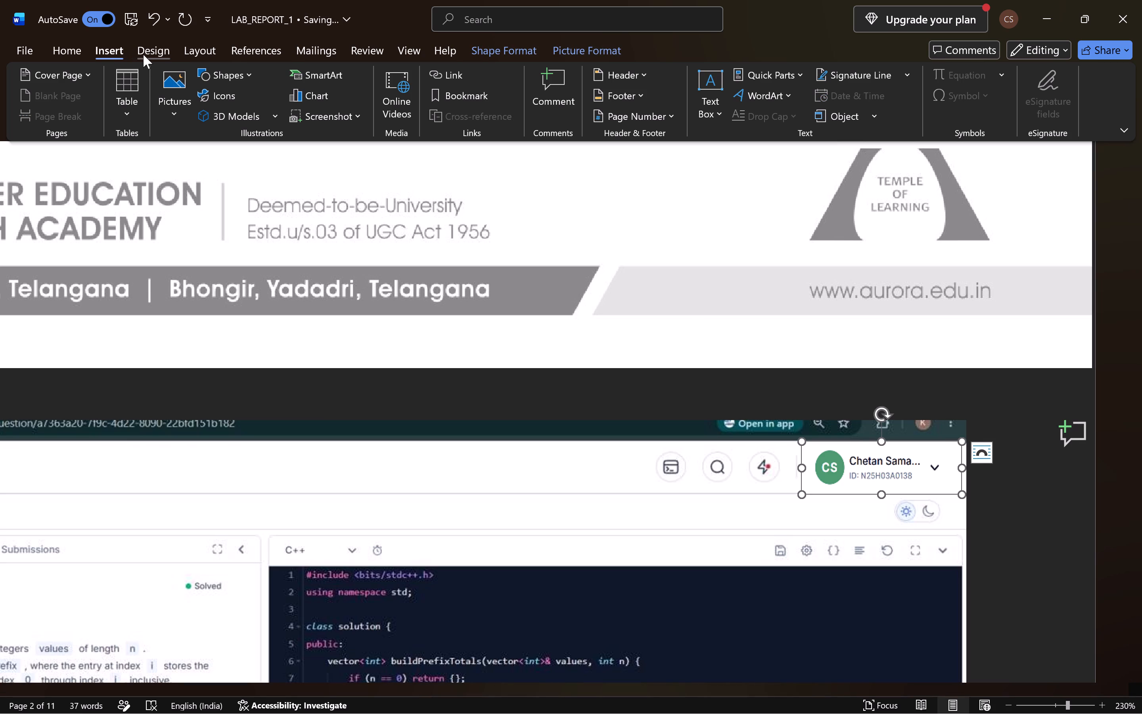
pyautogui.click(494, 50)
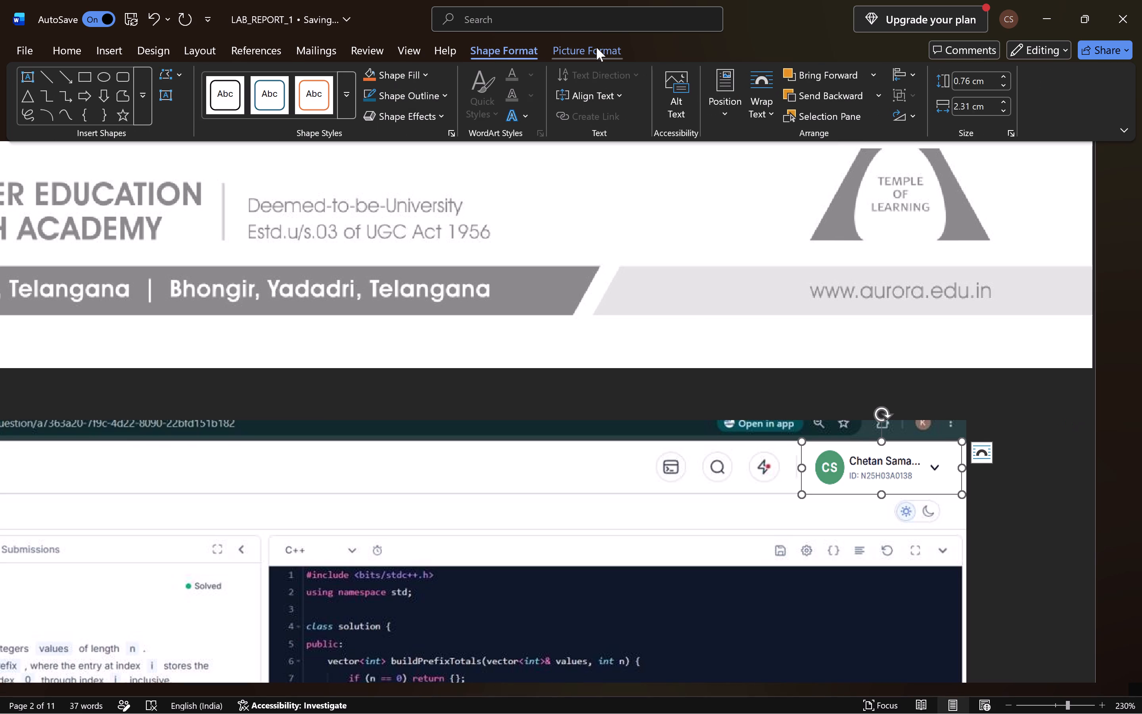
pyautogui.click(596, 47)
pyautogui.click(513, 41)
pyautogui.click(411, 80)
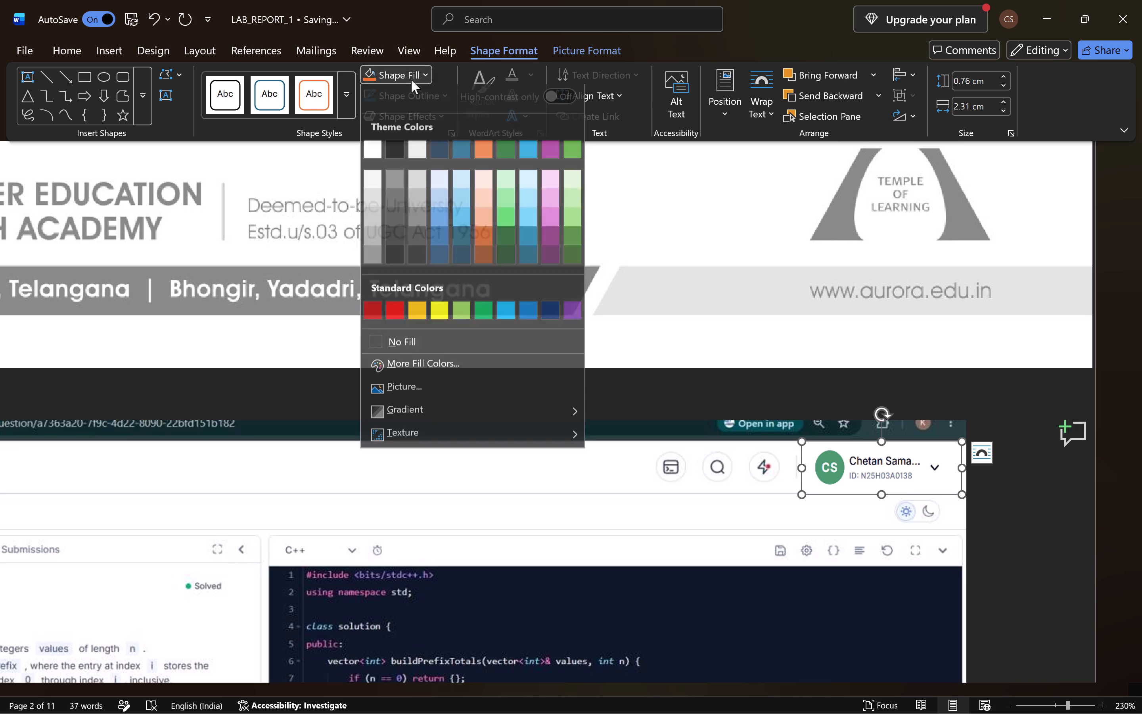
pyautogui.click(401, 386)
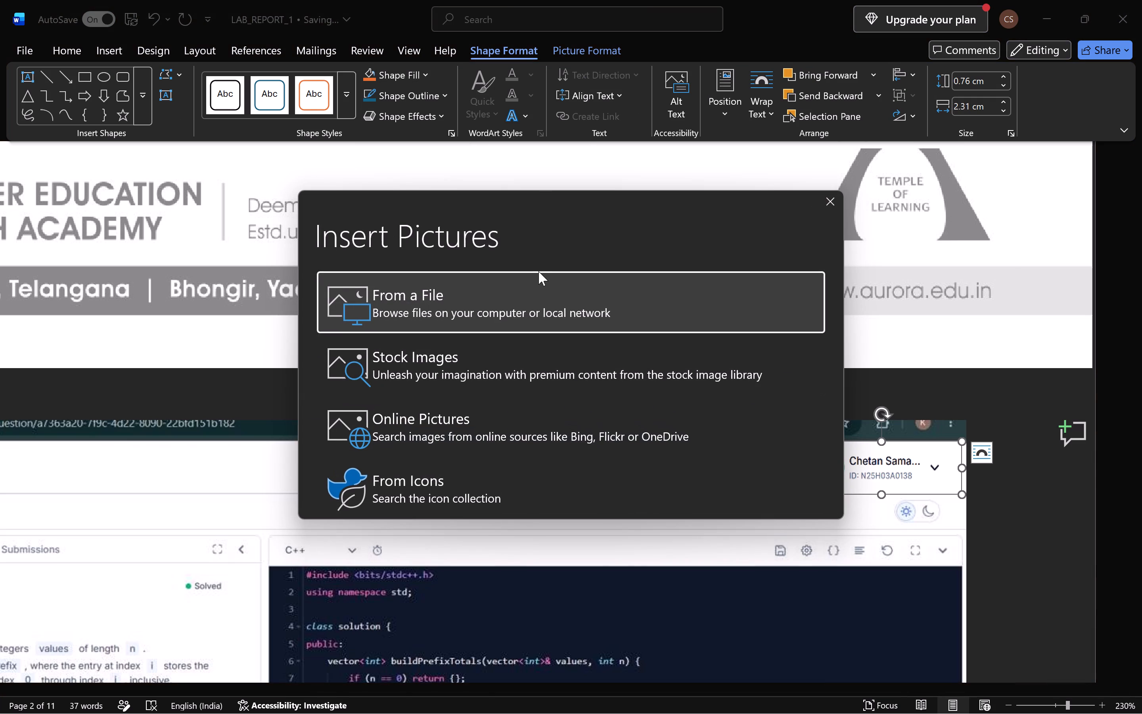
pyautogui.click(534, 276)
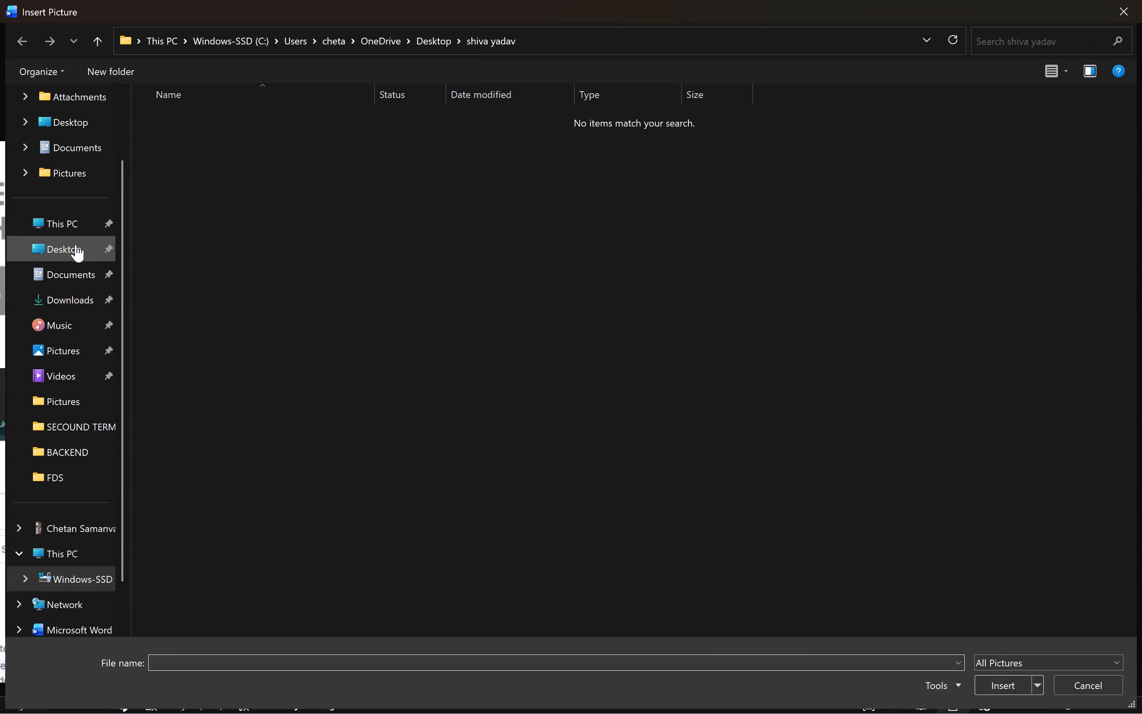
pyautogui.click(69, 168)
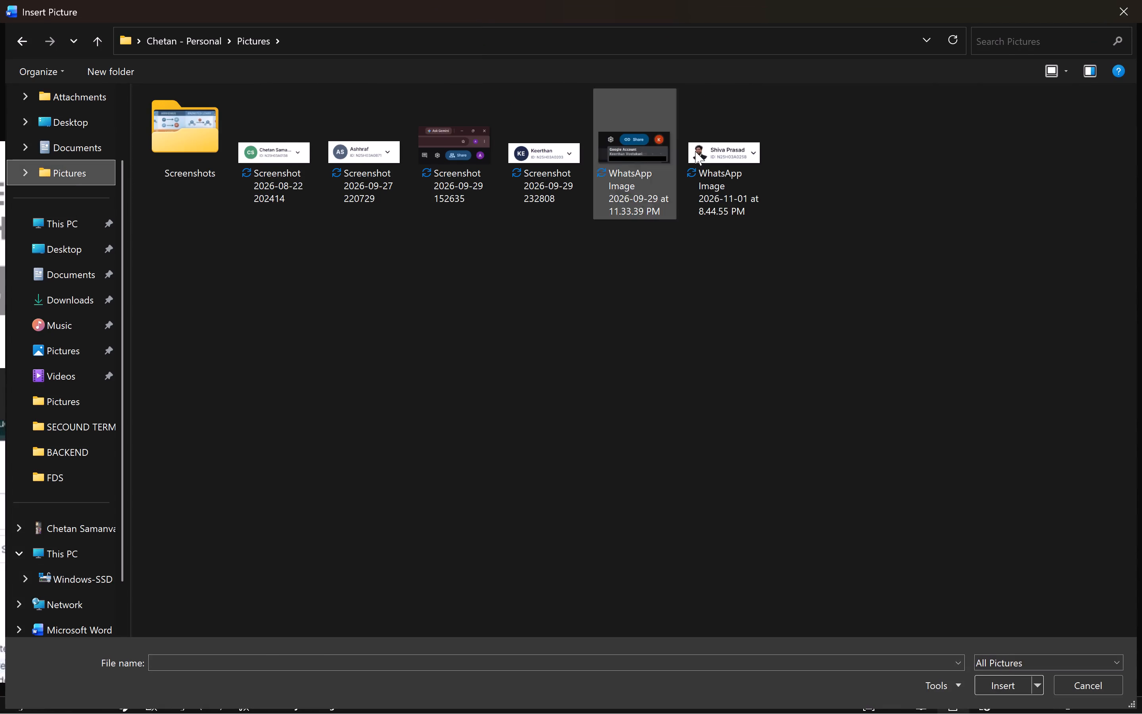
pyautogui.click(734, 142)
pyautogui.press('Return')
pyautogui.press('\\')
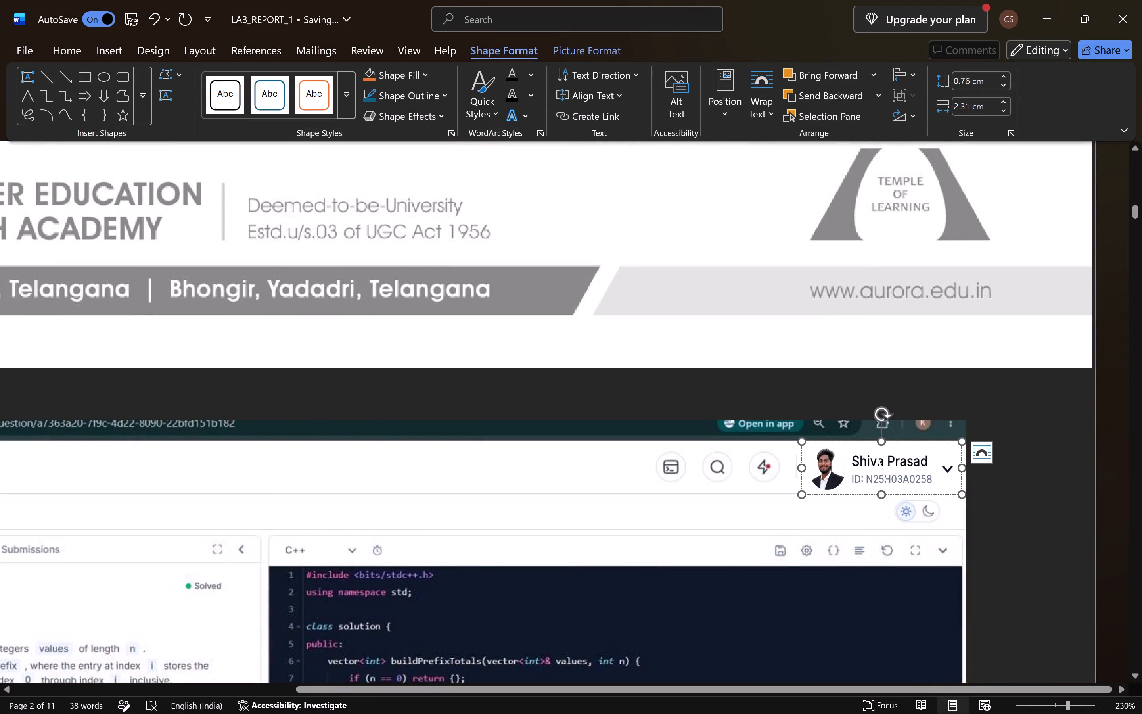
# Reduce the first page 2 profile badge shape to about 0.64 cm high and delete the stray text inside it.
pyautogui.moveTo(886, 441); pyautogui.dragTo(886, 444)
pyautogui.moveTo(899, 474); pyautogui.dragTo(890, 478)
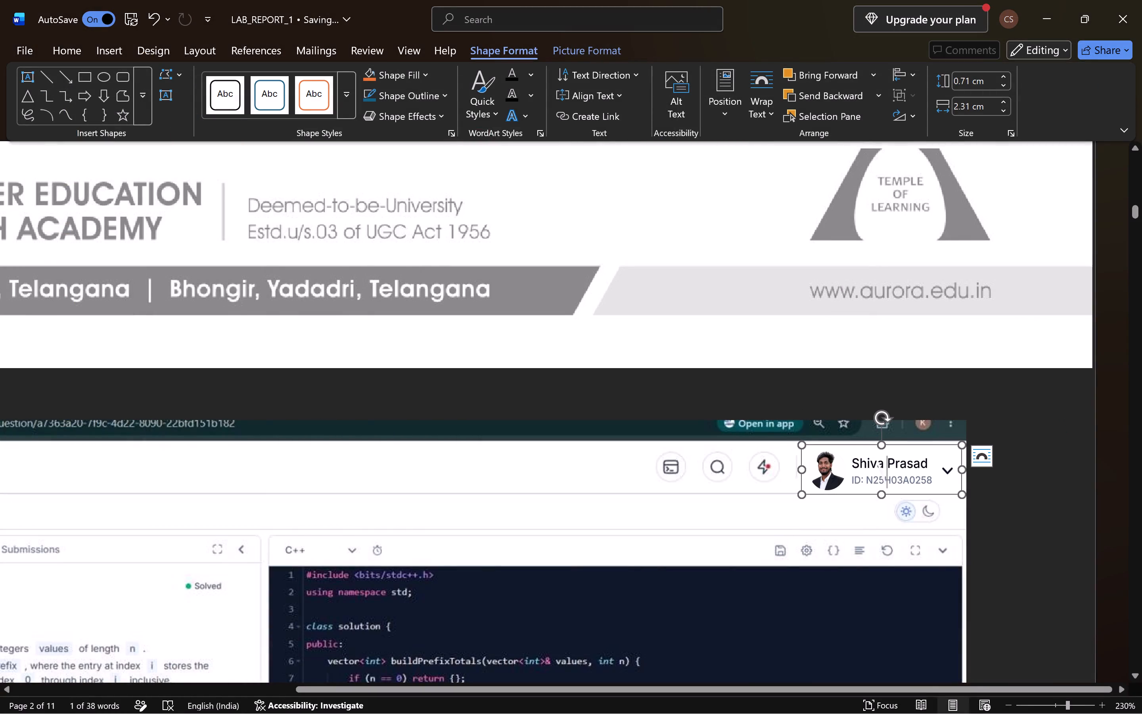
pyautogui.moveTo(890, 478); pyautogui.dragTo(873, 489)
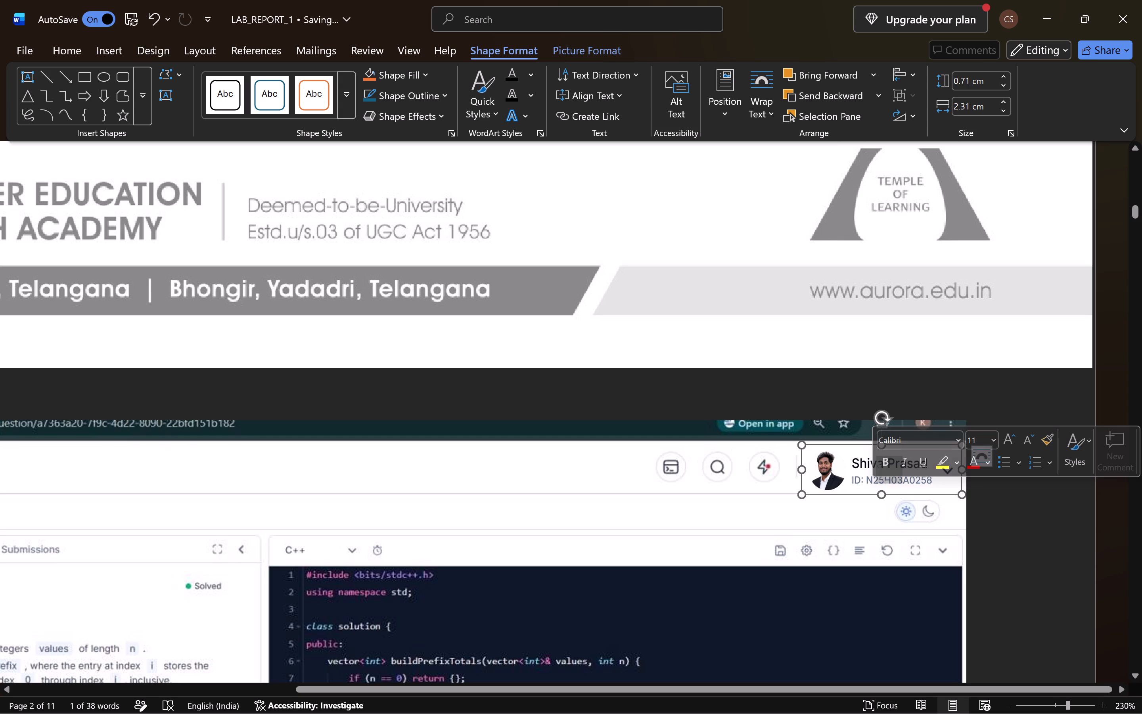
pyautogui.press('BackSpace')
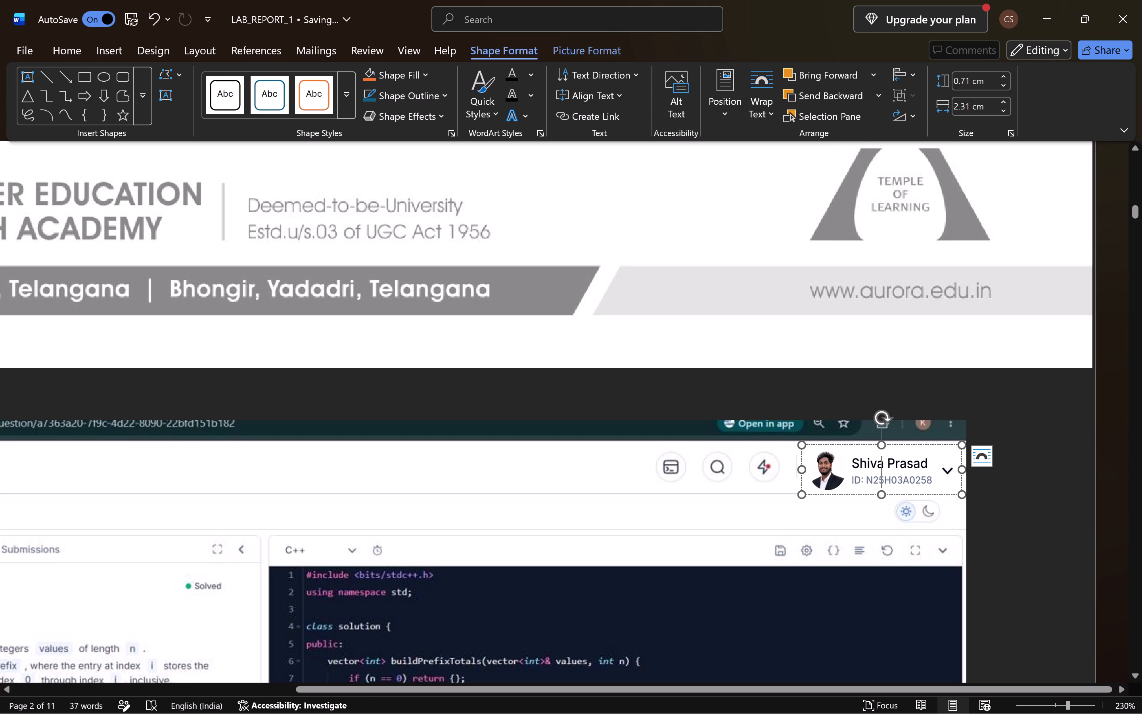
pyautogui.click(885, 492)
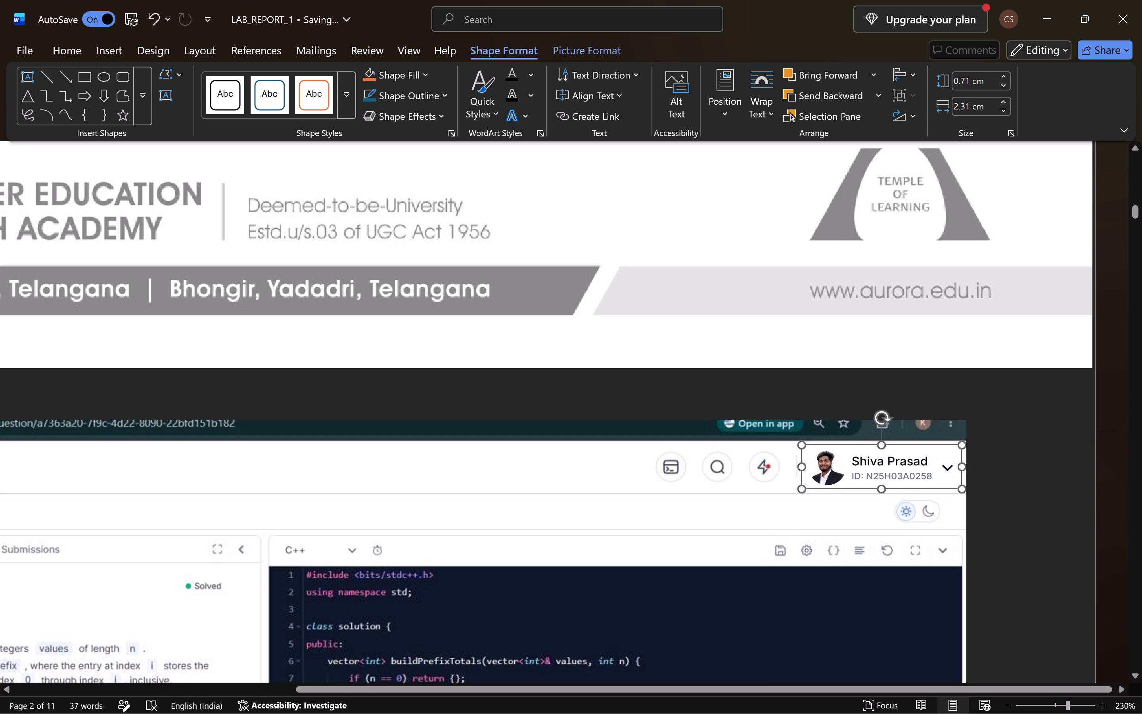
# Fill the profile badge shape over the second page 2 coding screenshot with the picture WhatsApp Image 2026-11-01 at 8.44.55 PM from Pictures.
pyautogui.scroll(-1, 996, 529)
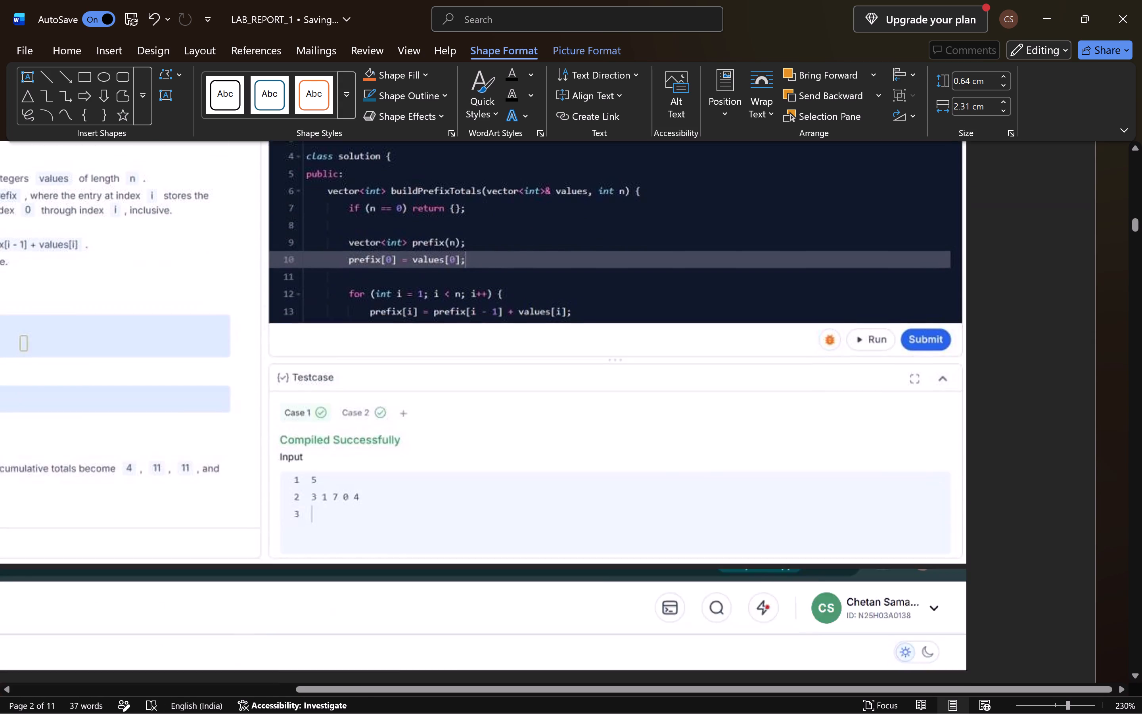
pyautogui.scroll(-1, 996, 529)
pyautogui.click(872, 294)
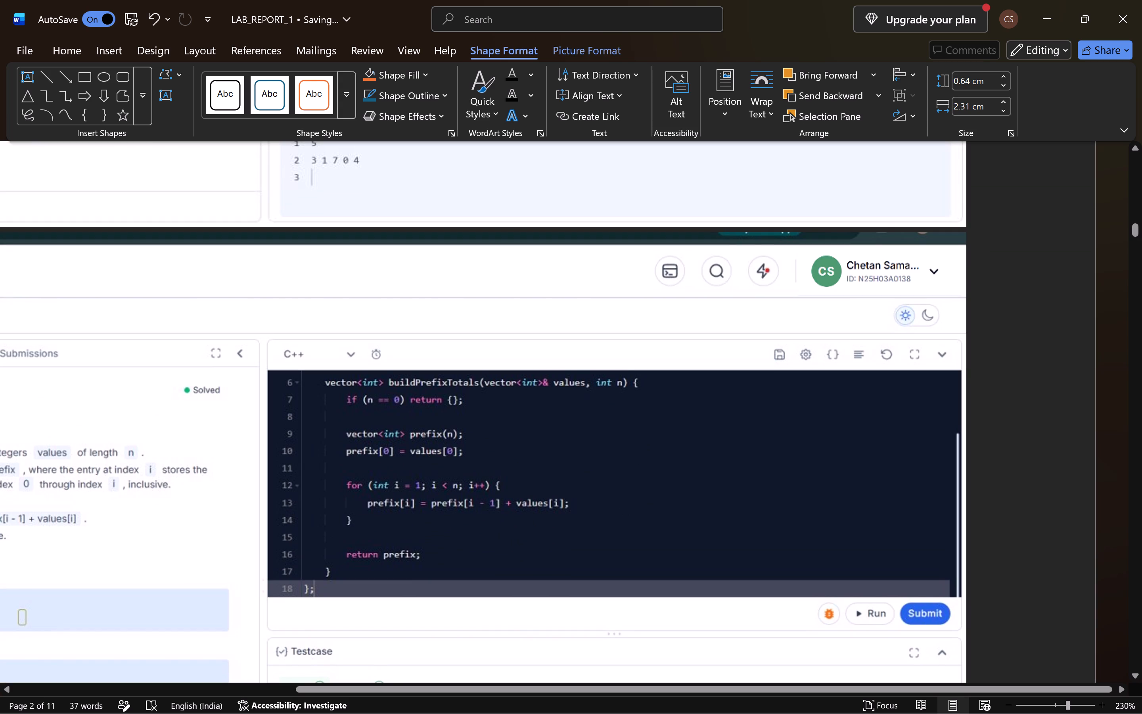
pyautogui.click(419, 73)
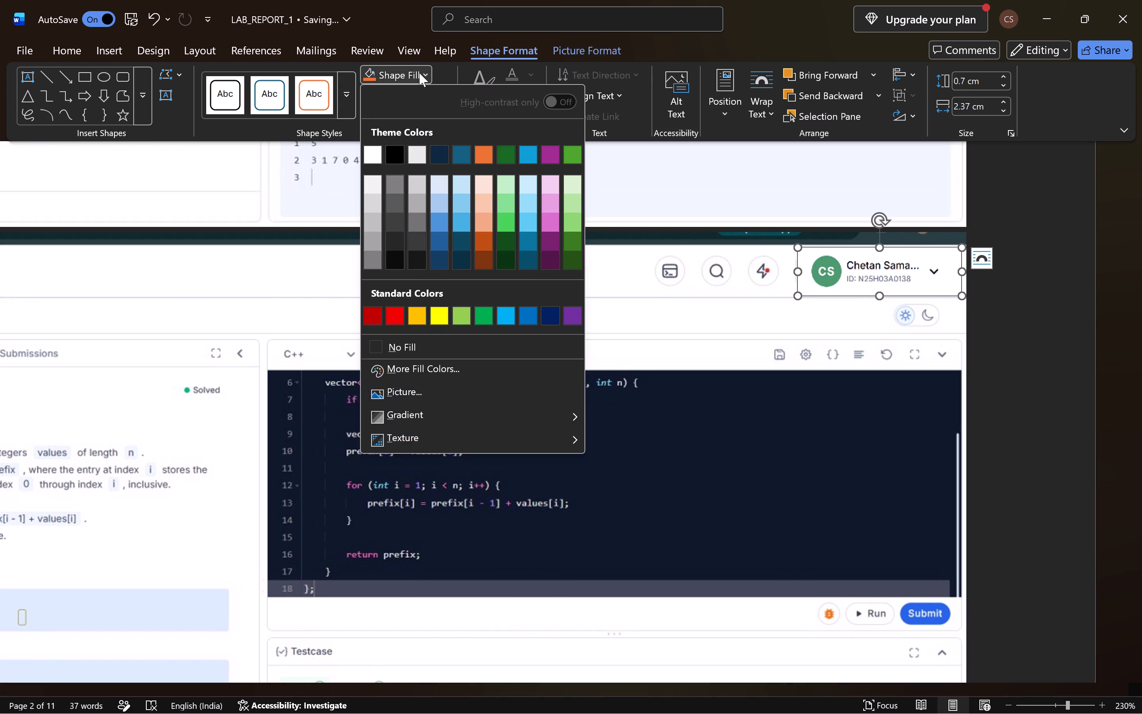
pyautogui.click(481, 397)
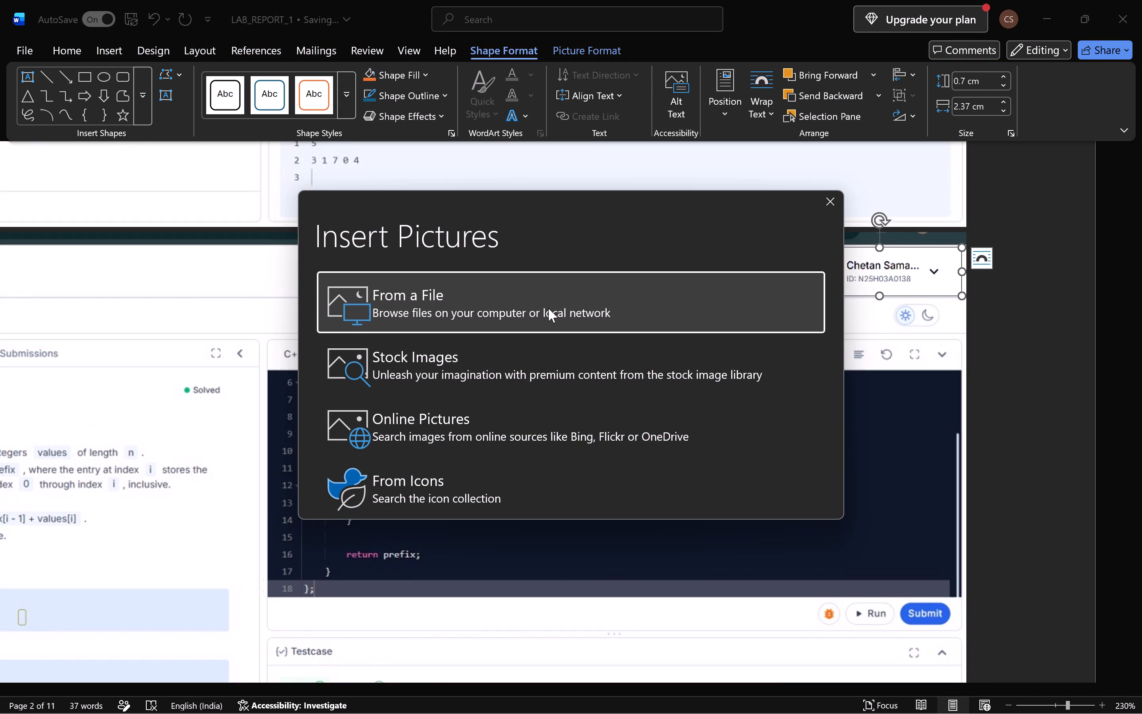
pyautogui.click(548, 308)
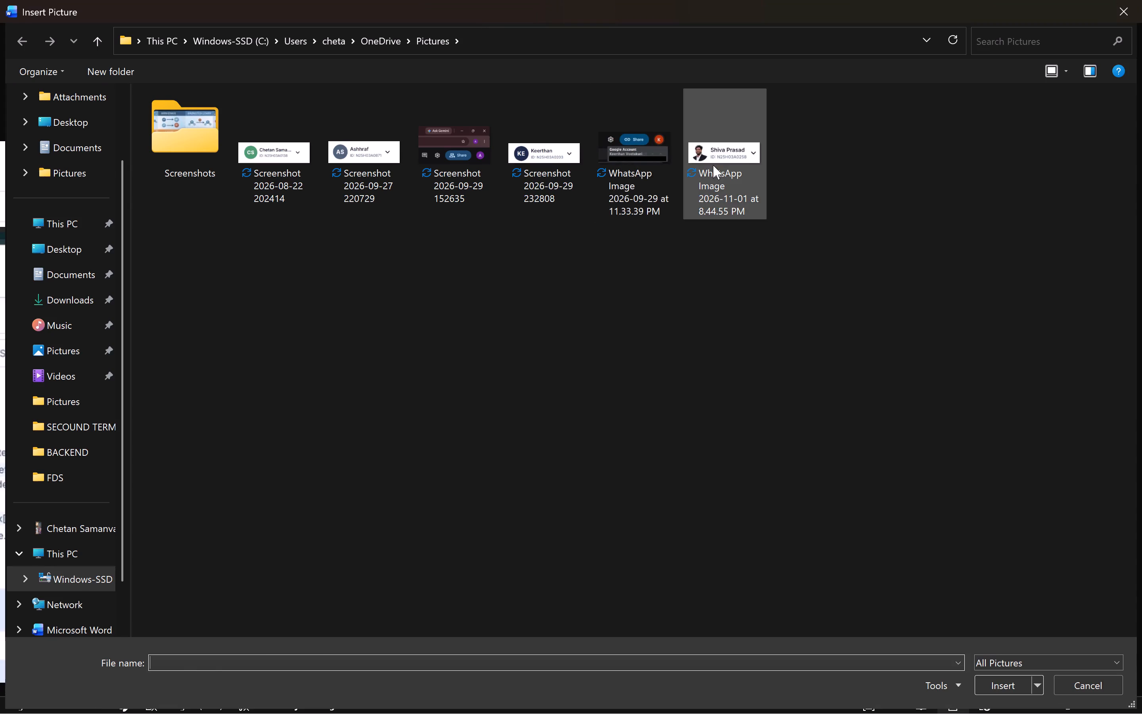
pyautogui.click(738, 147)
pyautogui.press('Return')
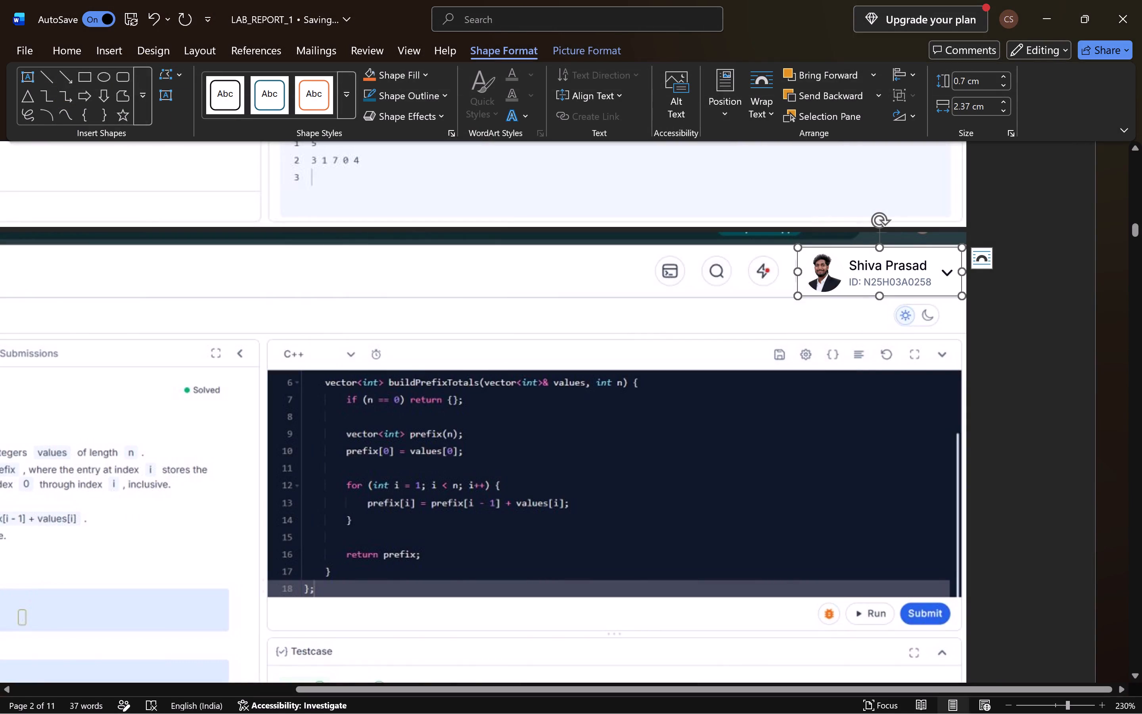
# Fill the profile badge shape over the page 3 coding screenshot with the same WhatsApp picture.
pyautogui.scroll(-2, 1048, 349)
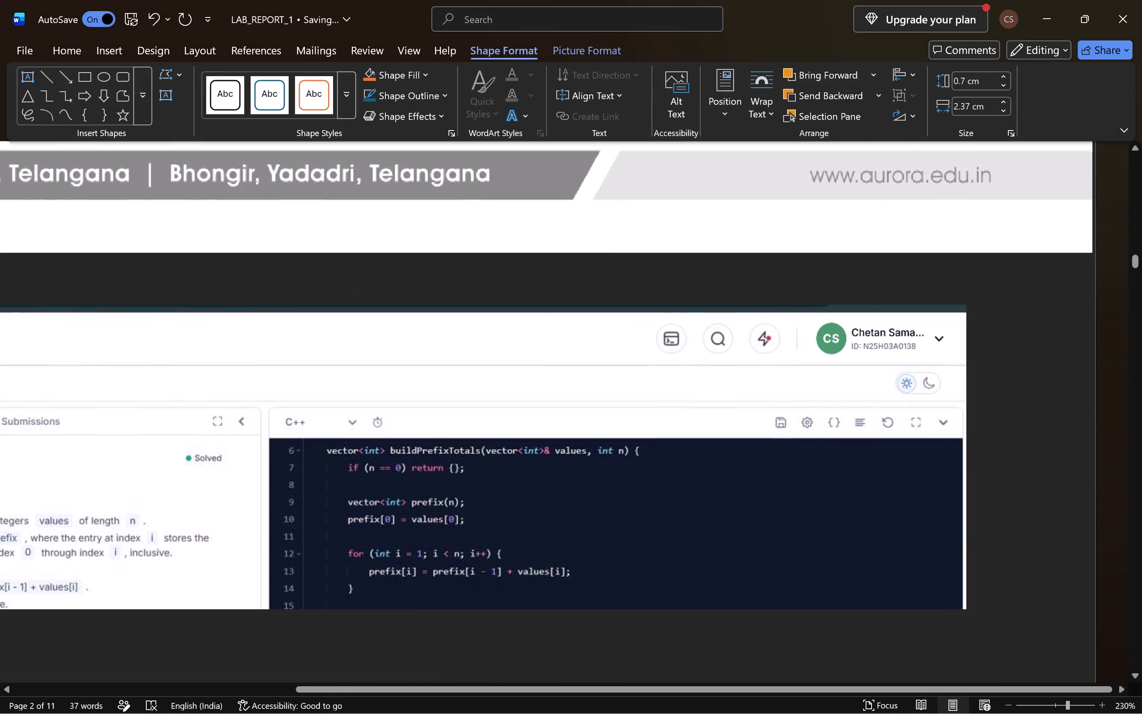
pyautogui.click(891, 334)
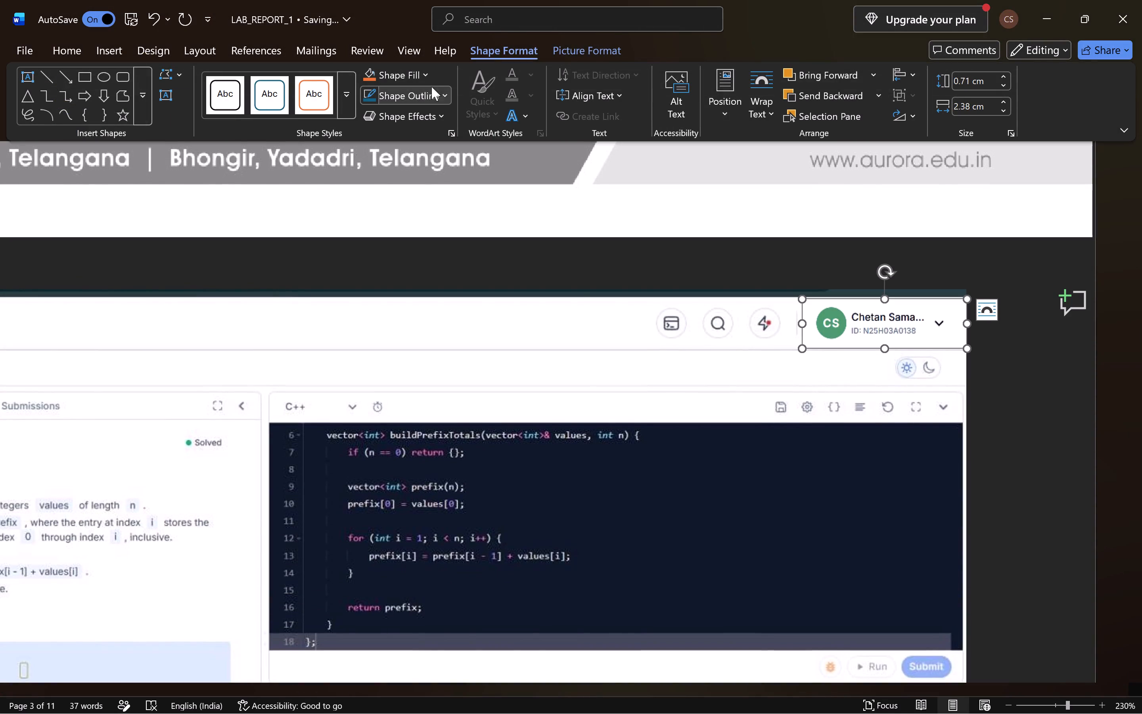
pyautogui.click(429, 94)
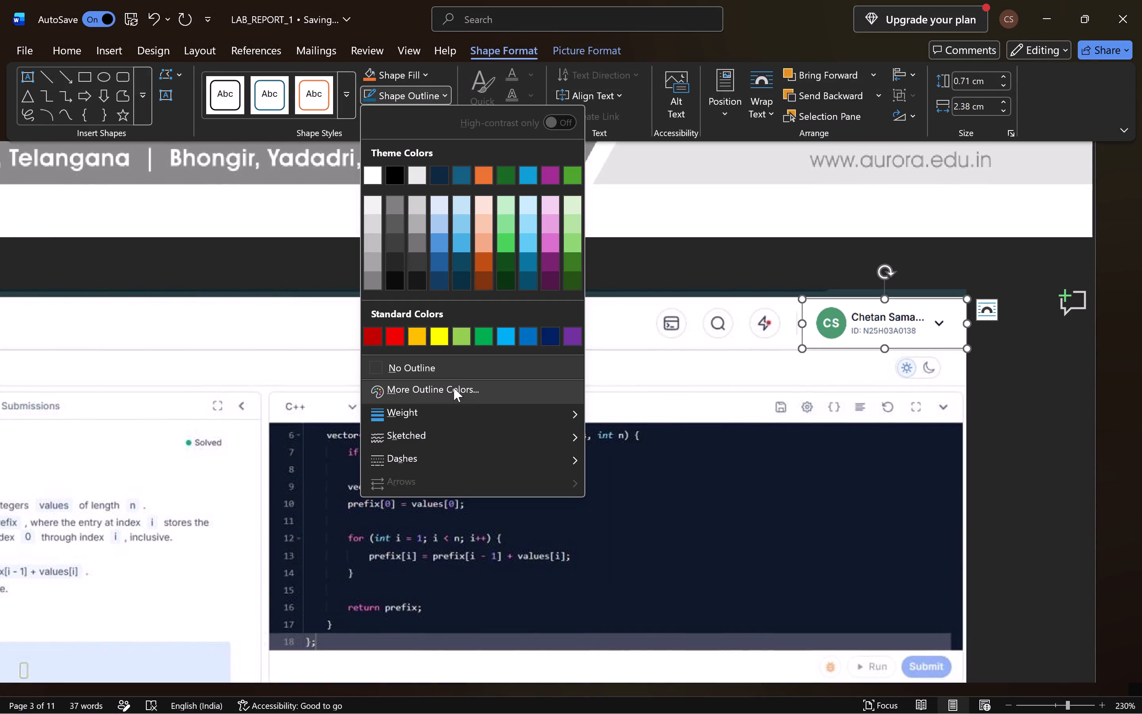
# Fill the badge shape over page 3's upper coding screenshot with the picture WhatsApp Image 2026-11-01 at 8.44.55 PM.
pyautogui.click(428, 75)
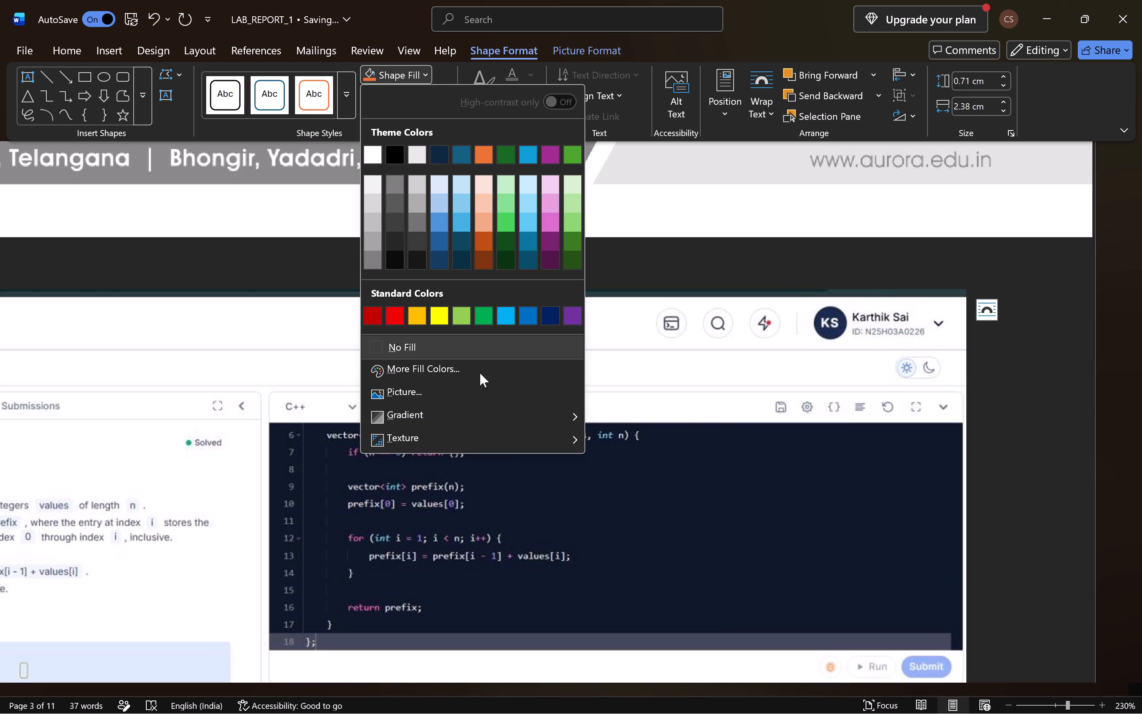
pyautogui.click(484, 393)
pyautogui.click(504, 309)
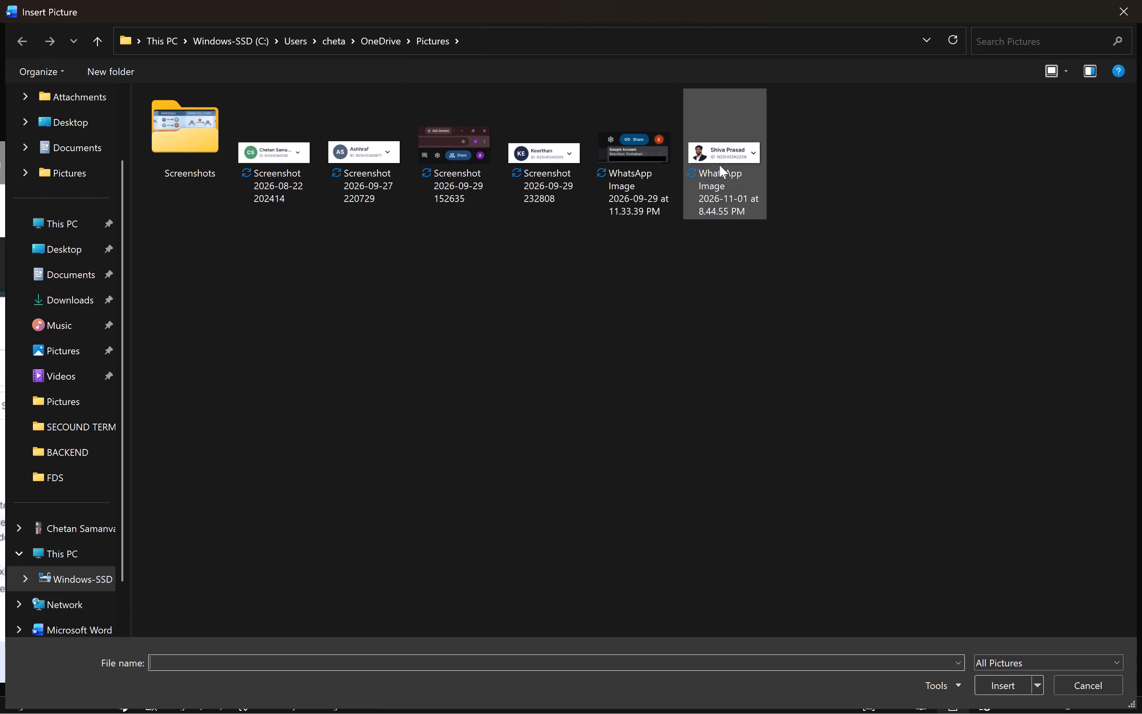
pyautogui.click(719, 165)
pyautogui.press('Return')
# Fill the badge shape over page 3's lower screenshot, the generateTitlePrefixes code, with the picture WhatsApp Image 2026-11-01 at 8.44.55 PM.
pyautogui.scroll(-1, 1113, 344)
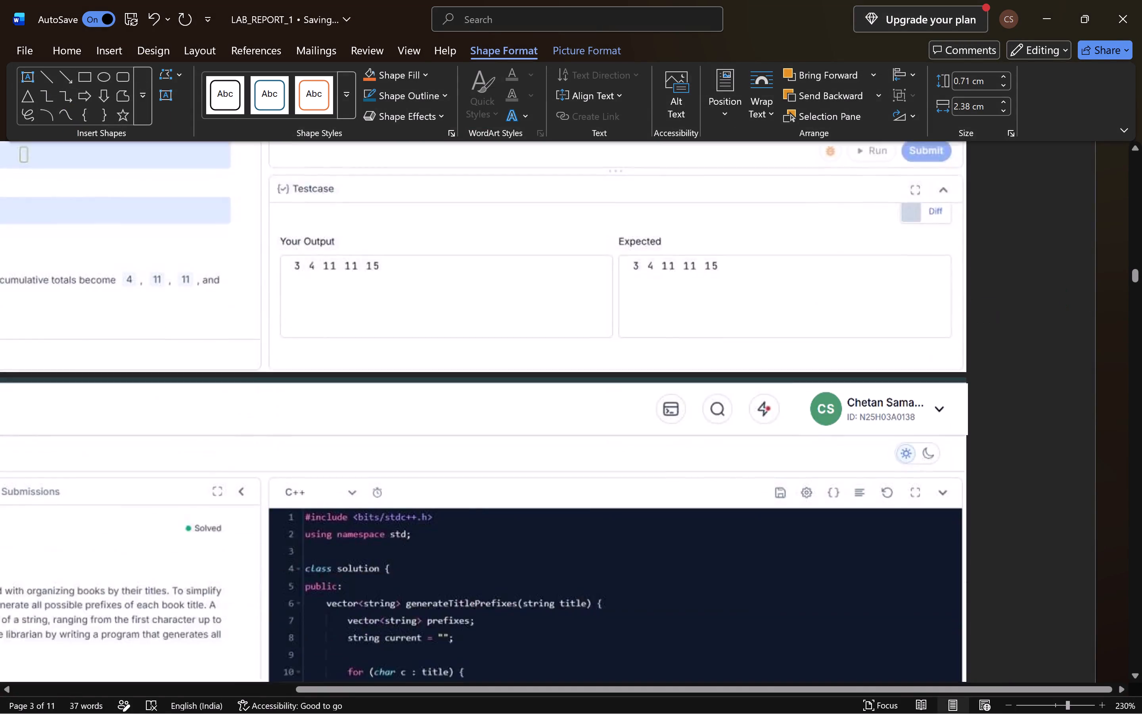
pyautogui.scroll(-1, 1113, 344)
pyautogui.click(885, 195)
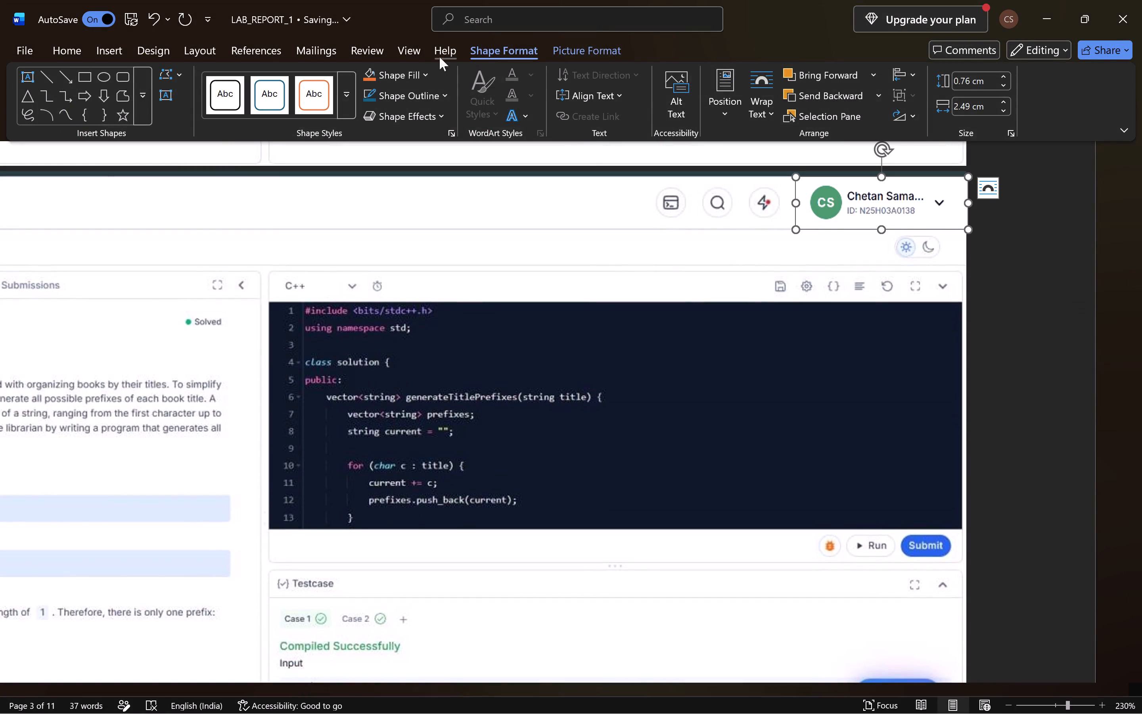
pyautogui.click(422, 94)
pyautogui.click(402, 69)
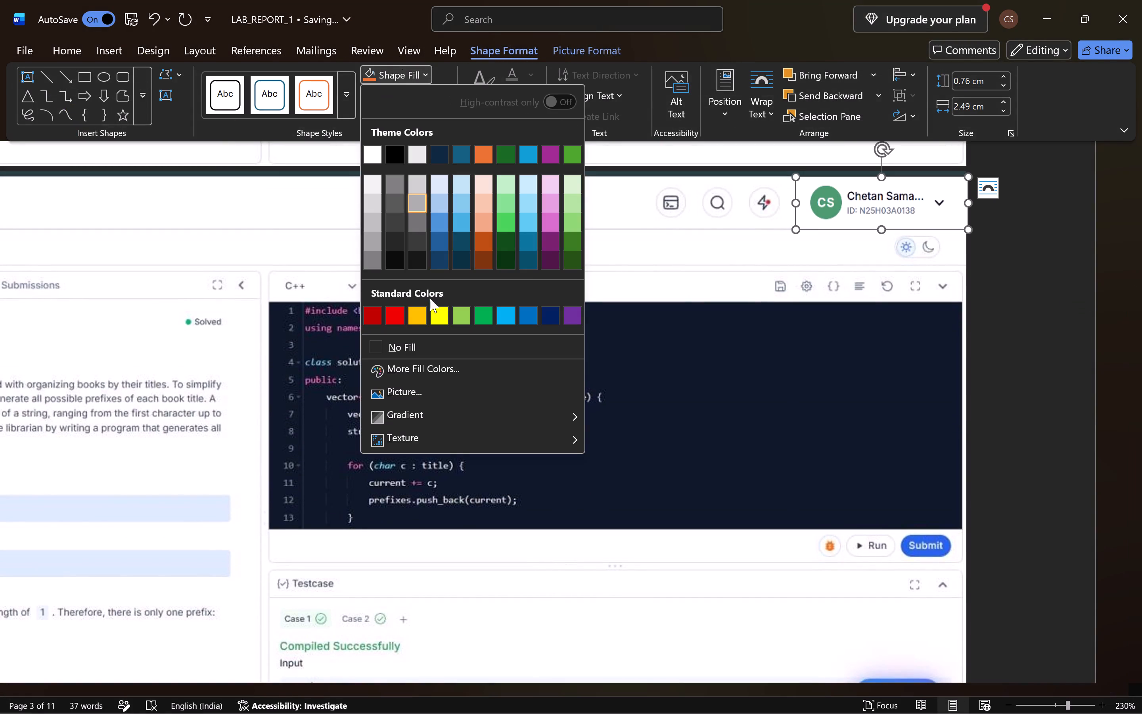
pyautogui.click(443, 386)
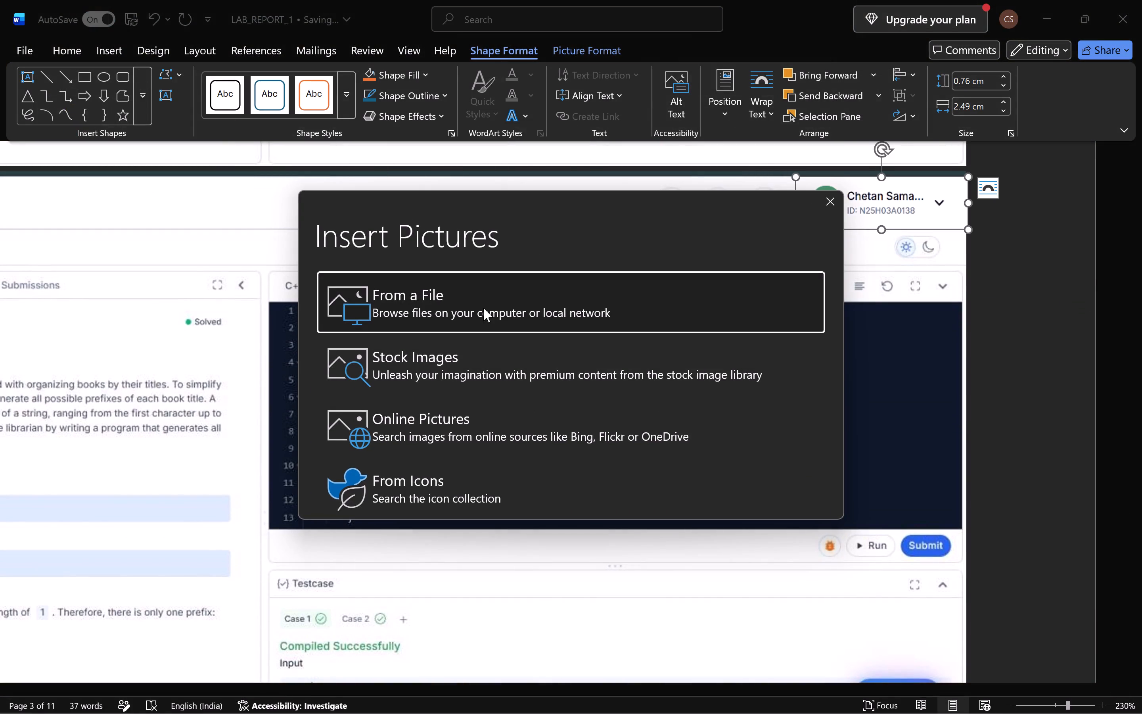
pyautogui.click(483, 308)
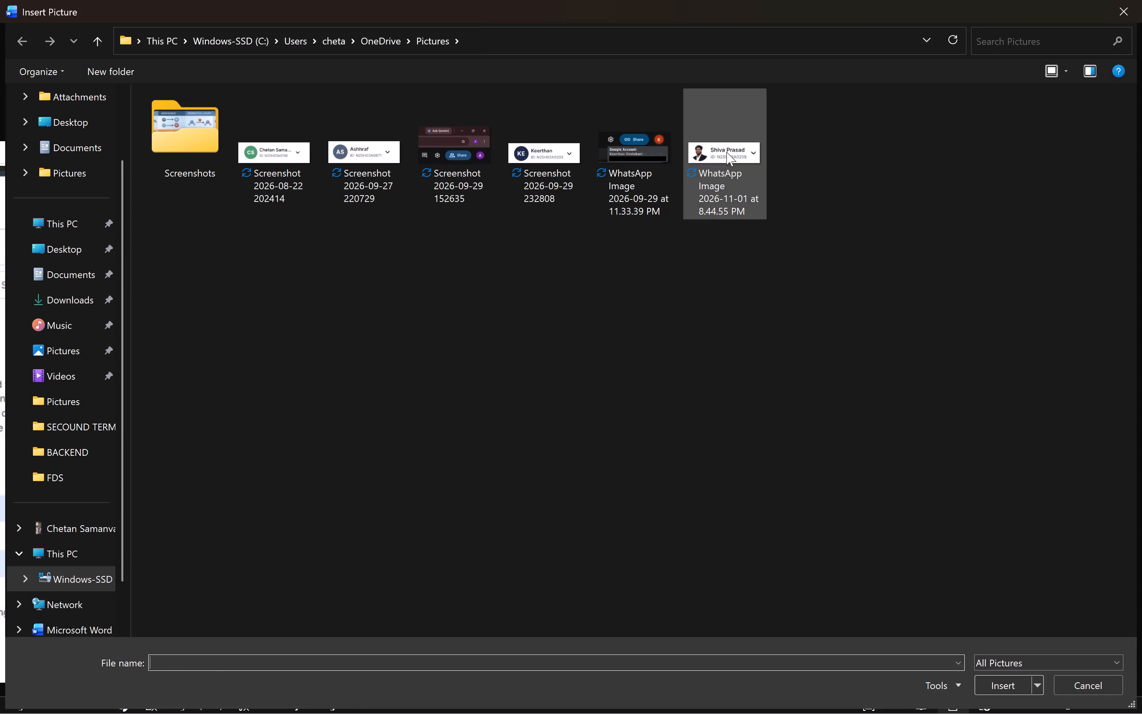
pyautogui.click(726, 152)
pyautogui.press('Return')
# Fill the badge shape over page 4's upper coding screenshot with the picture WhatsApp Image 2026-11-01 at 8.44.55 PM.
pyautogui.scroll(-1, 937, 332)
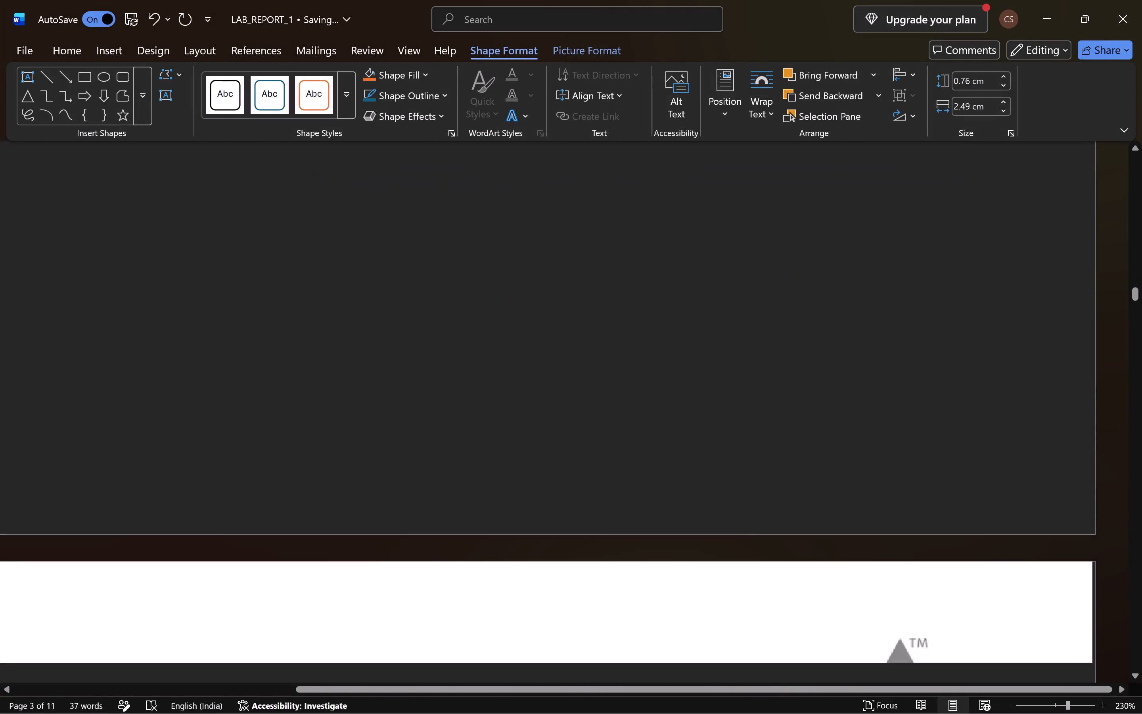
pyautogui.scroll(-1, 937, 332)
pyautogui.click(865, 383)
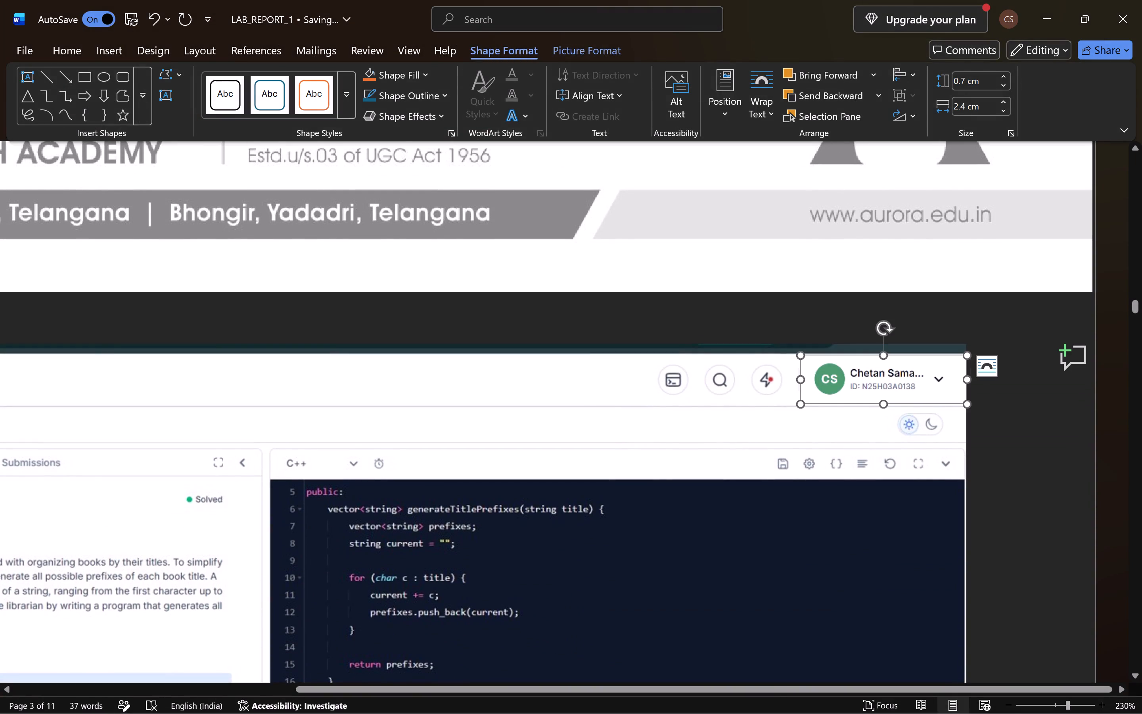
pyautogui.click(399, 71)
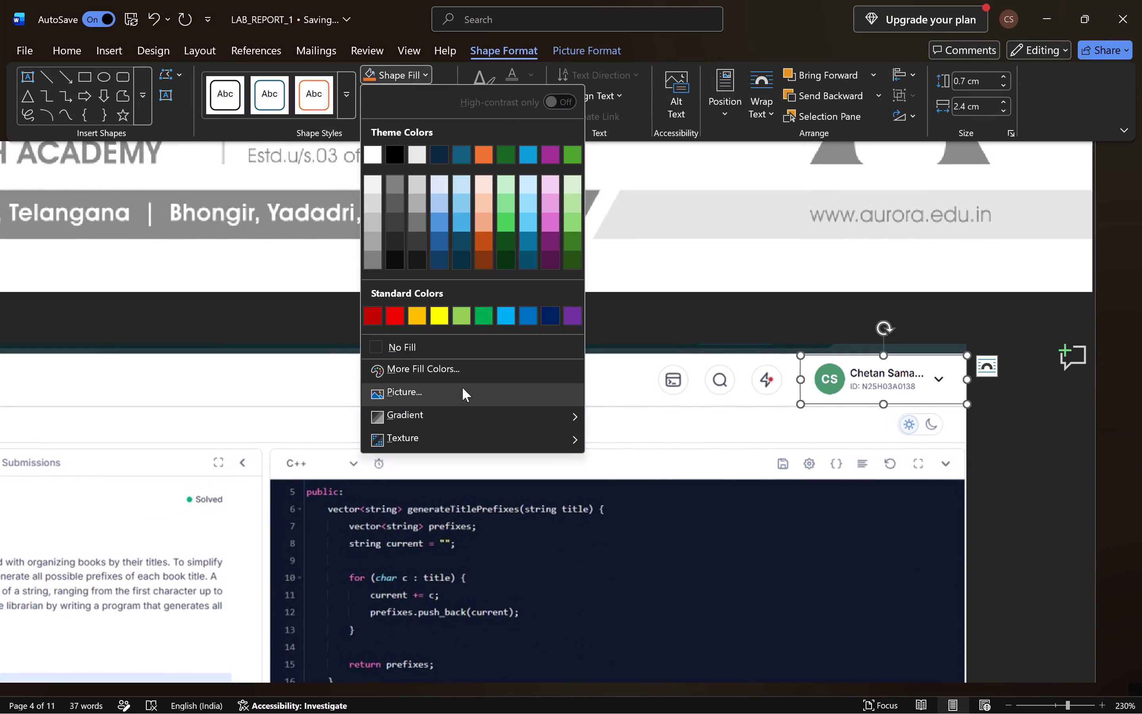
pyautogui.click(462, 388)
pyautogui.click(638, 314)
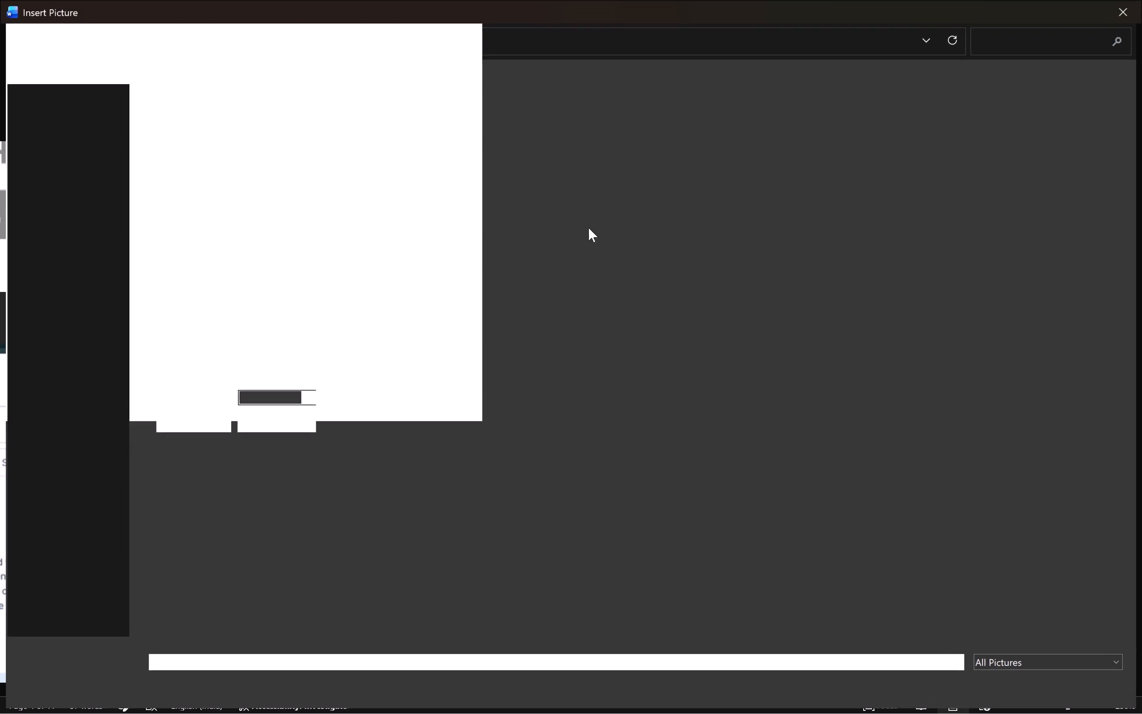
pyautogui.click(712, 143)
pyautogui.press('Return')
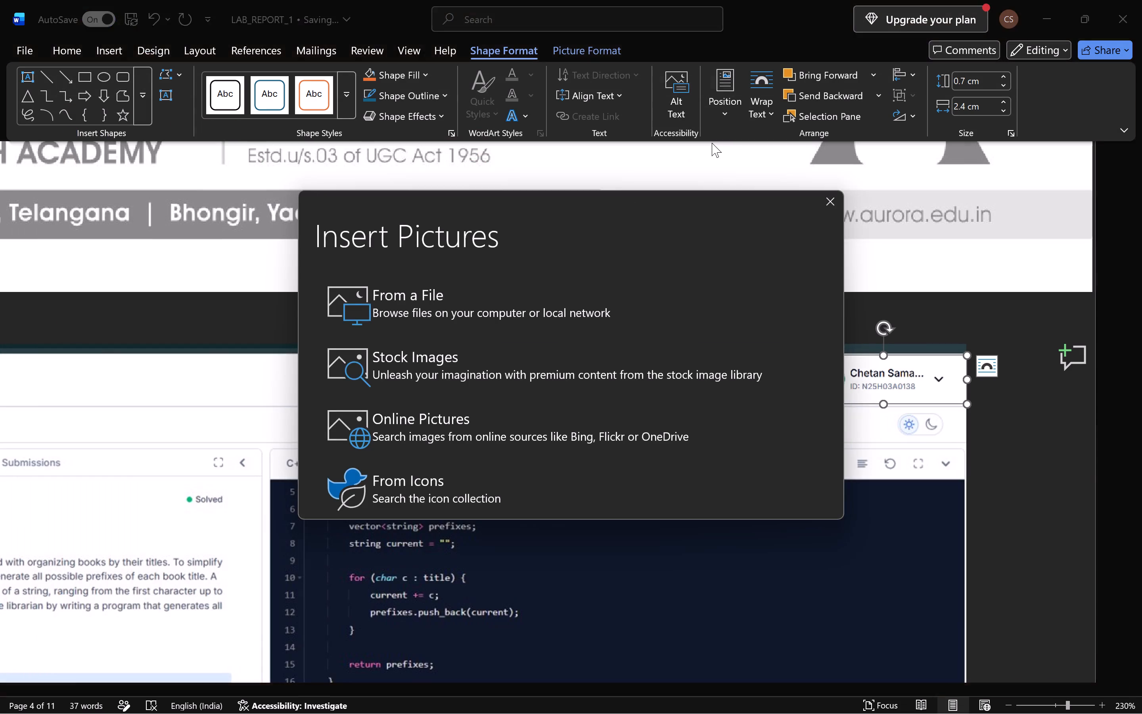
# Fill the badge shape over page 4's lower screenshot, the scoreboardAfterRounds code, with the picture WhatsApp Image 2026-11-01 at 8.44.55 PM.
pyautogui.scroll(-1, 979, 444)
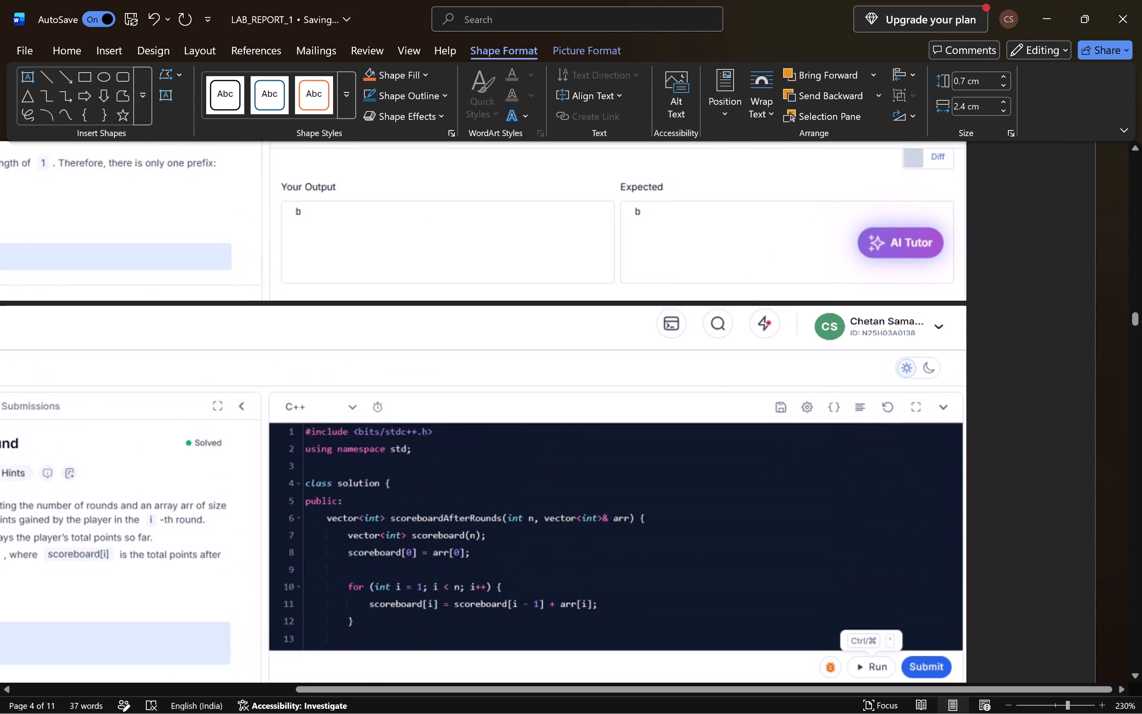
pyautogui.scroll(-1, 979, 444)
pyautogui.click(891, 444)
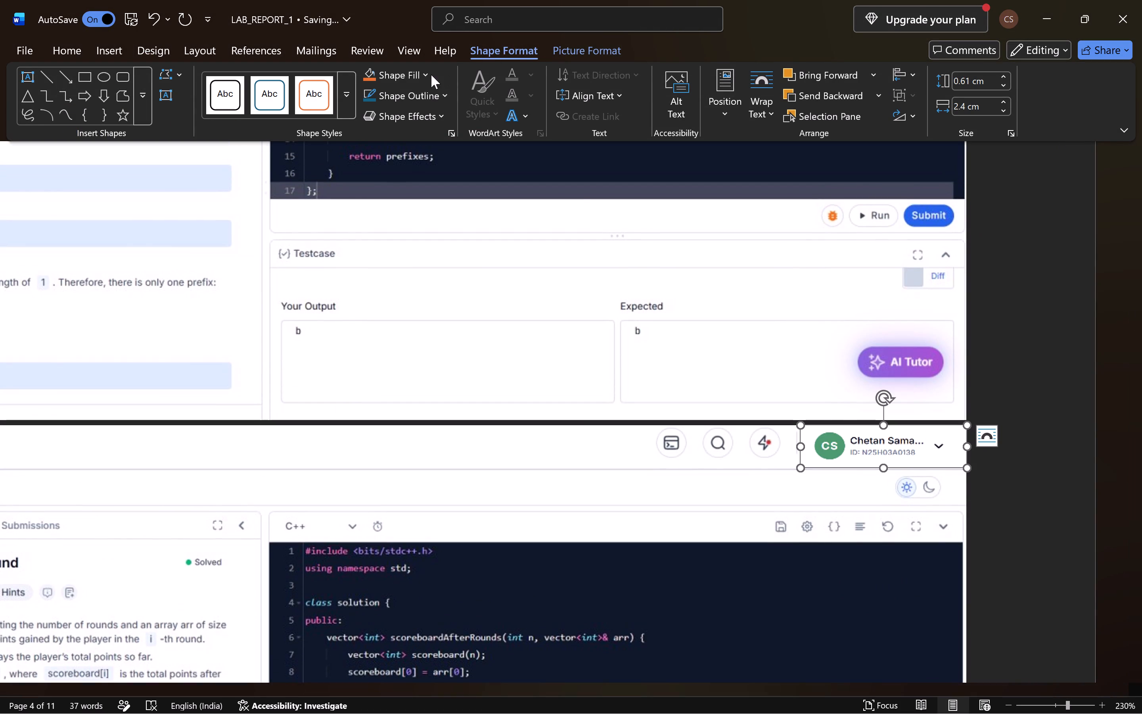
pyautogui.click(426, 74)
pyautogui.click(487, 393)
pyautogui.click(640, 319)
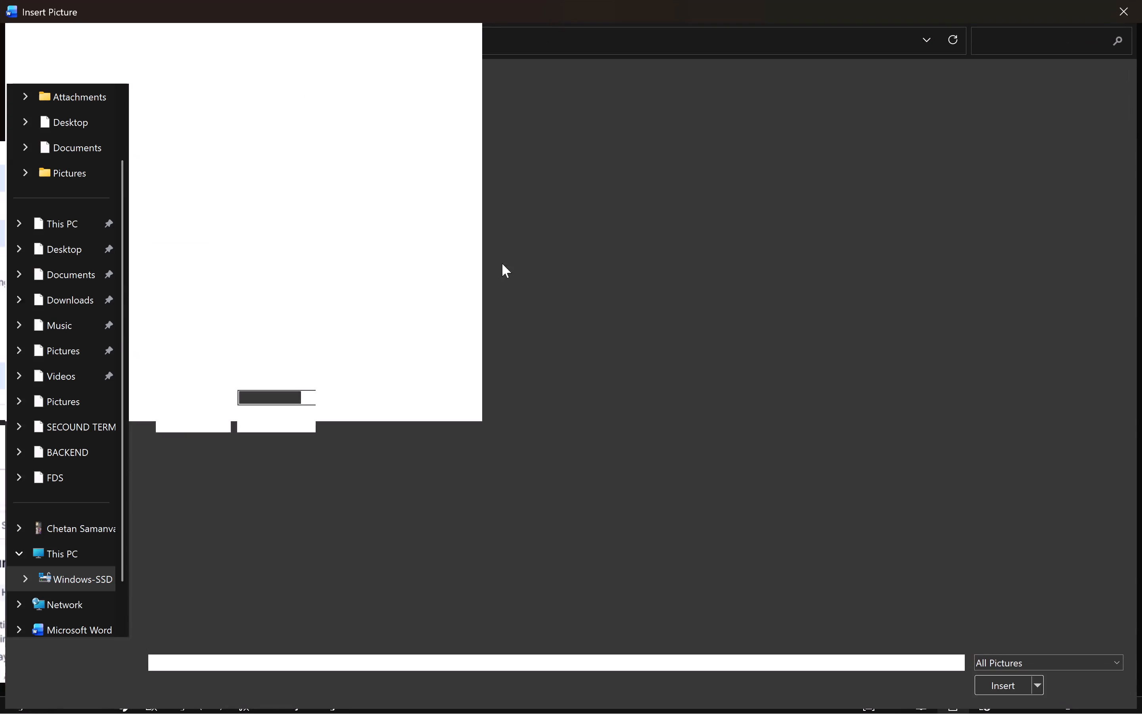
pyautogui.click(722, 155)
pyautogui.press('Return')
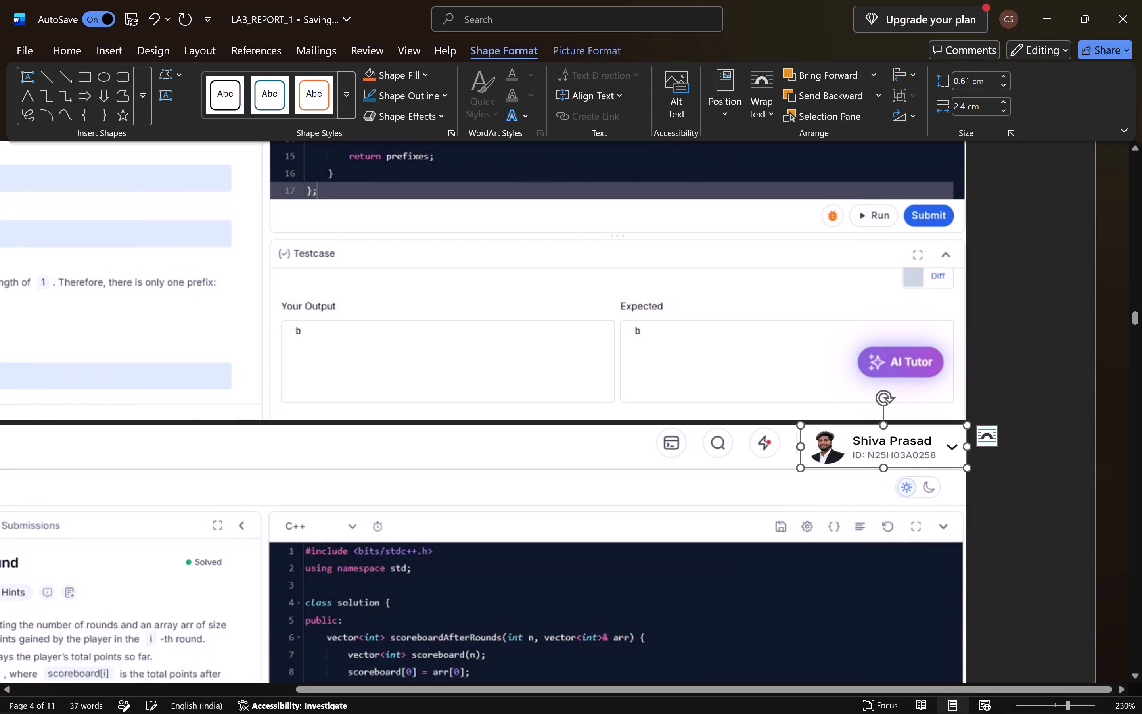
# Fill the badge shape over page 5's upper screenshot, the scoreboardAfterRounds code, with the picture WhatsApp Image 2026-11-01 at 8.44.55 PM.
pyautogui.scroll(-2, 864, 287)
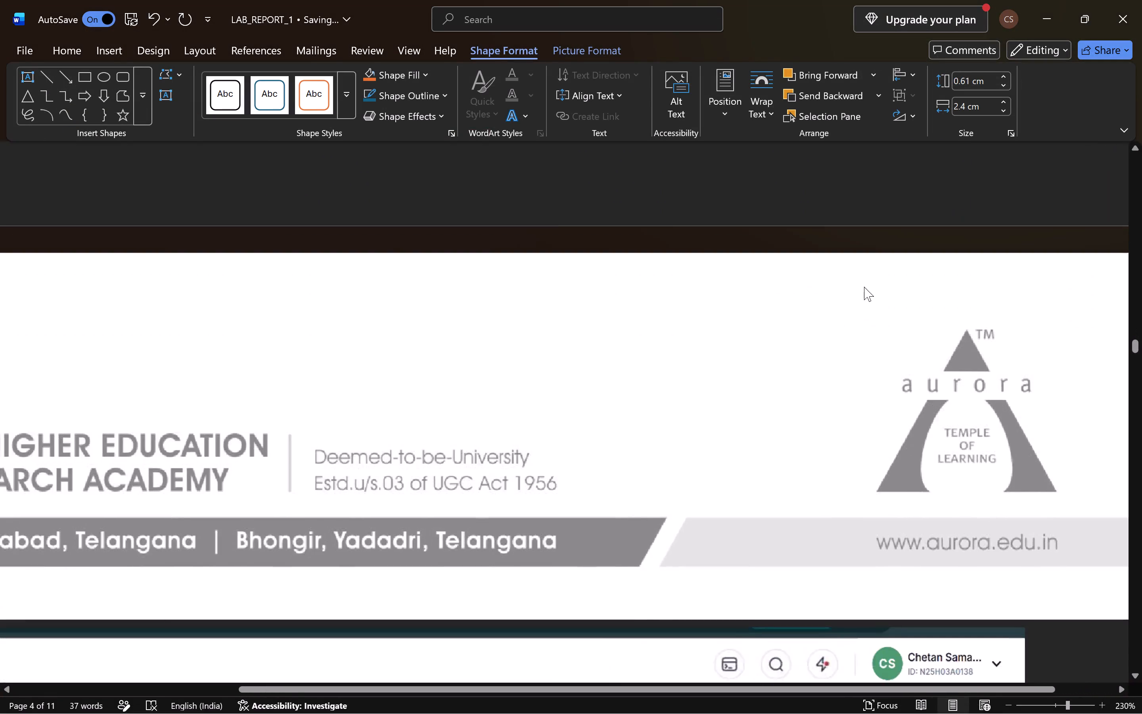
pyautogui.scroll(-1, 864, 287)
pyautogui.click(848, 260)
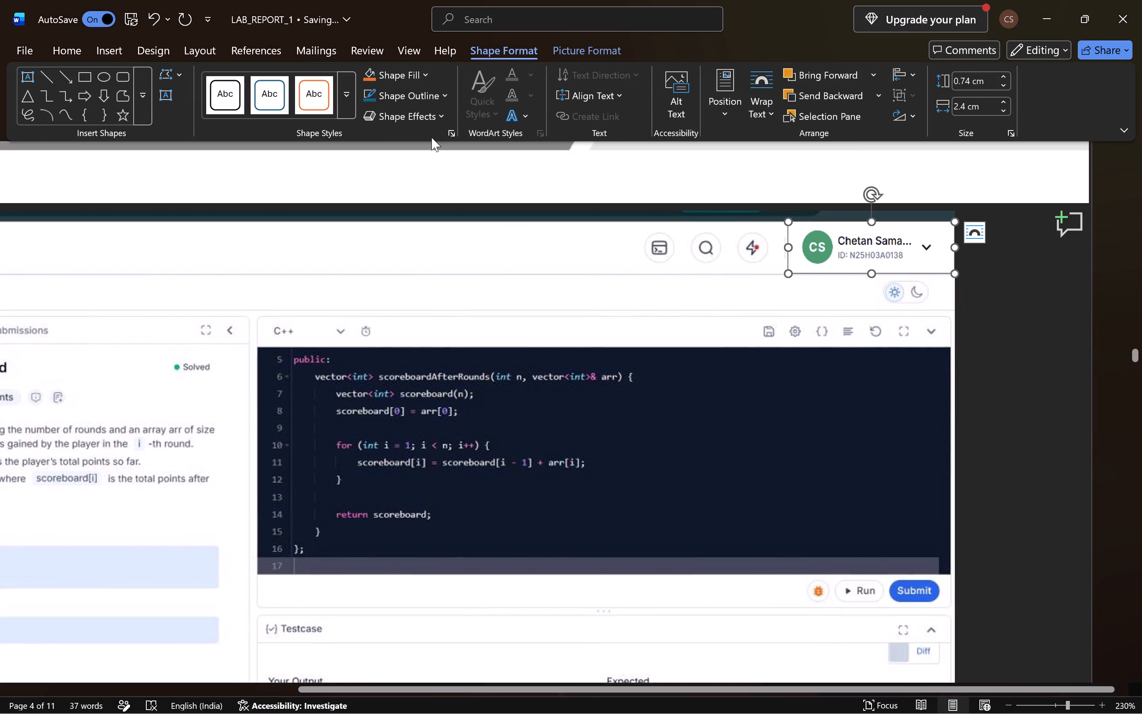
pyautogui.click(389, 71)
pyautogui.click(429, 392)
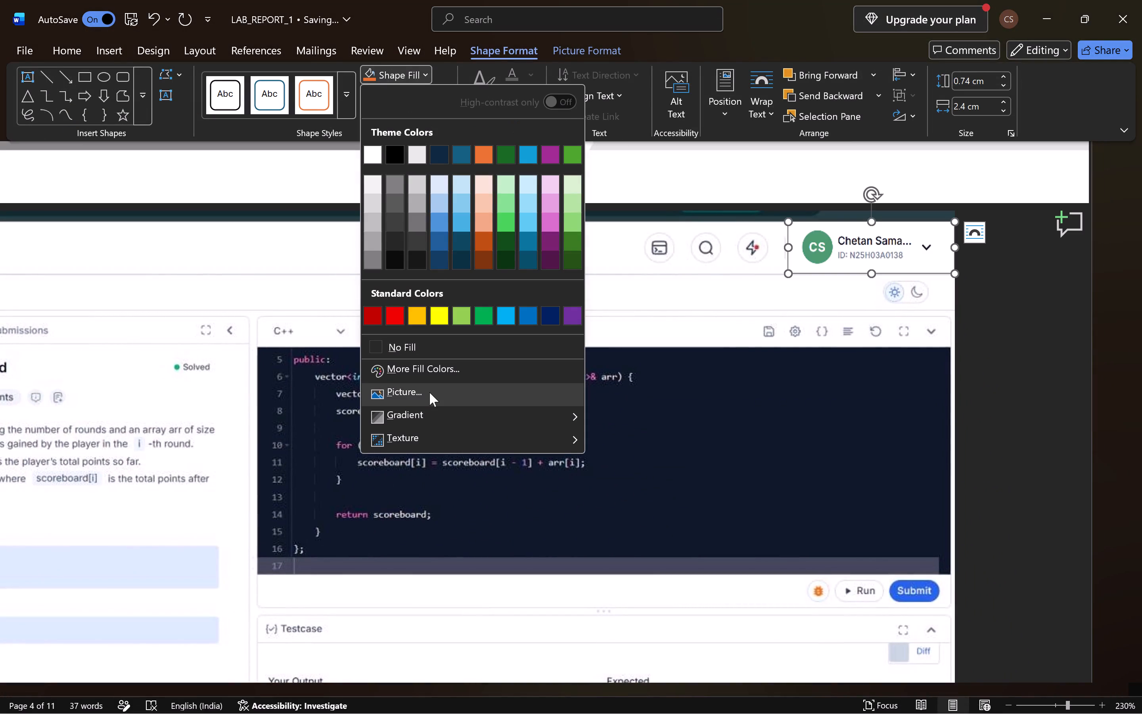
pyautogui.click(475, 313)
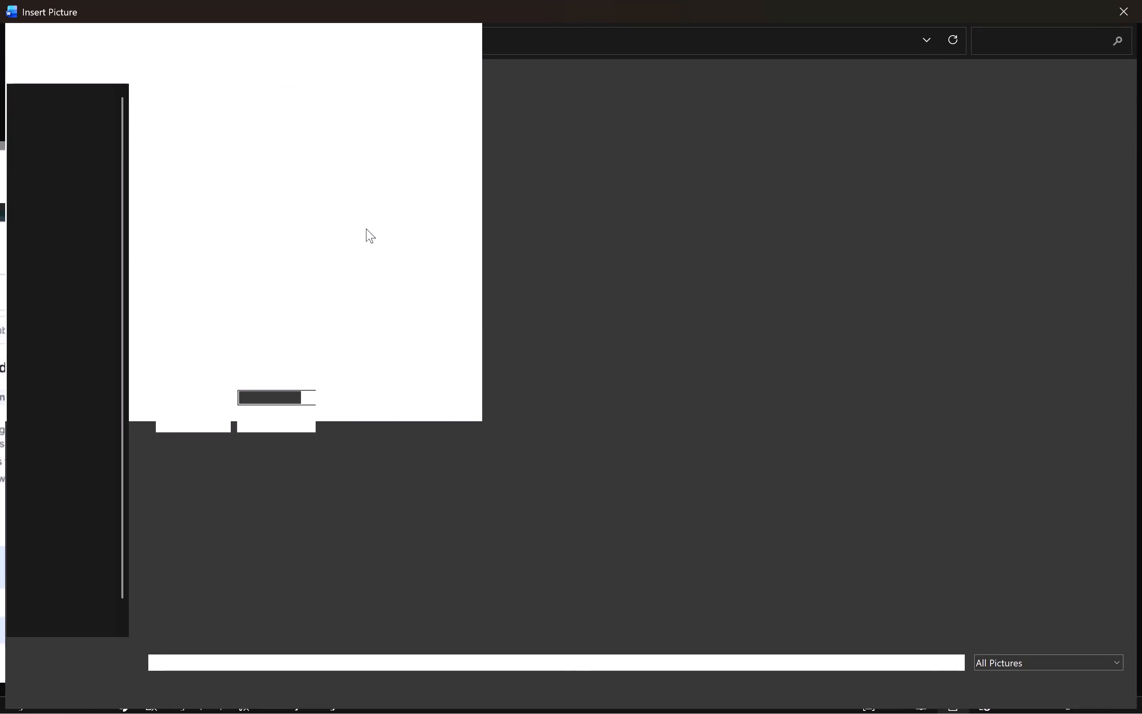
pyautogui.click(738, 146)
pyautogui.press('Return')
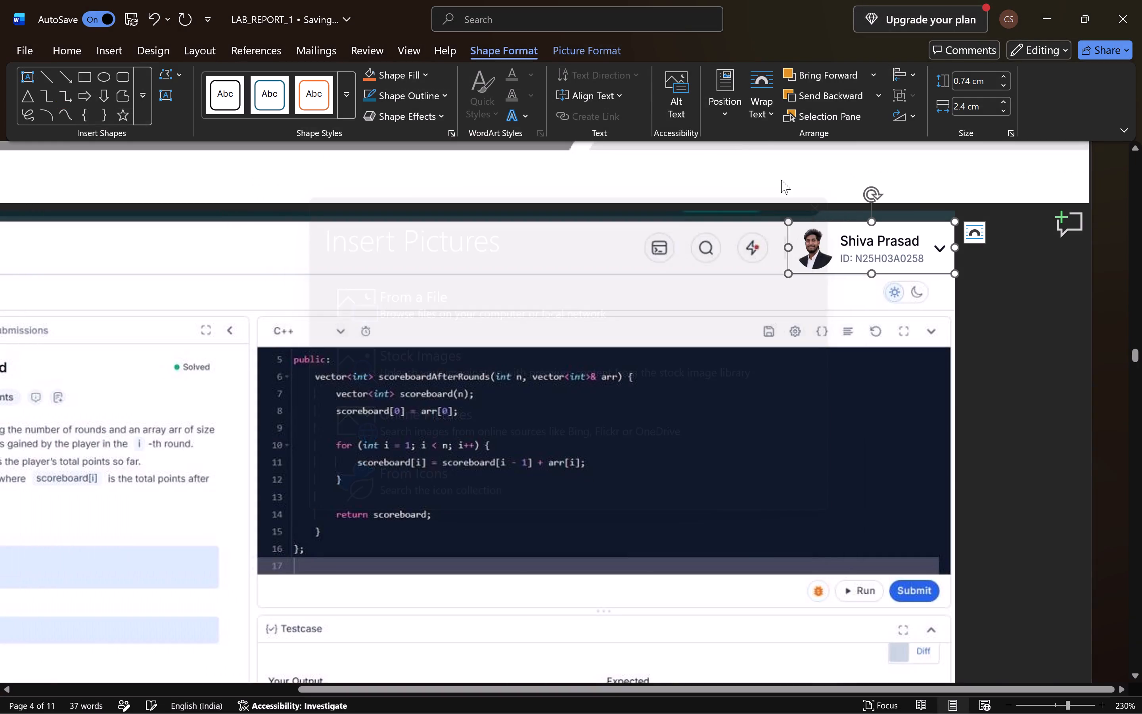
# Fill the badge shape over page 5's lower screenshot, the maximizeProfit code, with the picture WhatsApp Image 2026-11-01 at 8.44.55 PM.
pyautogui.scroll(-1, 989, 358)
pyautogui.click(856, 262)
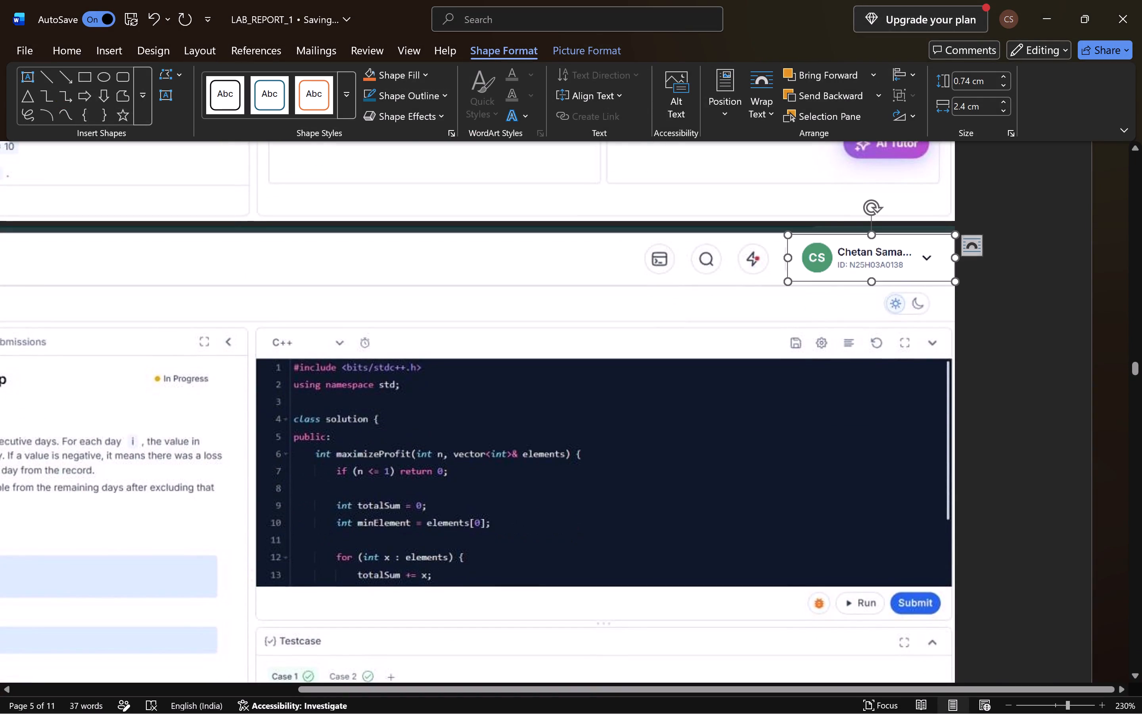
pyautogui.click(424, 75)
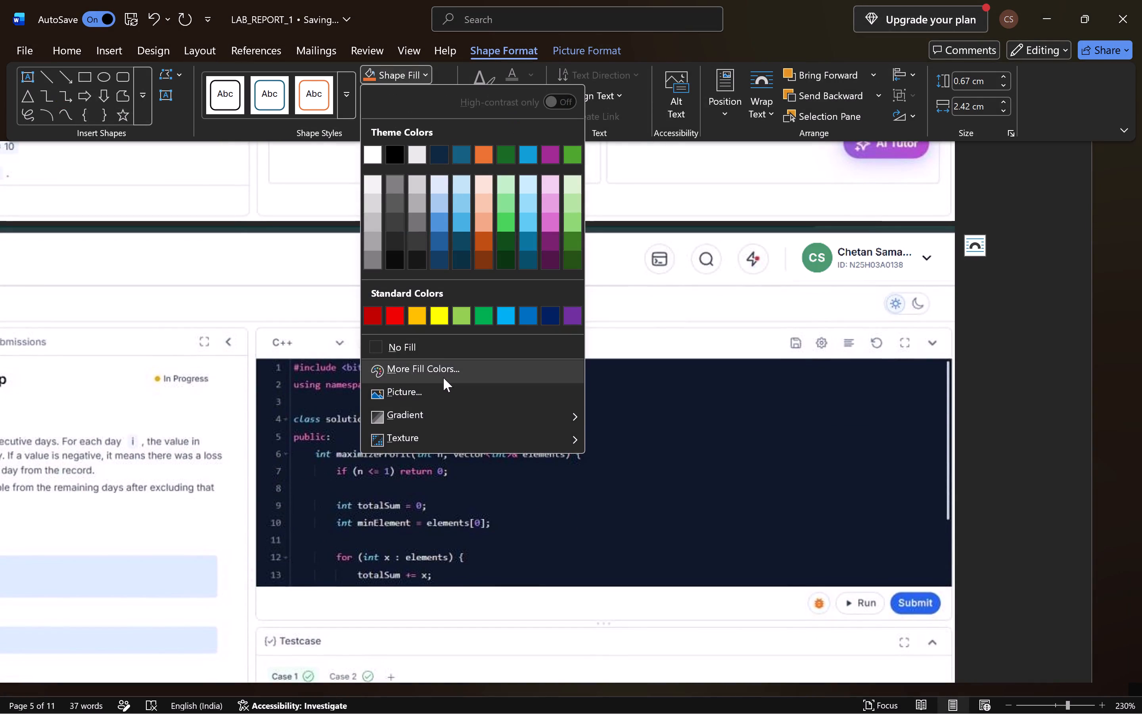
pyautogui.click(443, 384)
pyautogui.click(648, 294)
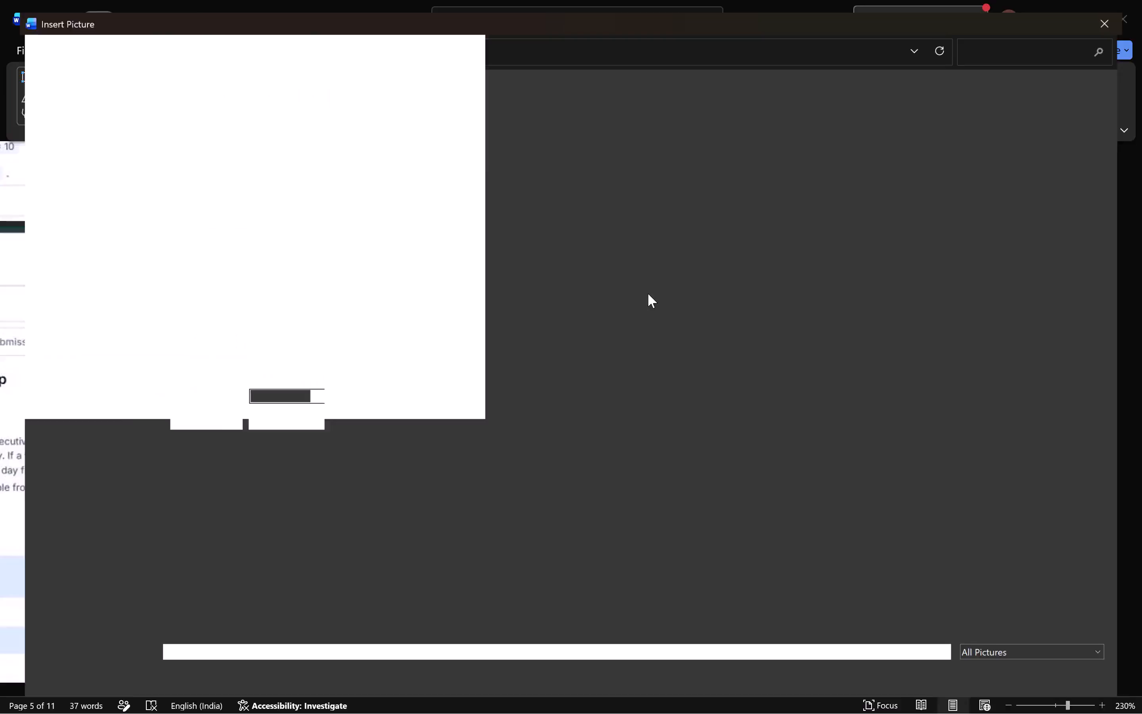
pyautogui.click(728, 169)
pyautogui.press('Return')
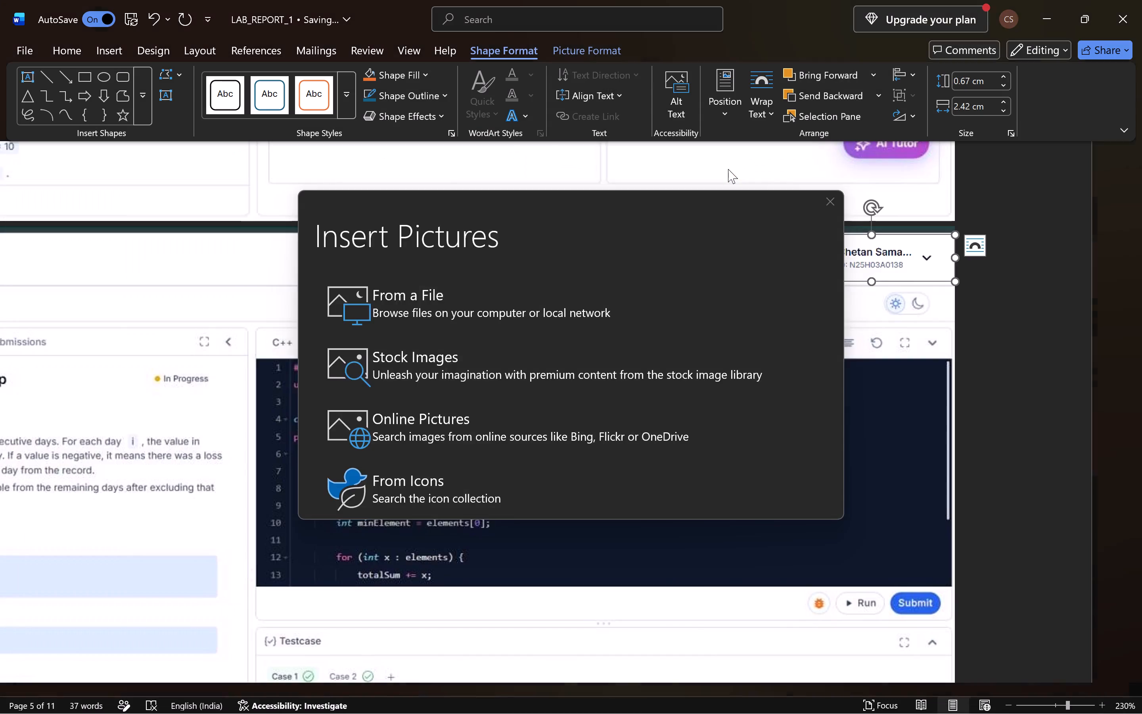
# Fill the badge shape over page 6's upper coding screenshot with the picture WhatsApp Image 2026-11-01 at 8.44.55 PM.
pyautogui.scroll(-1, 912, 359)
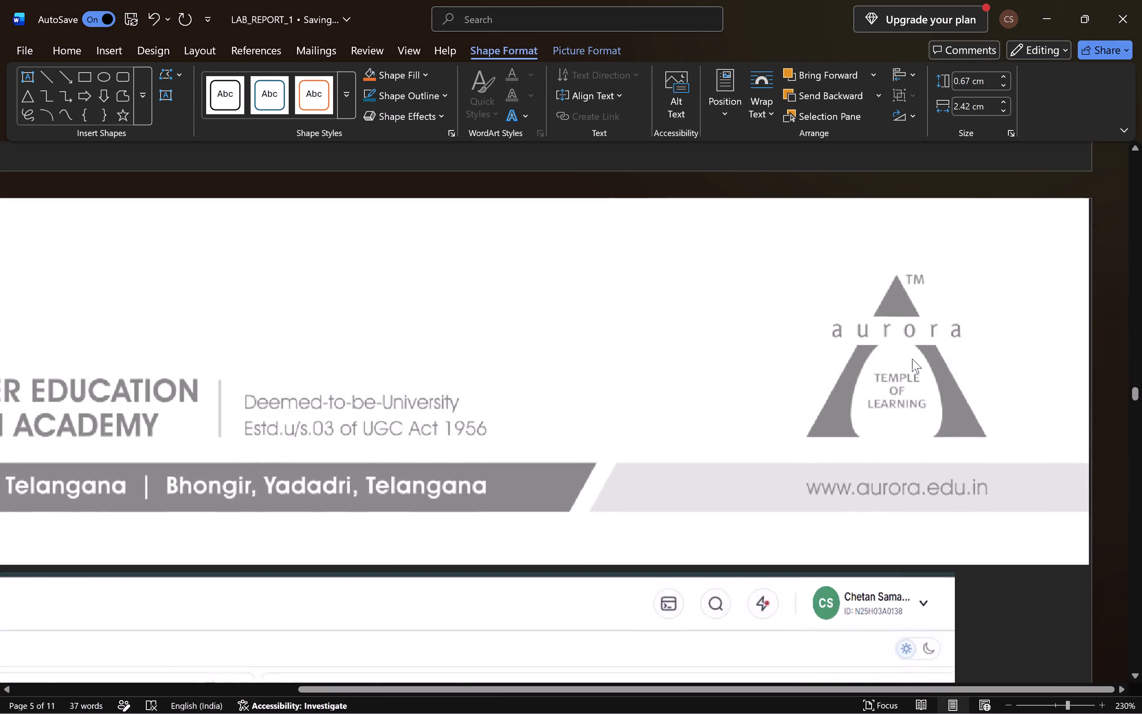
pyautogui.scroll(-1, 912, 359)
pyautogui.click(832, 381)
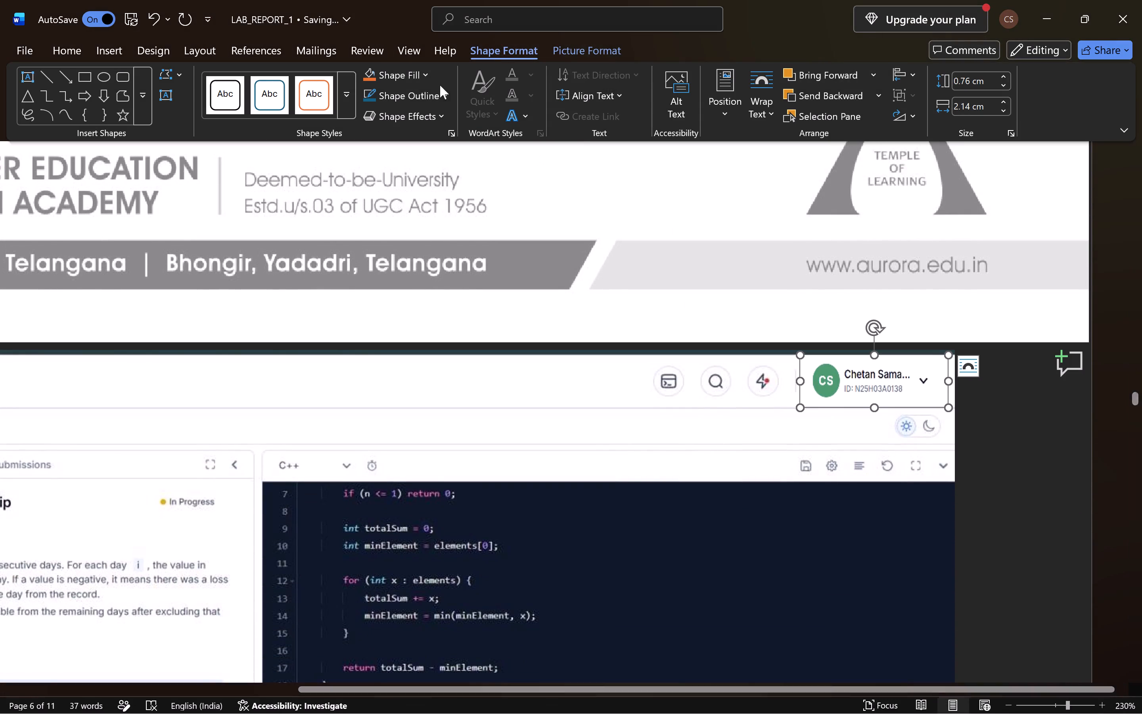
pyautogui.click(423, 77)
pyautogui.click(483, 387)
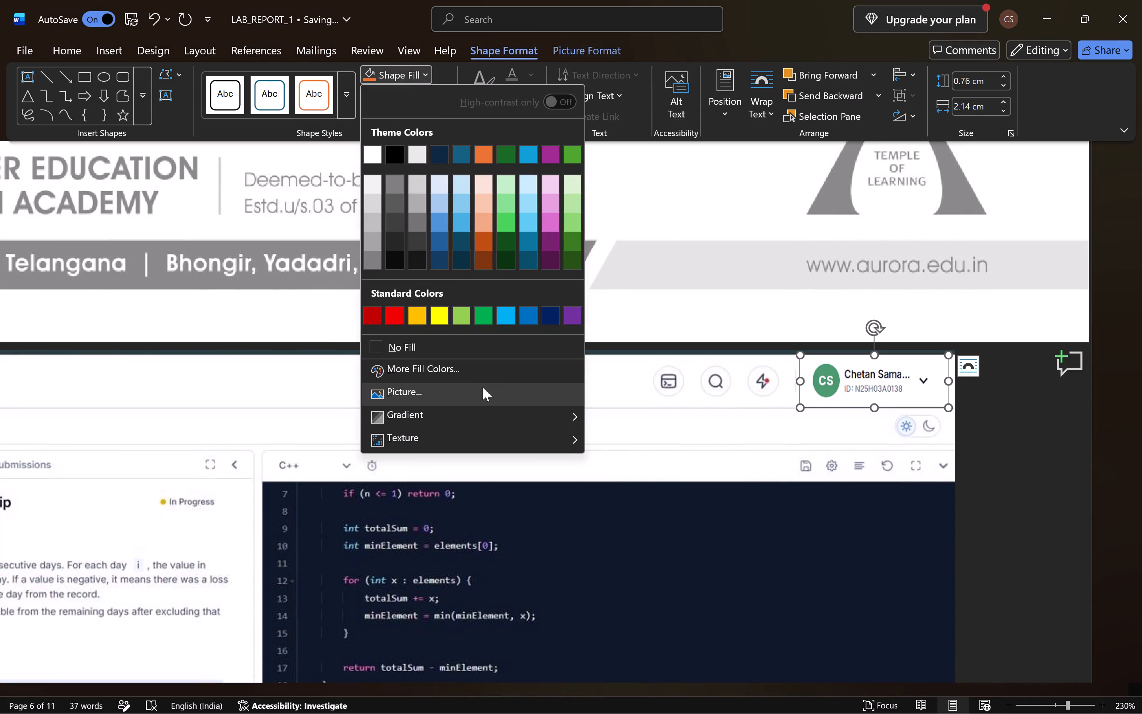
pyautogui.click(521, 284)
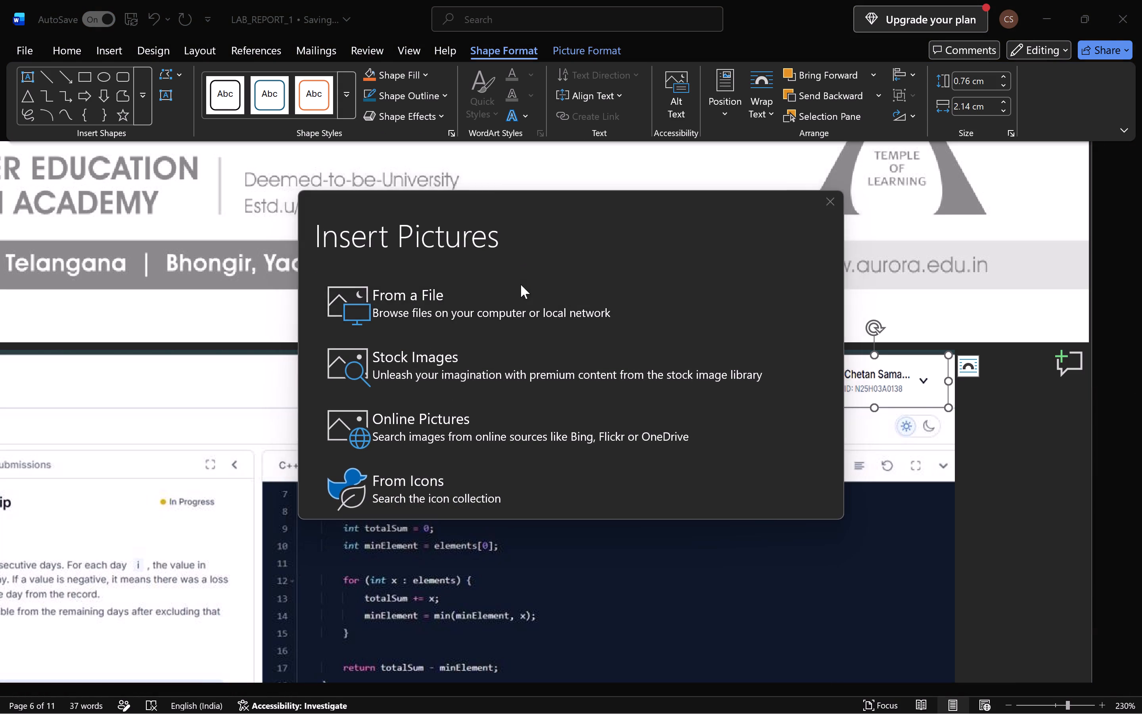
pyautogui.click(732, 145)
pyautogui.press('Return')
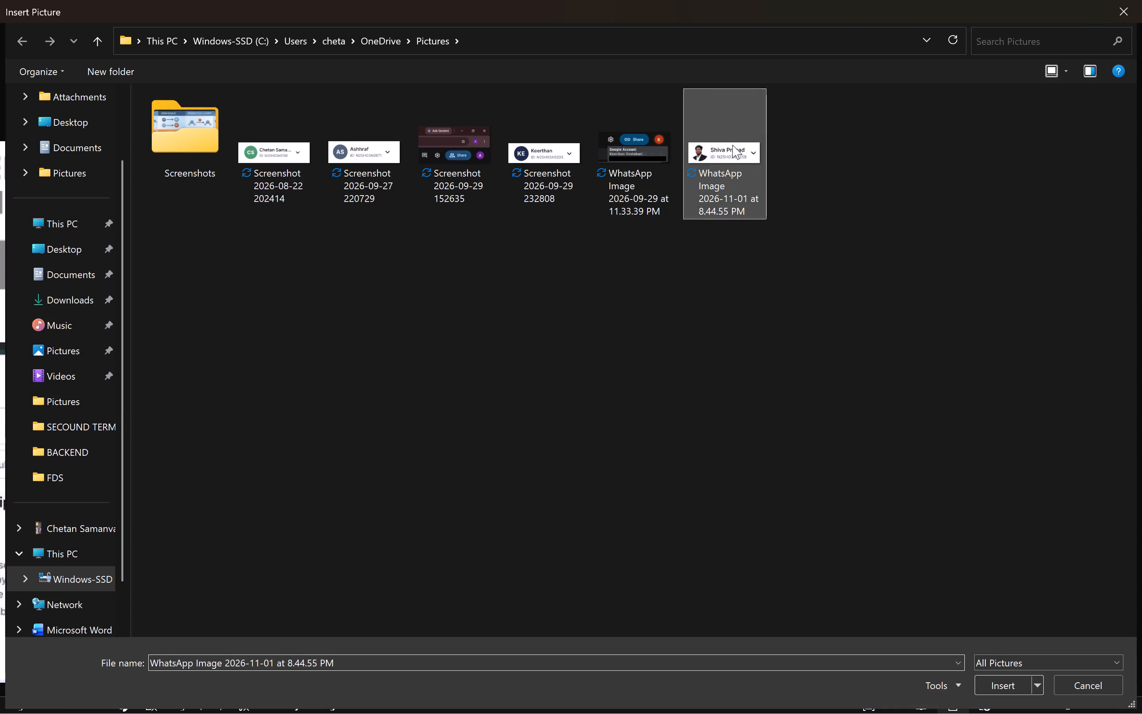
# Fill the badge shape over page 6's lower screenshot, the largestSubarrayWithZeroSum code, with the picture WhatsApp Image 2026-11-01 at 8.44.55 PM.
pyautogui.scroll(-1, 885, 325)
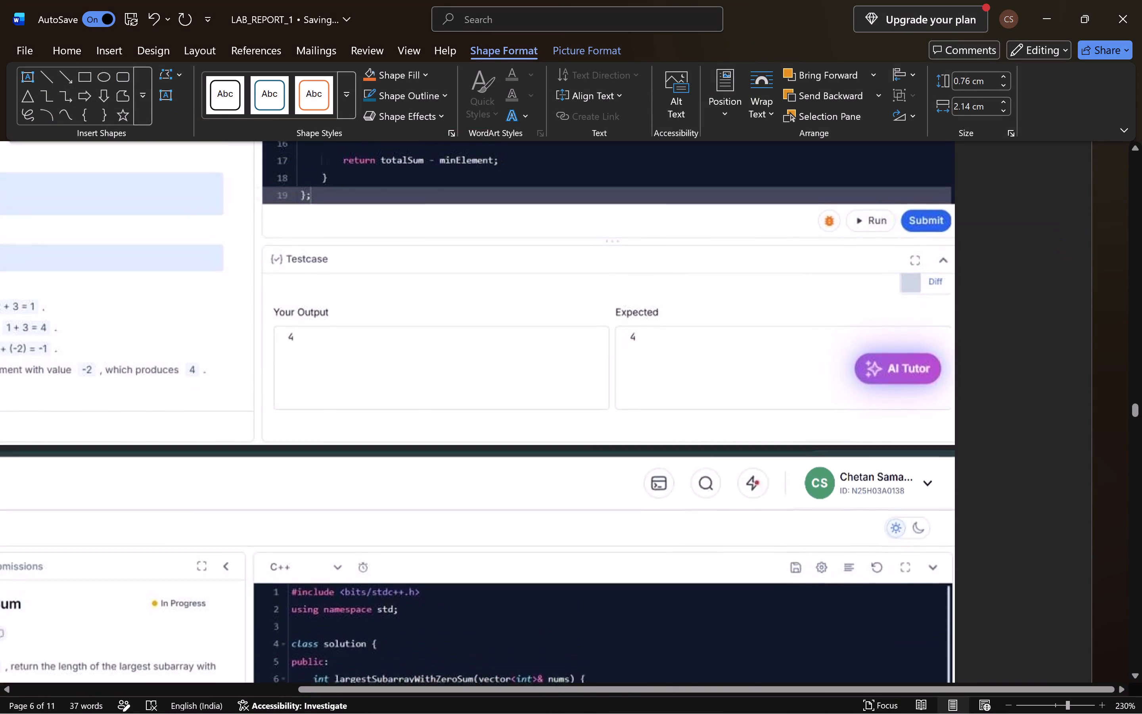
pyautogui.click(878, 490)
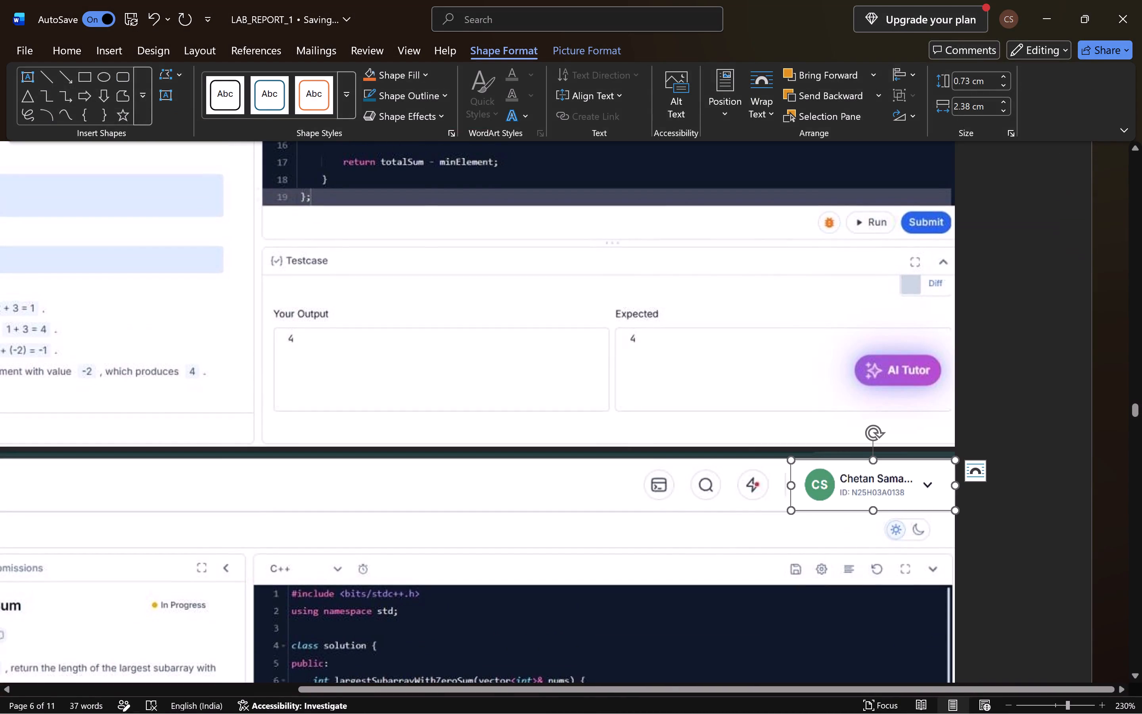
pyautogui.click(410, 76)
pyautogui.click(435, 391)
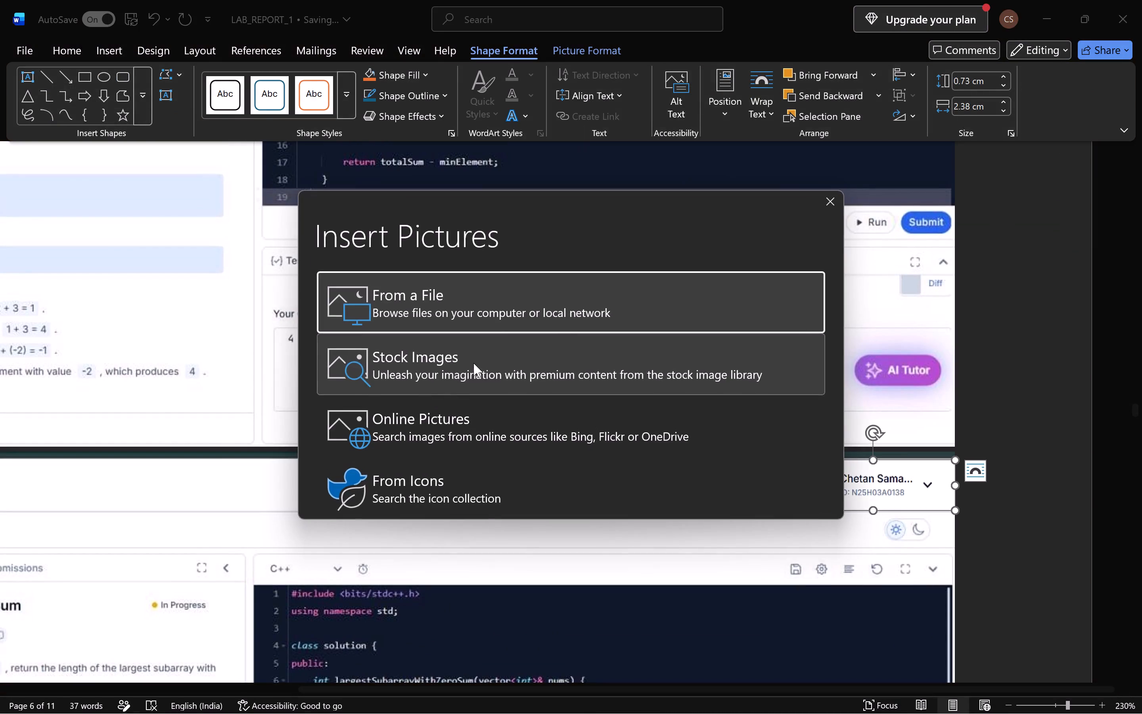
pyautogui.click(503, 301)
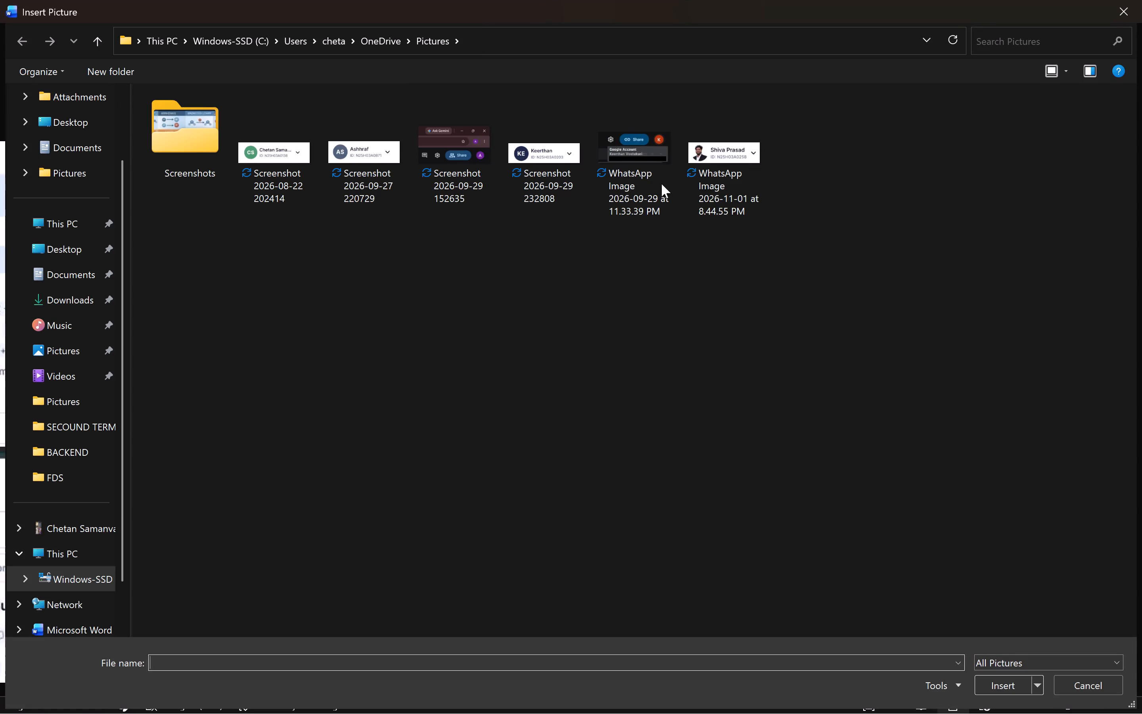
pyautogui.click(715, 154)
pyautogui.press('Return')
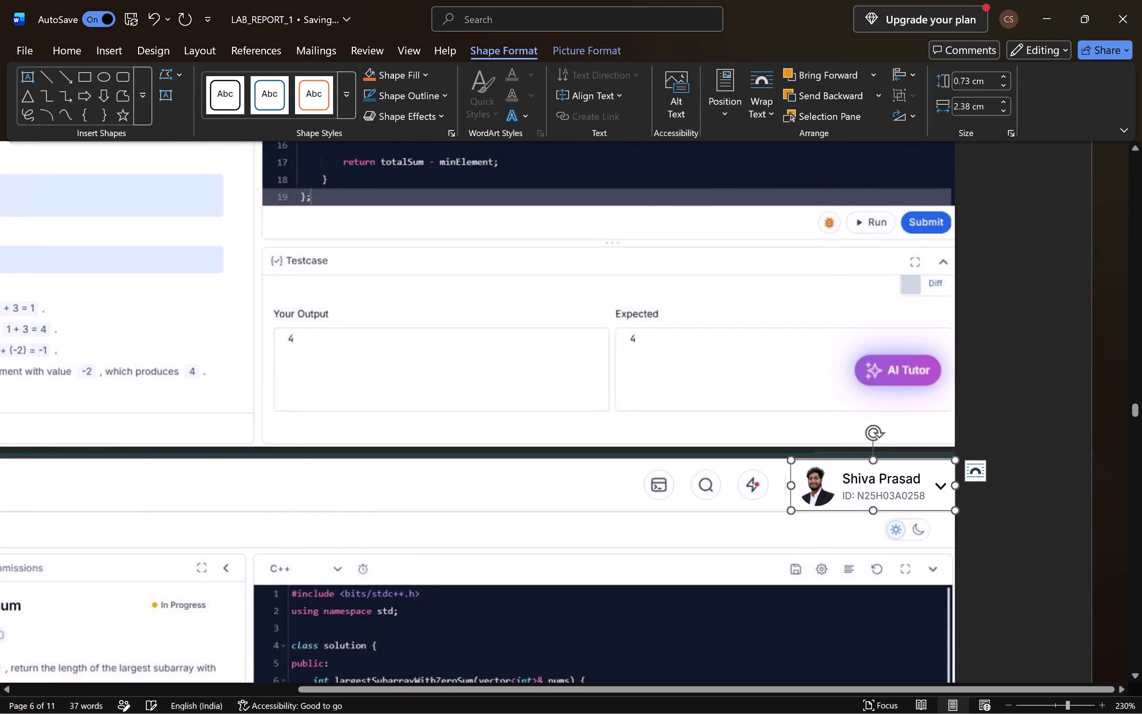
# Fill the badge shape over page 7's upper coding screenshot with the picture WhatsApp Image 2026-11-01 at 8.44.55 PM.
pyautogui.scroll(-2, 1040, 315)
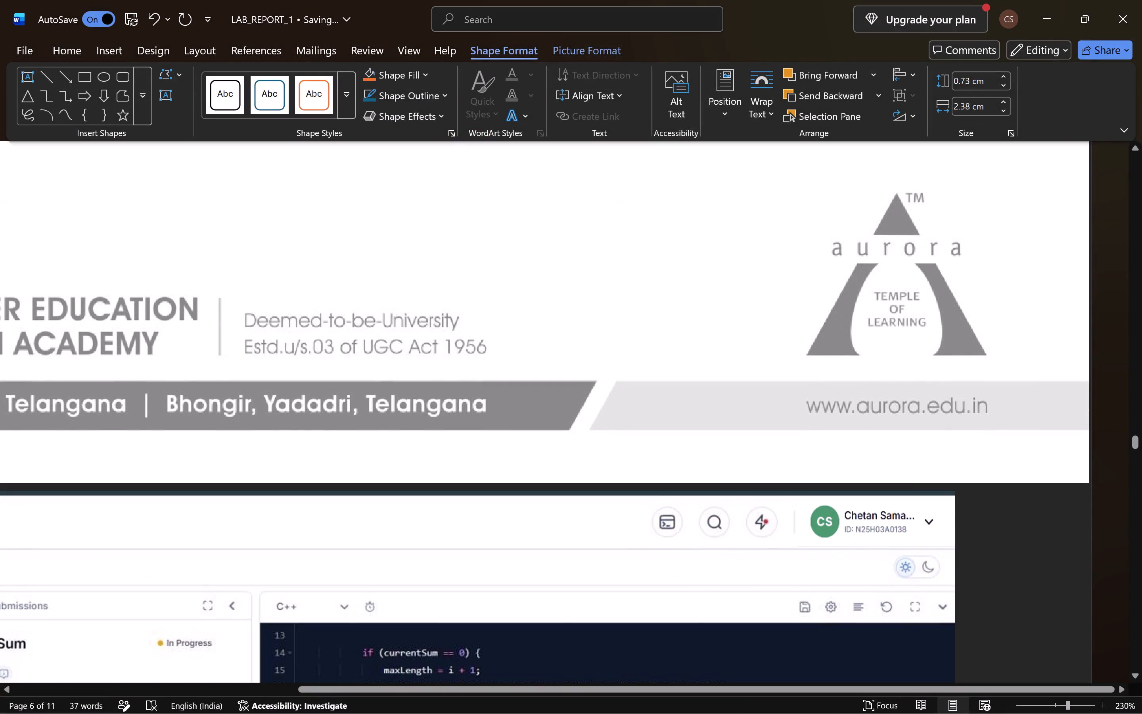
pyautogui.click(853, 534)
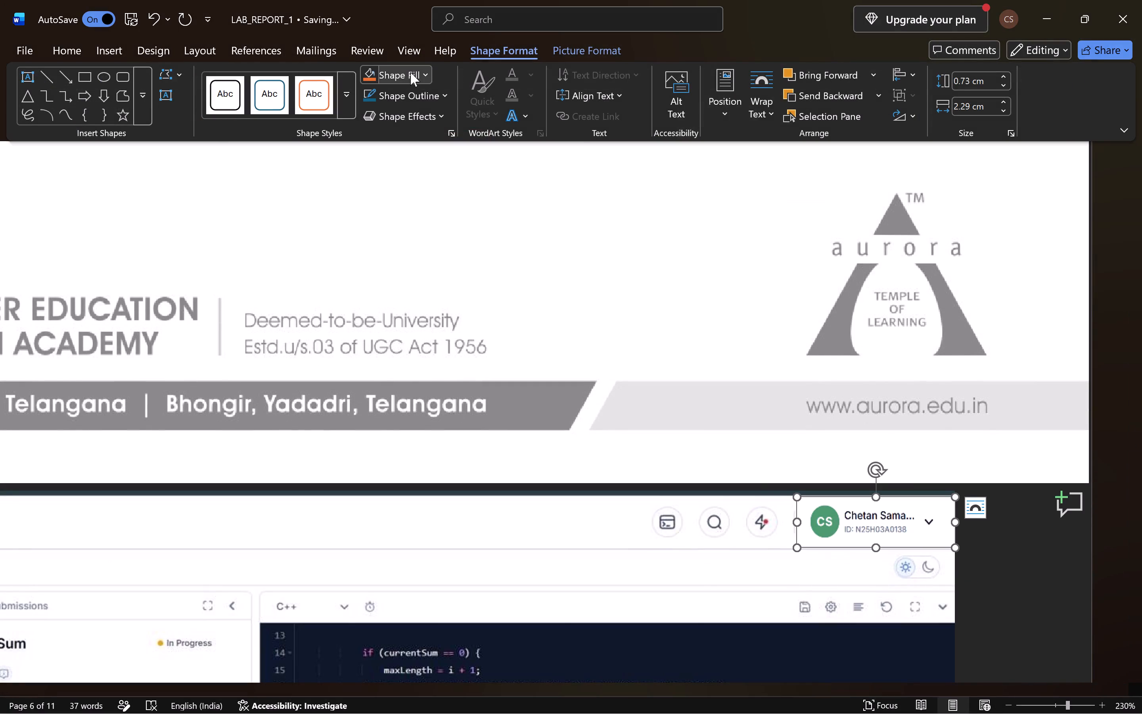
pyautogui.click(415, 77)
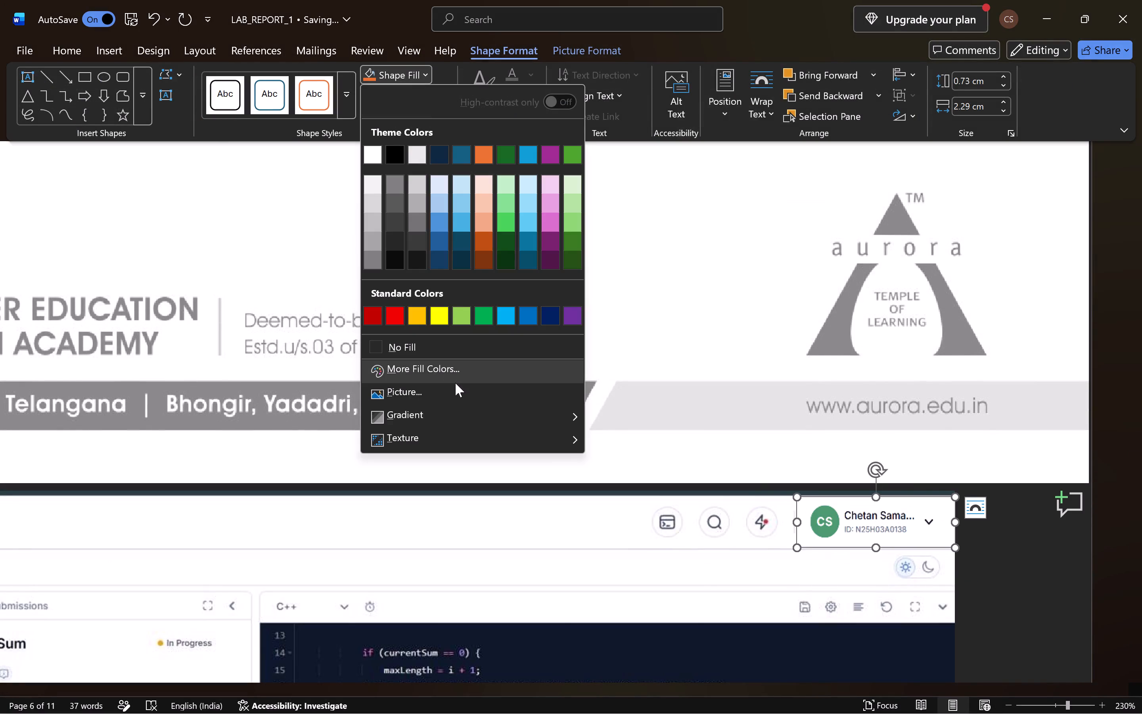
pyautogui.click(462, 398)
pyautogui.click(533, 305)
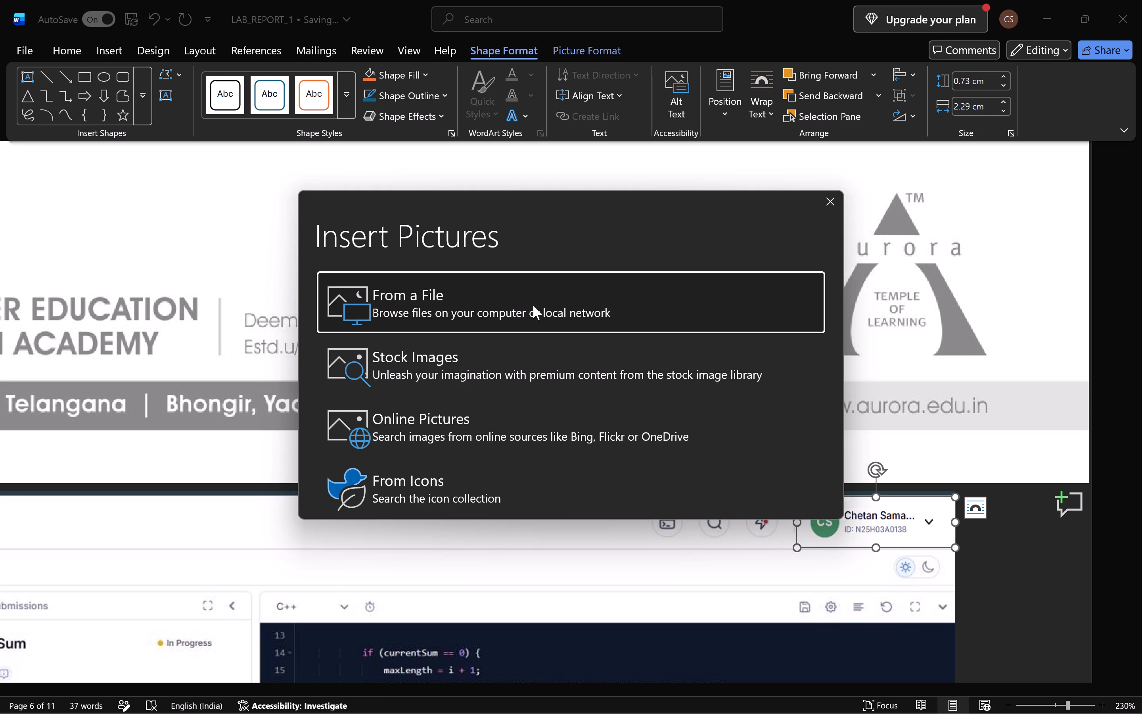
pyautogui.click(724, 163)
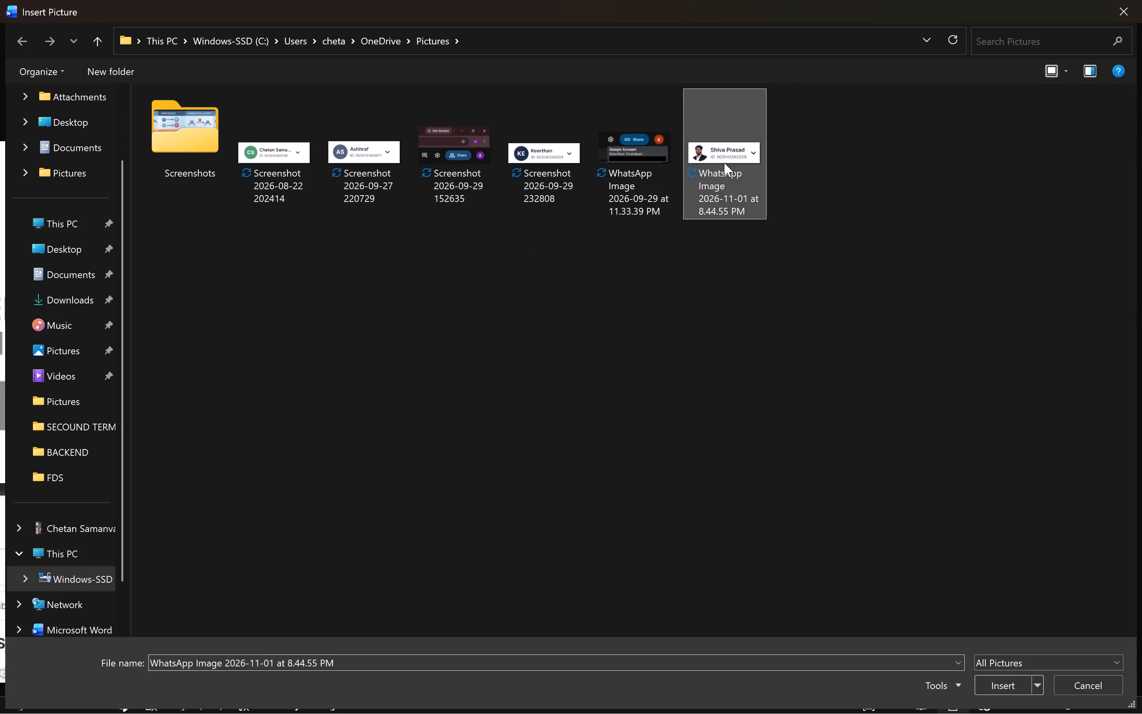
pyautogui.press('Return')
# Fill the badge shape over page 7's lower screenshot, the bestFixedWindowSum code, with the picture WhatsApp Image 2026-11-01 at 8.44.55 PM.
pyautogui.scroll(-1, 839, 218)
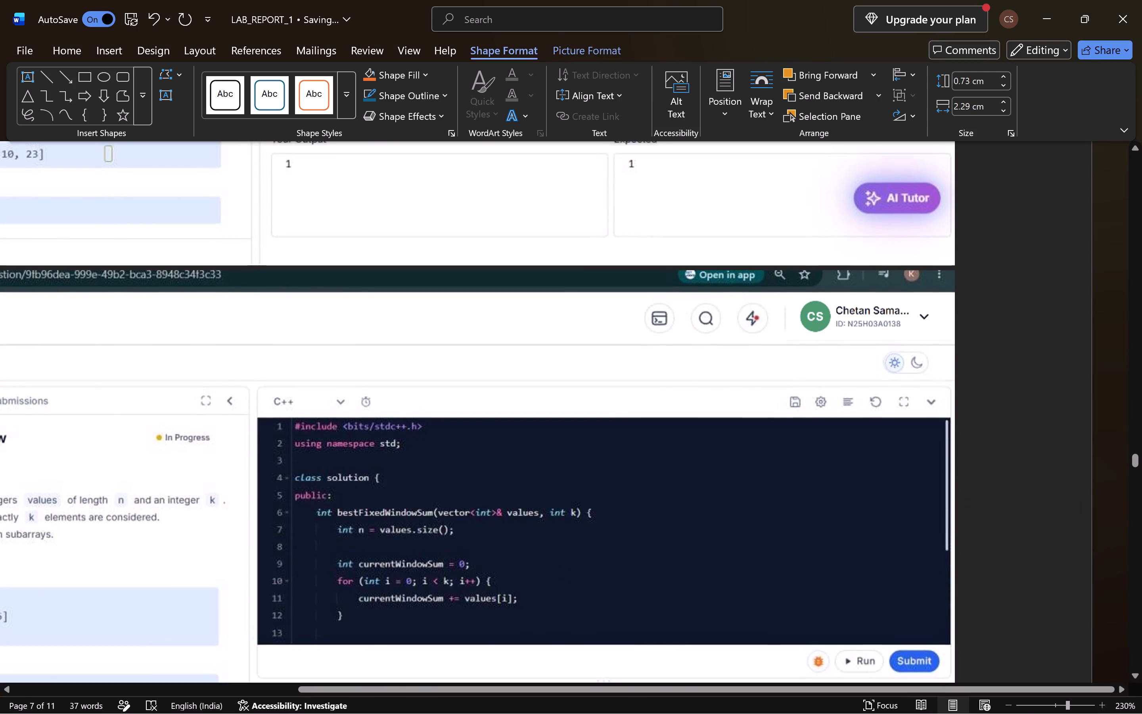
pyautogui.click(863, 315)
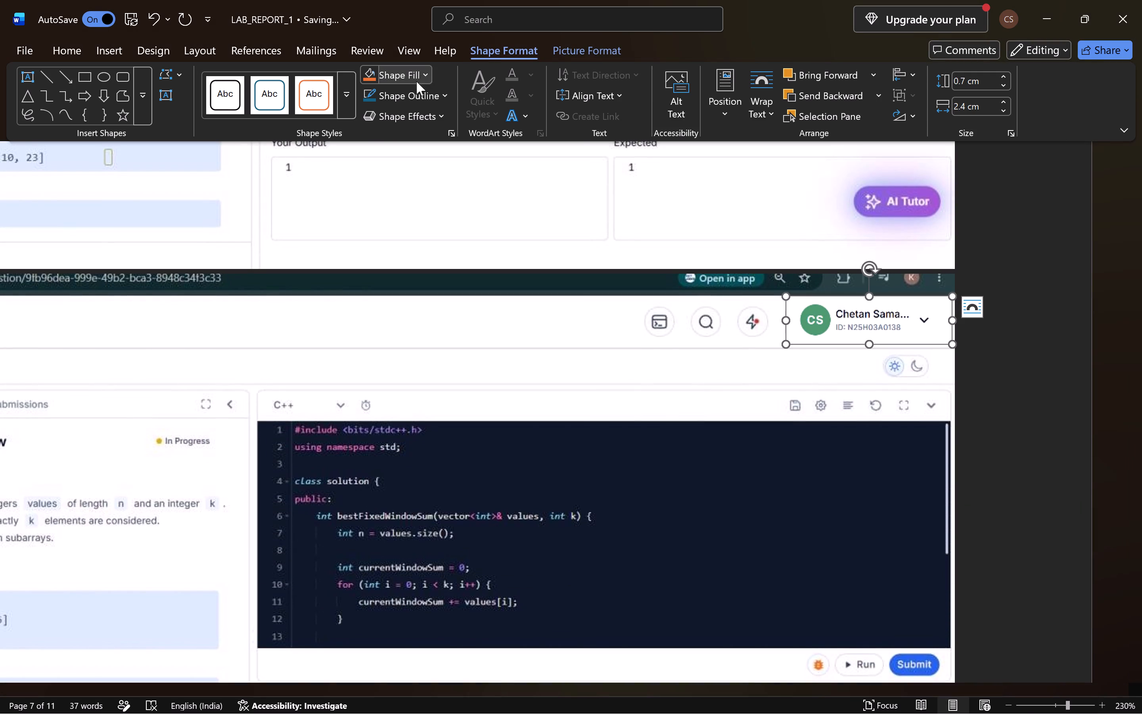
pyautogui.click(416, 73)
pyautogui.click(439, 395)
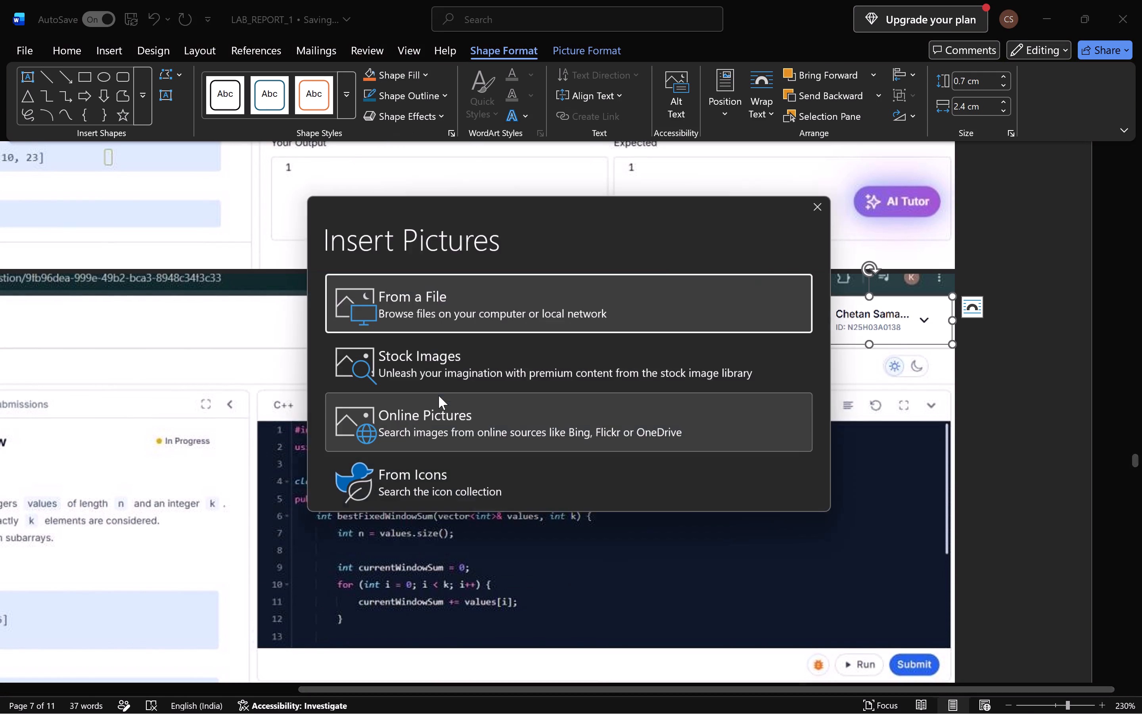
pyautogui.click(513, 297)
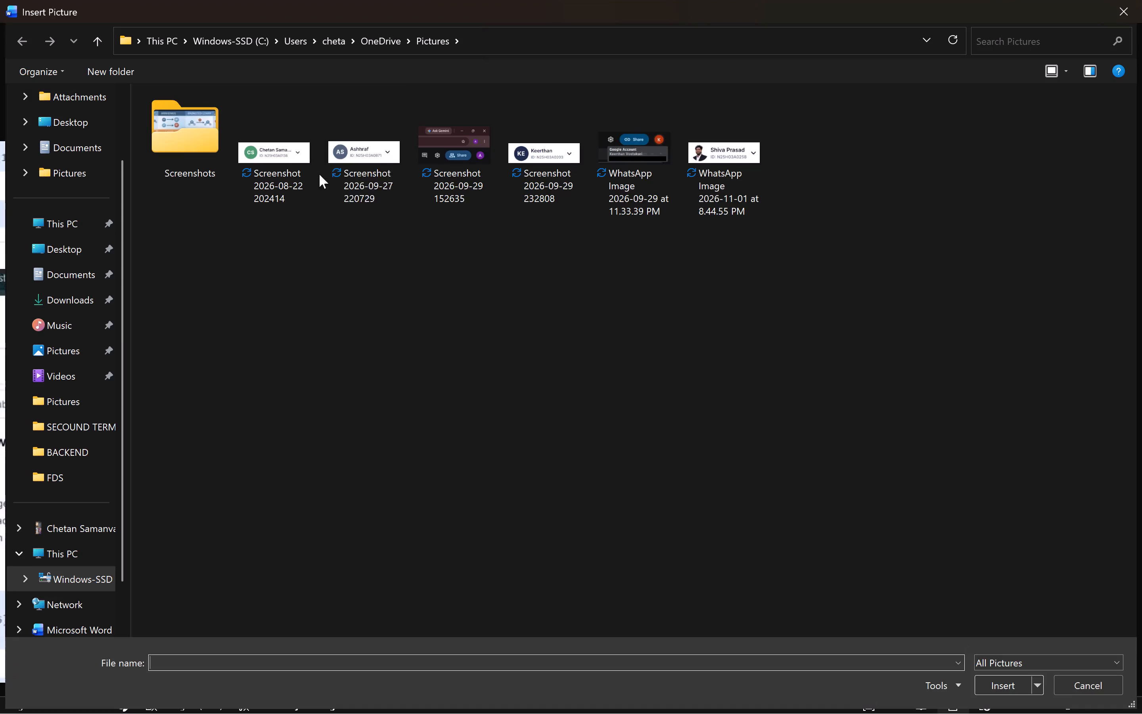
pyautogui.click(714, 107)
pyautogui.press('Return')
# Fill the badge shape over page 8's upper coding screenshot with the picture WhatsApp Image 2026-11-01 at 8.44.55 PM.
pyautogui.scroll(-1, 828, 277)
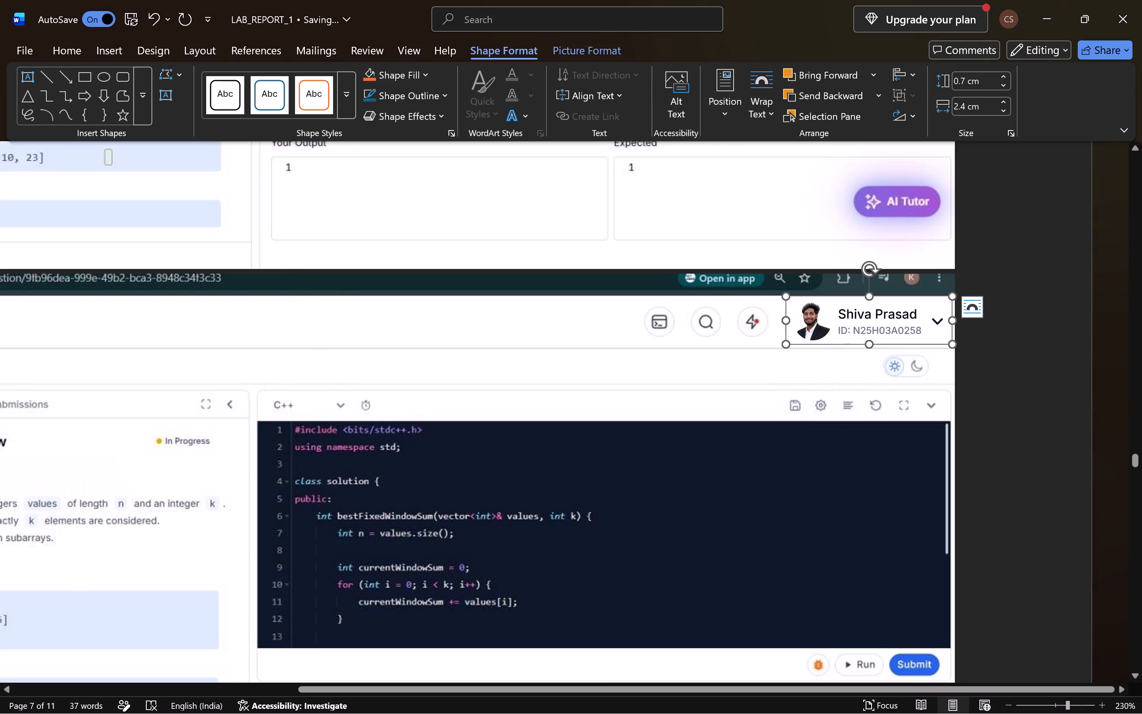
pyautogui.scroll(-1, 828, 277)
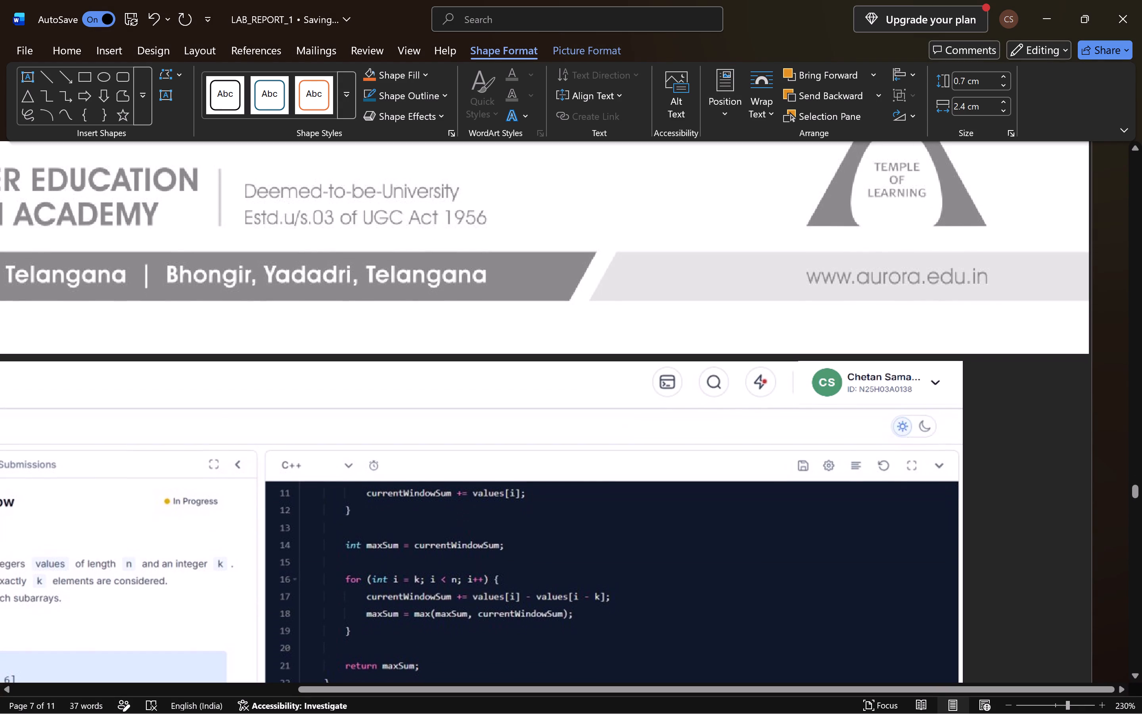
pyautogui.click(872, 393)
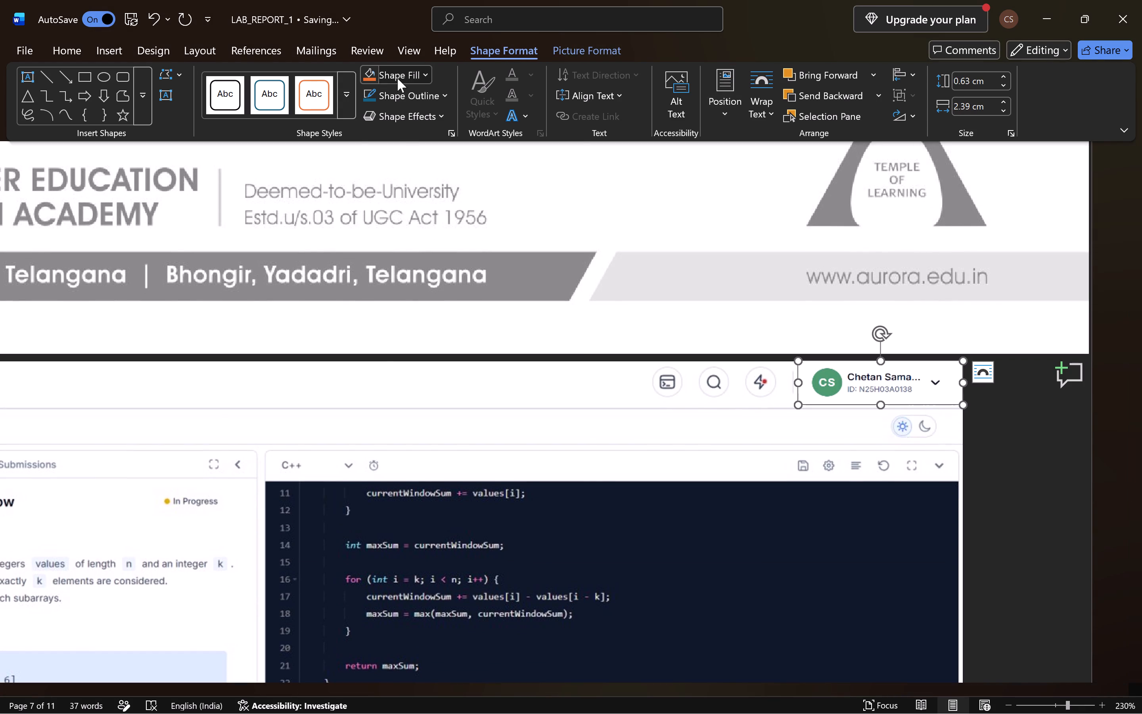
pyautogui.click(397, 78)
pyautogui.click(439, 391)
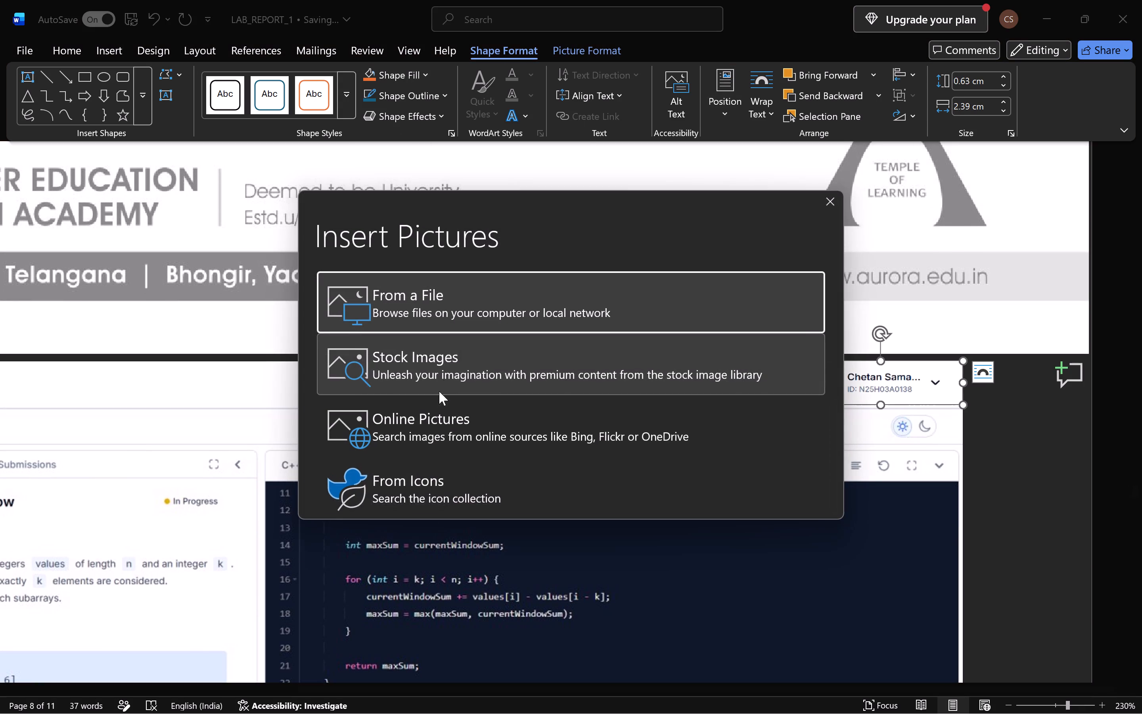
pyautogui.click(510, 280)
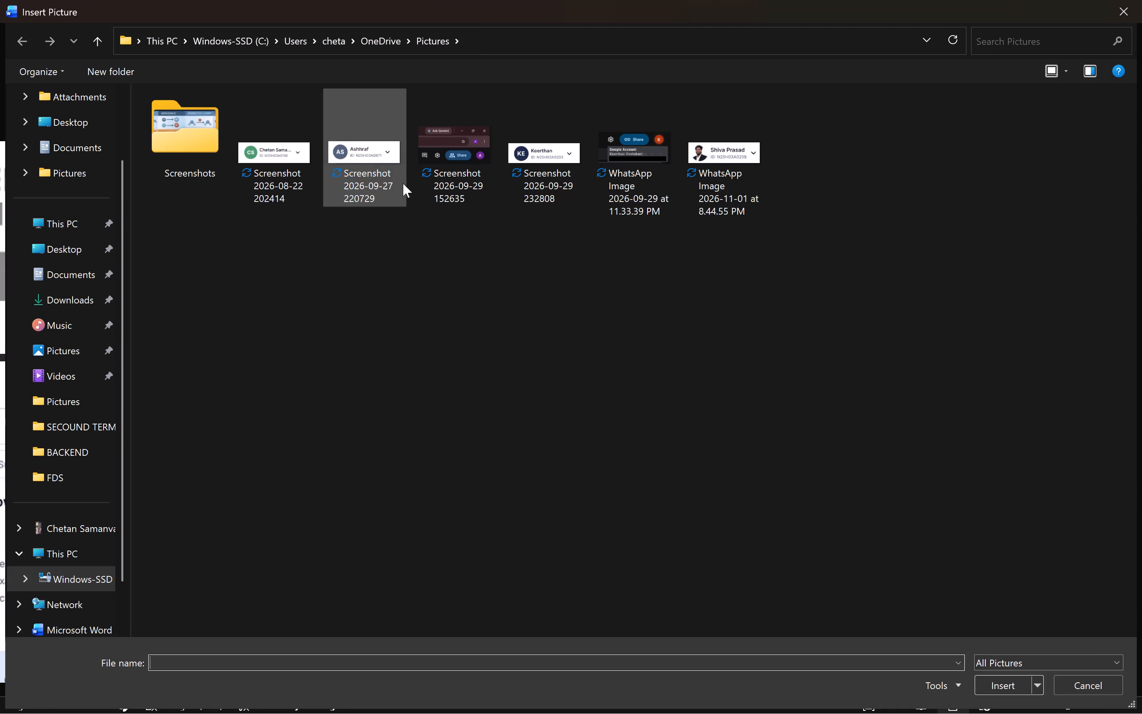
pyautogui.click(710, 148)
pyautogui.press('Return')
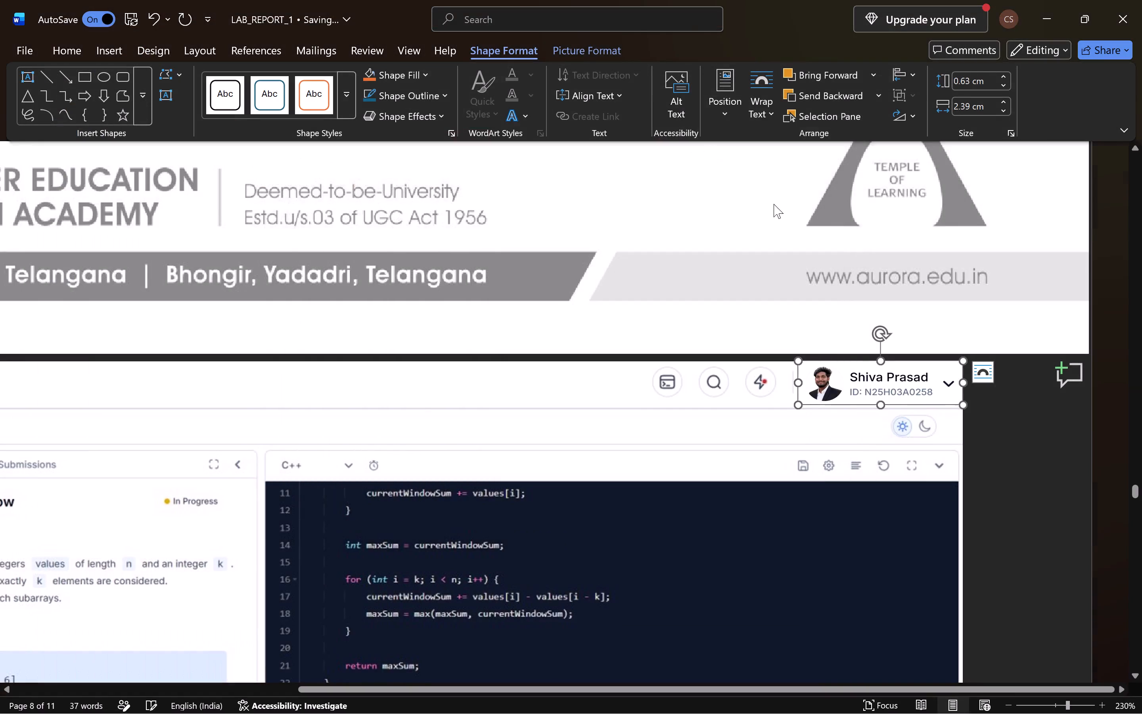
# Fill the badge shape over page 8's lower screenshot, the unionOfTwoSortedArrays code, with the picture WhatsApp Image 2026-11-01 at 8.44.55 PM.
pyautogui.scroll(-1, 798, 229)
pyautogui.click(870, 181)
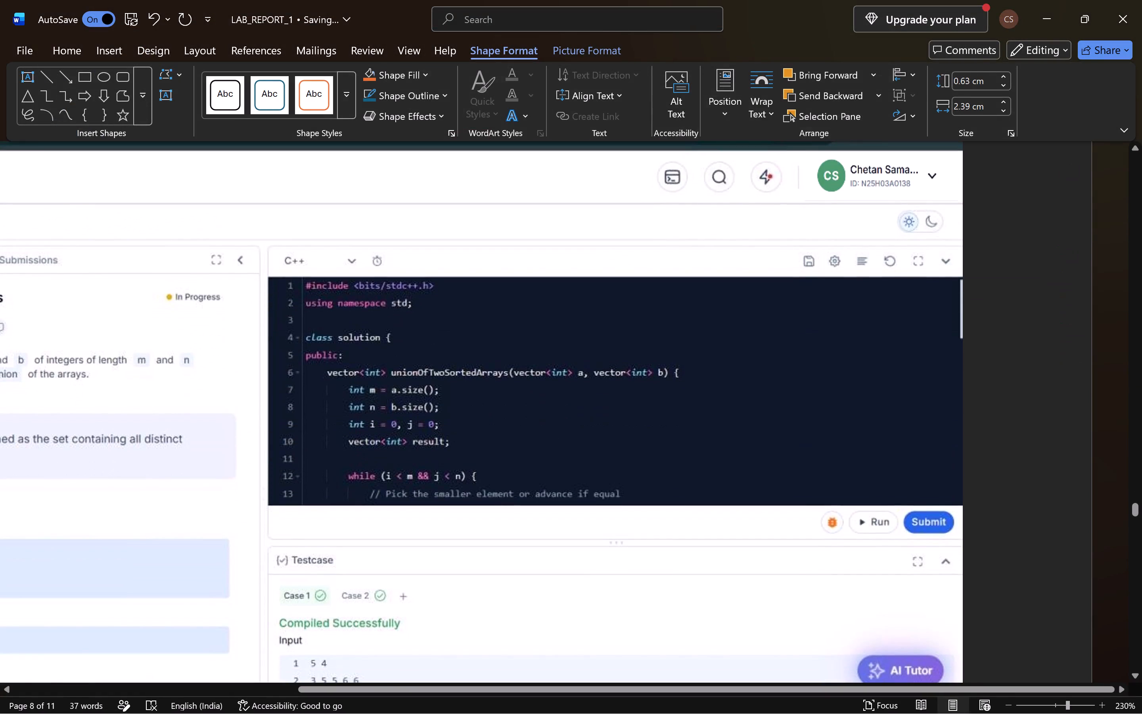
pyautogui.click(425, 66)
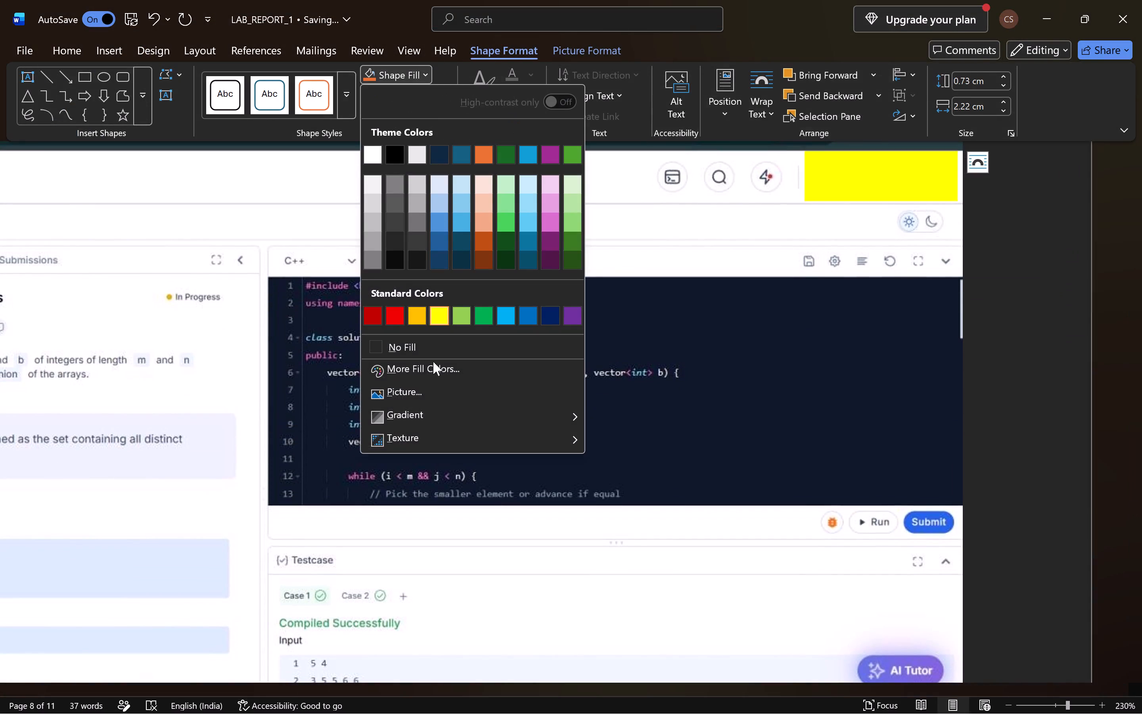
pyautogui.click(433, 395)
pyautogui.click(489, 314)
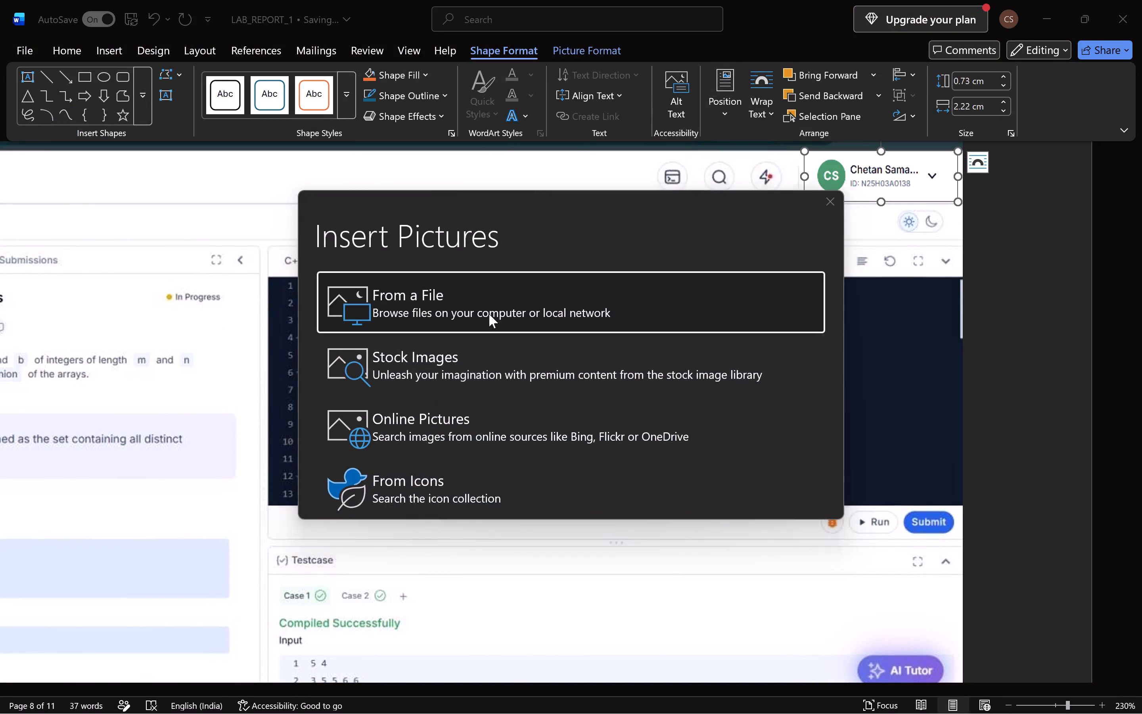
pyautogui.click(711, 144)
pyautogui.press('Return')
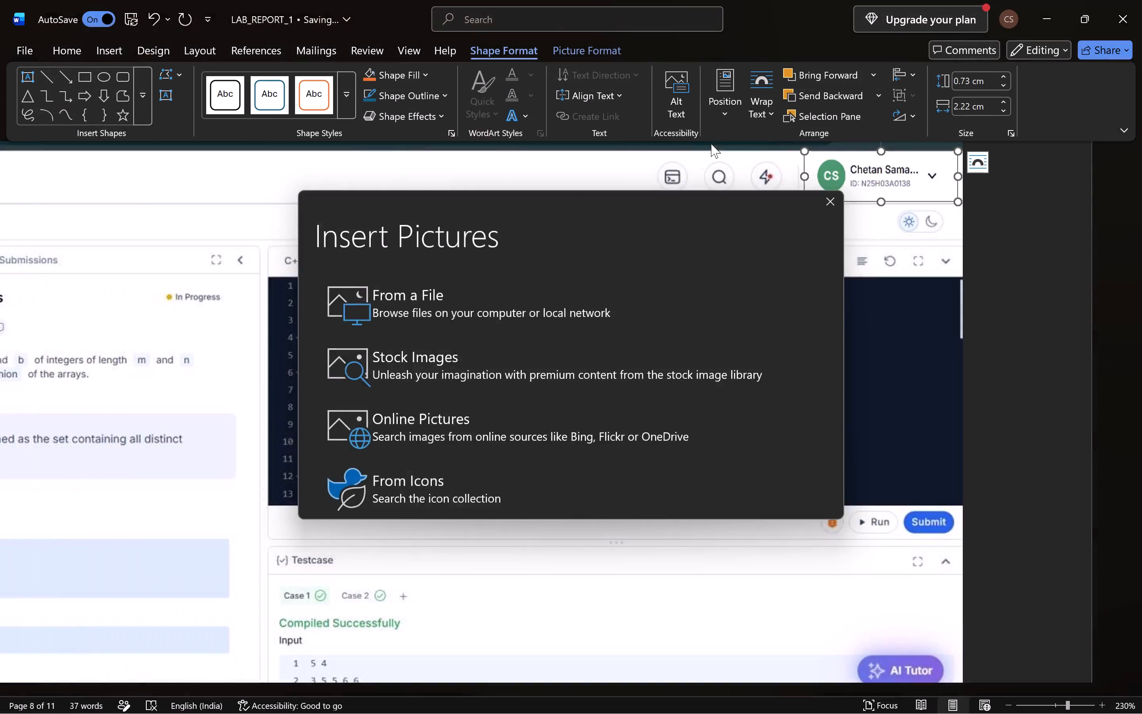
# Fill the badge shape over page 9's upper coding screenshot with the picture WhatsApp Image 2026-11-01 at 8.44.55 PM.
pyautogui.scroll(-1, 960, 342)
pyautogui.scroll(1, 960, 342)
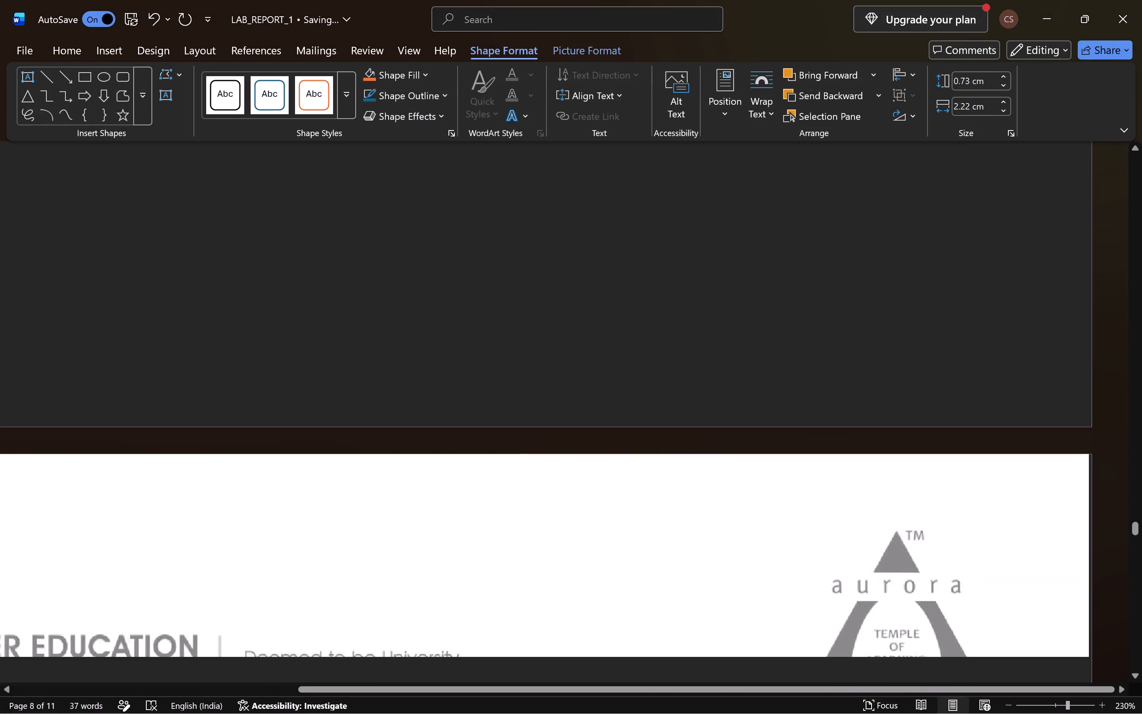
pyautogui.scroll(2, 960, 342)
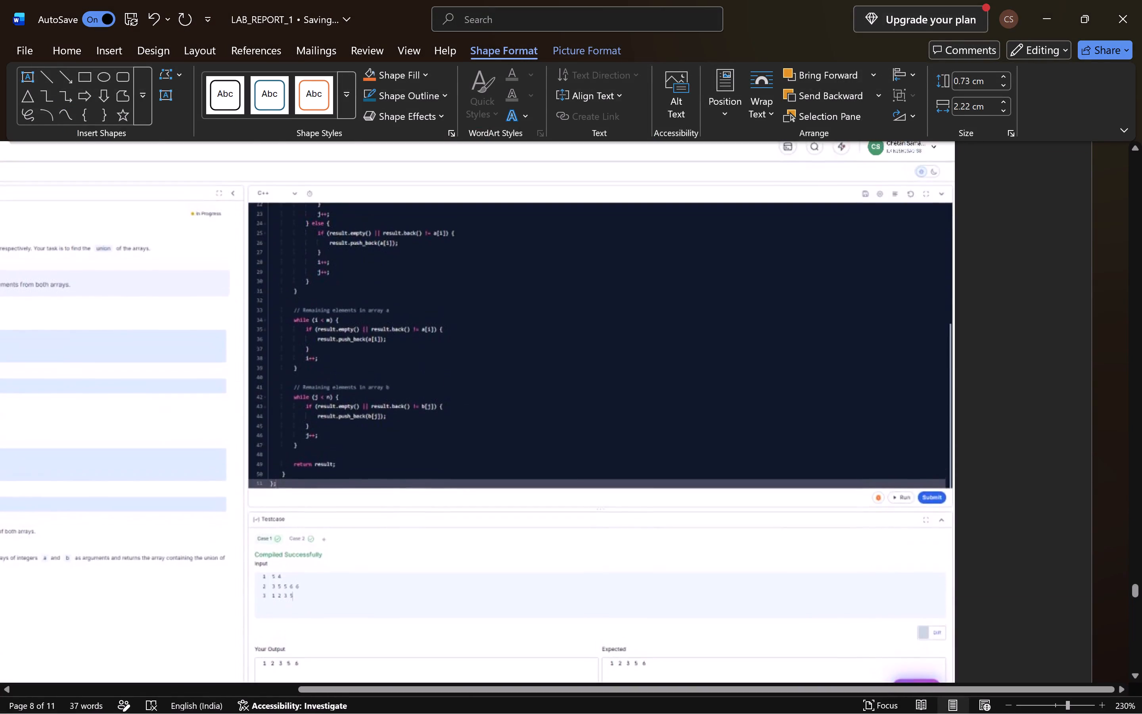
pyautogui.scroll(2, 960, 342)
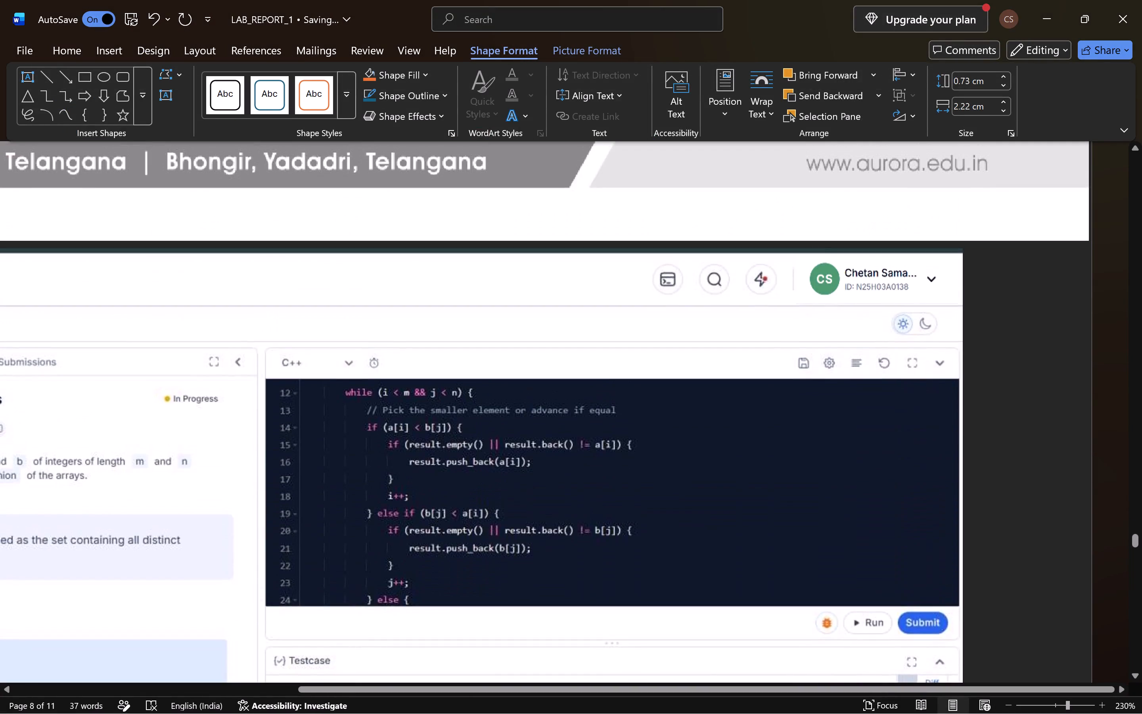
pyautogui.hscroll(2, 960, 342)
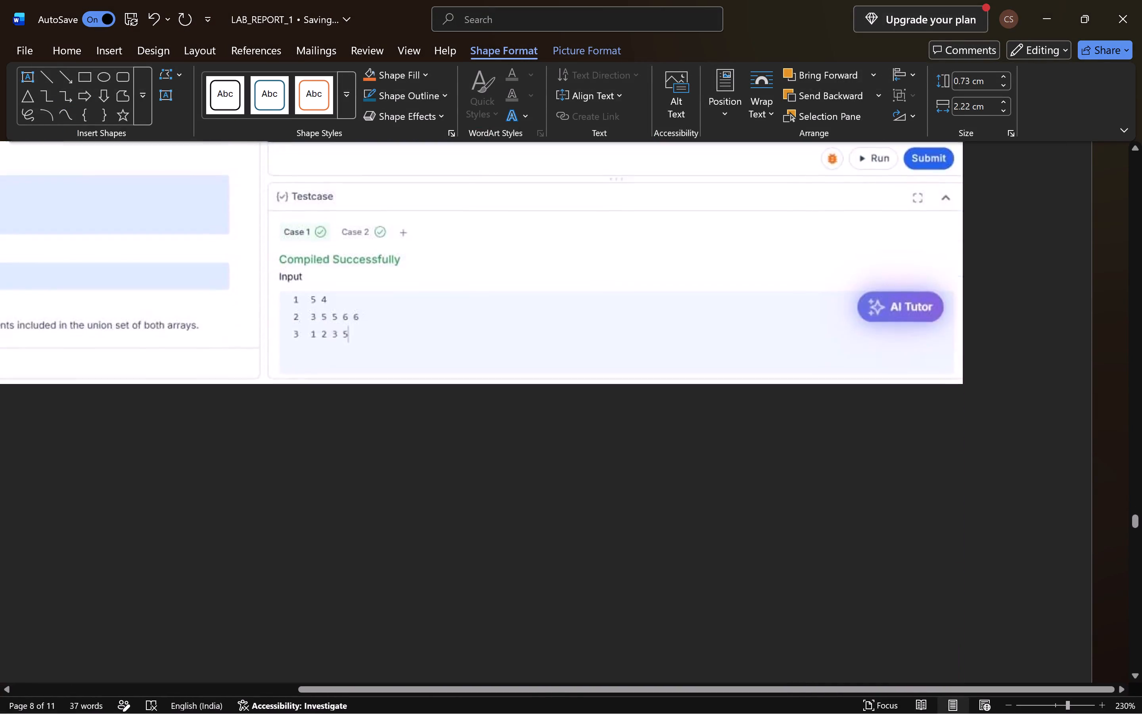
pyautogui.hscroll(1, 960, 342)
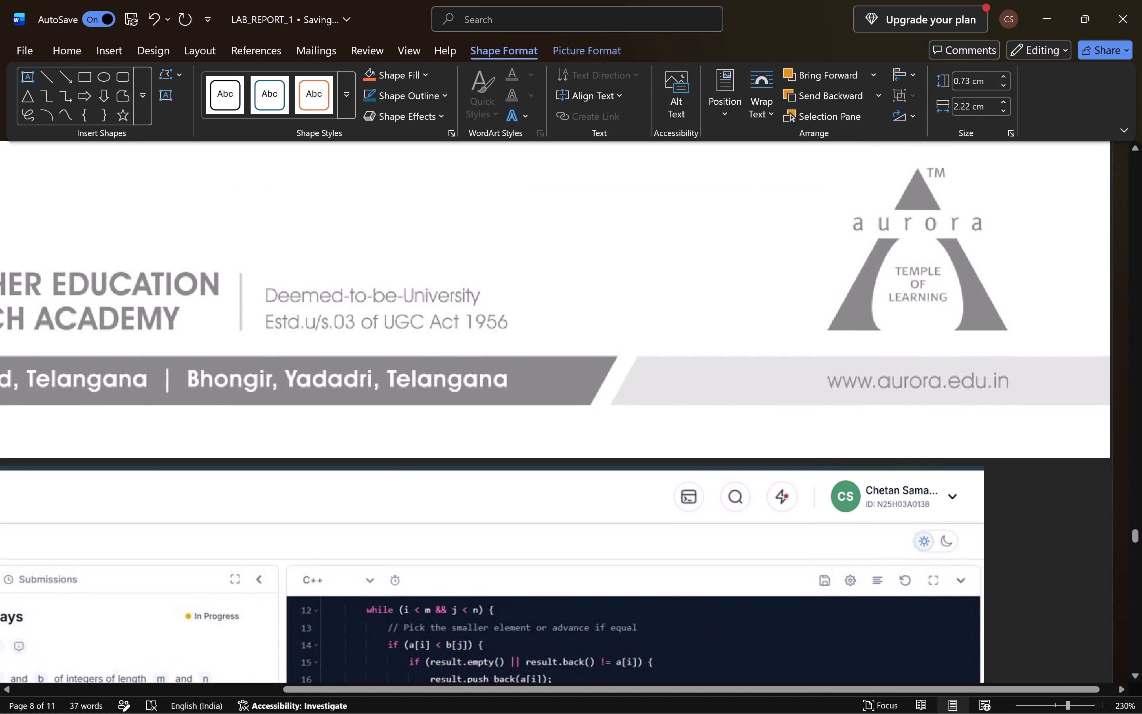
pyautogui.click(887, 511)
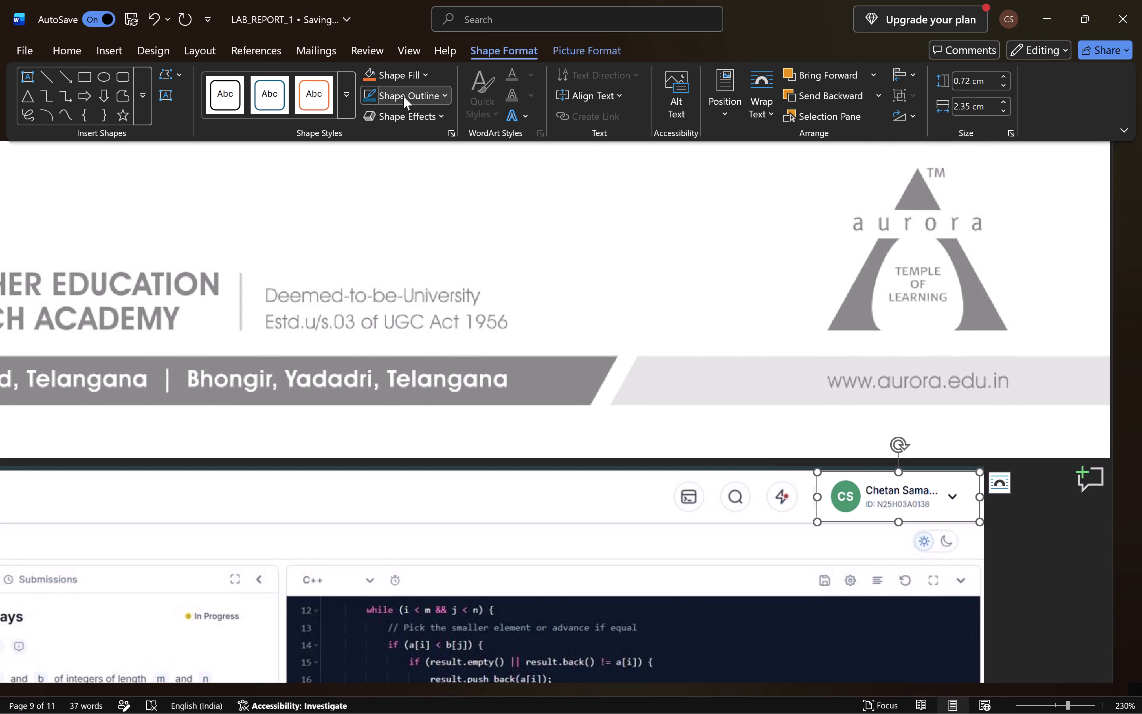
pyautogui.click(408, 80)
pyautogui.click(448, 386)
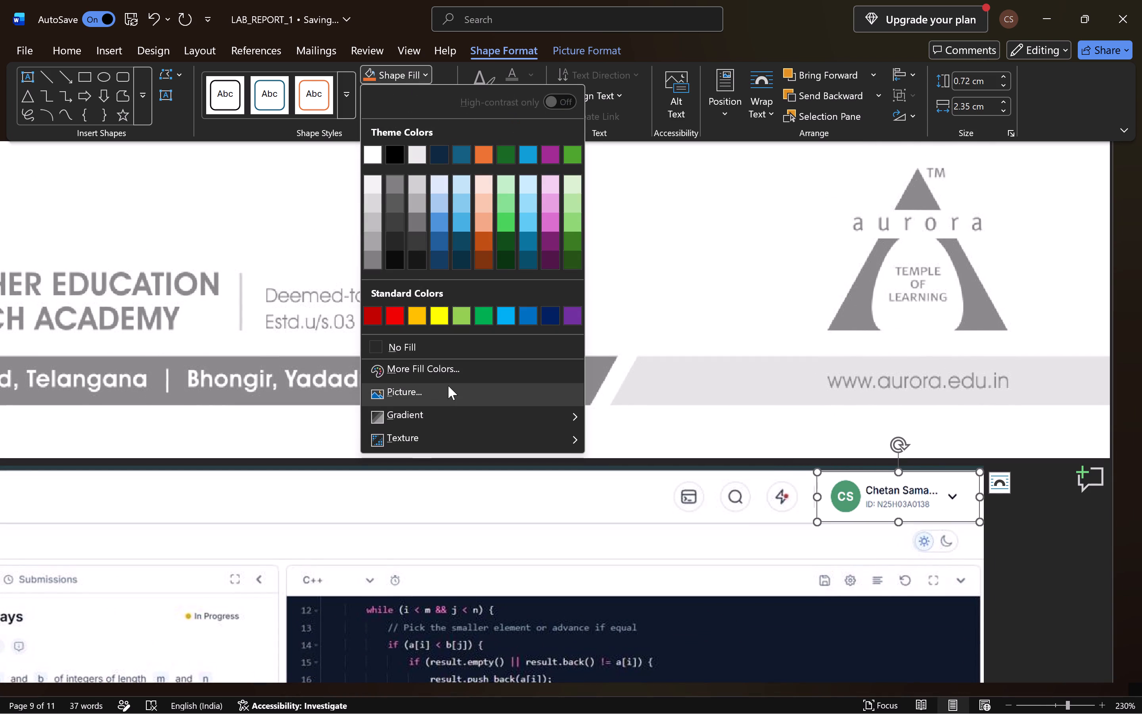
pyautogui.click(538, 319)
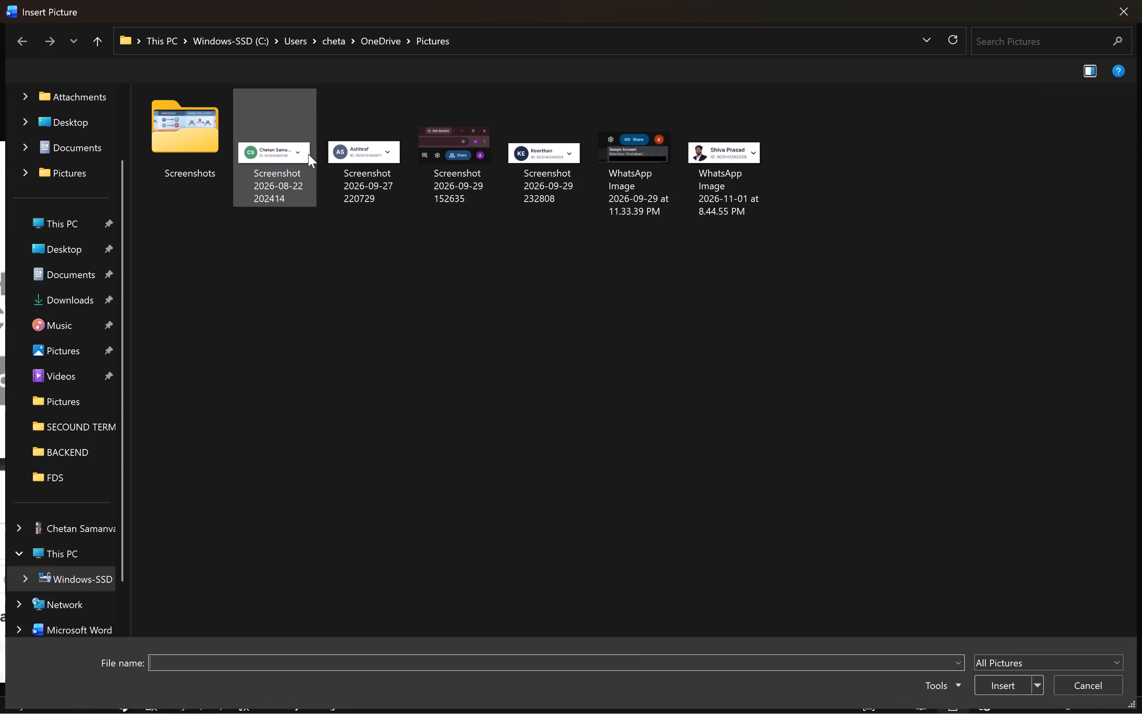
pyautogui.click(728, 170)
pyautogui.press('Return')
# Open the fill options for the small badge shape over page 10's upper coding screenshot.
pyautogui.scroll(-1, 728, 170)
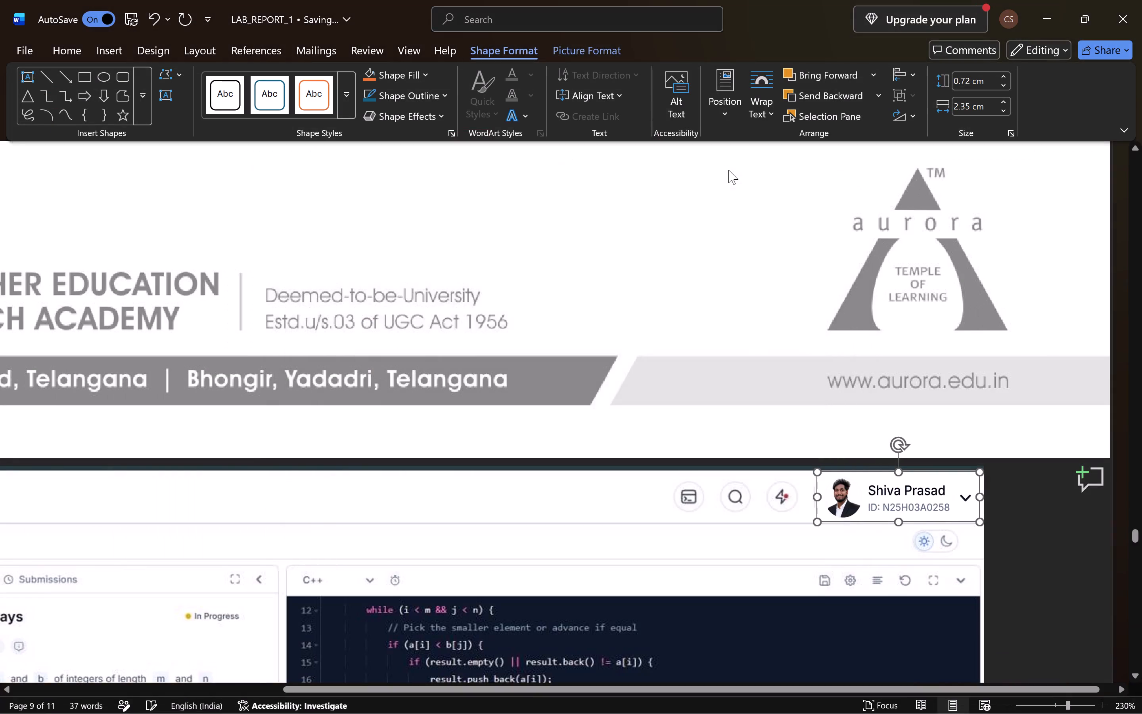
pyautogui.scroll(-2, 728, 170)
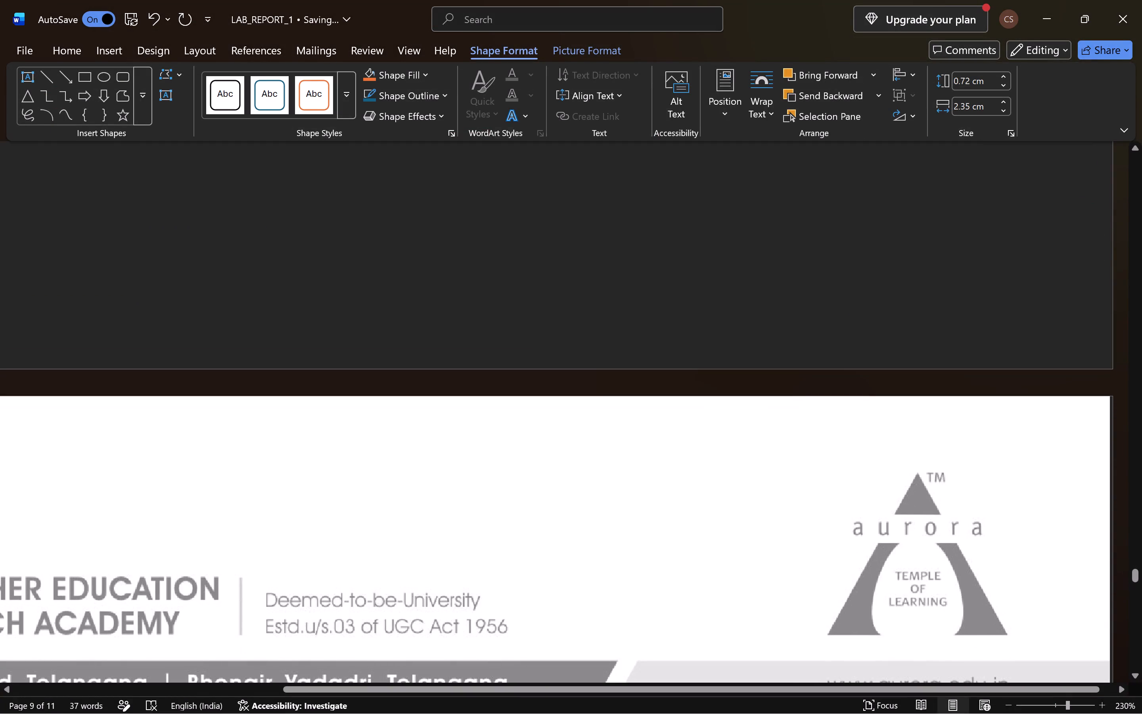
pyautogui.scroll(-1, 728, 170)
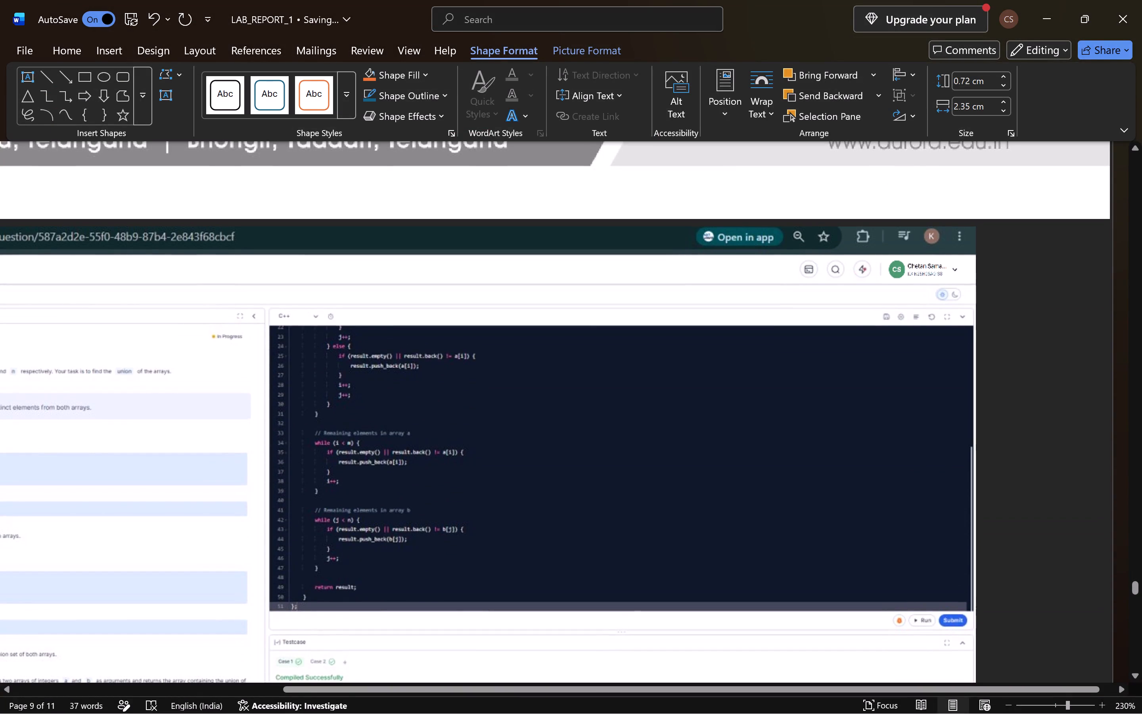
pyautogui.click(939, 268)
pyautogui.click(400, 72)
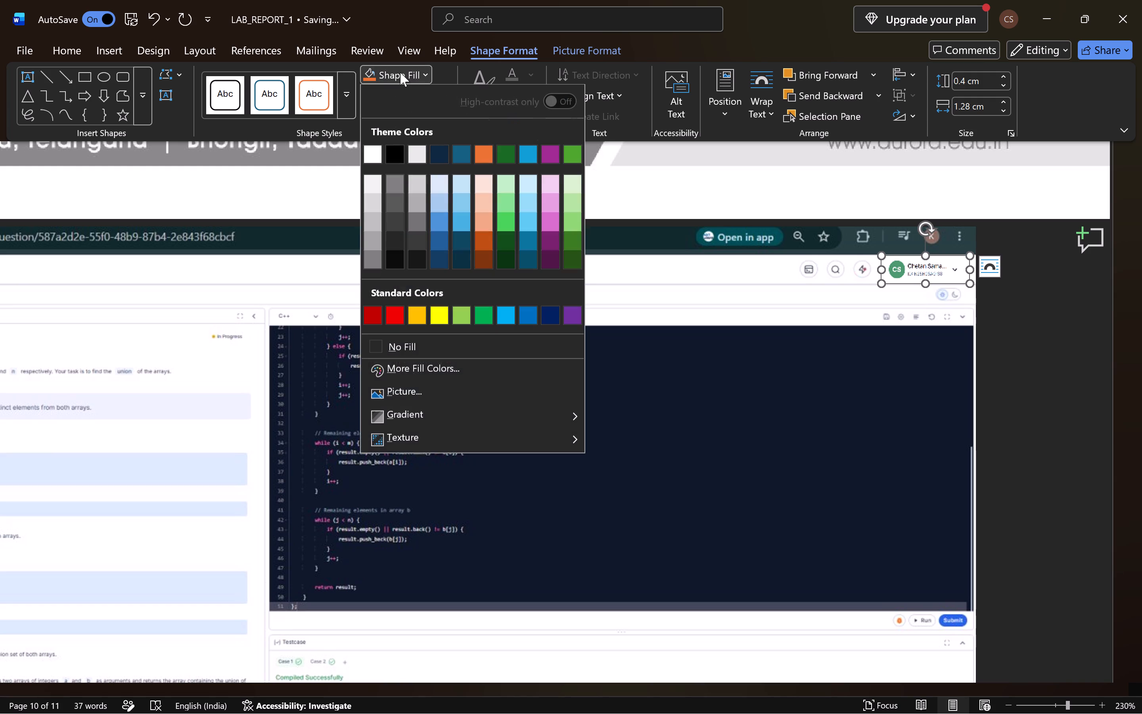
# Fill the selected badge shape over page 10's upper array-union screenshot with the picture WhatsApp Image 2026-11-01 at 8.44.55 PM.
pyautogui.click(443, 394)
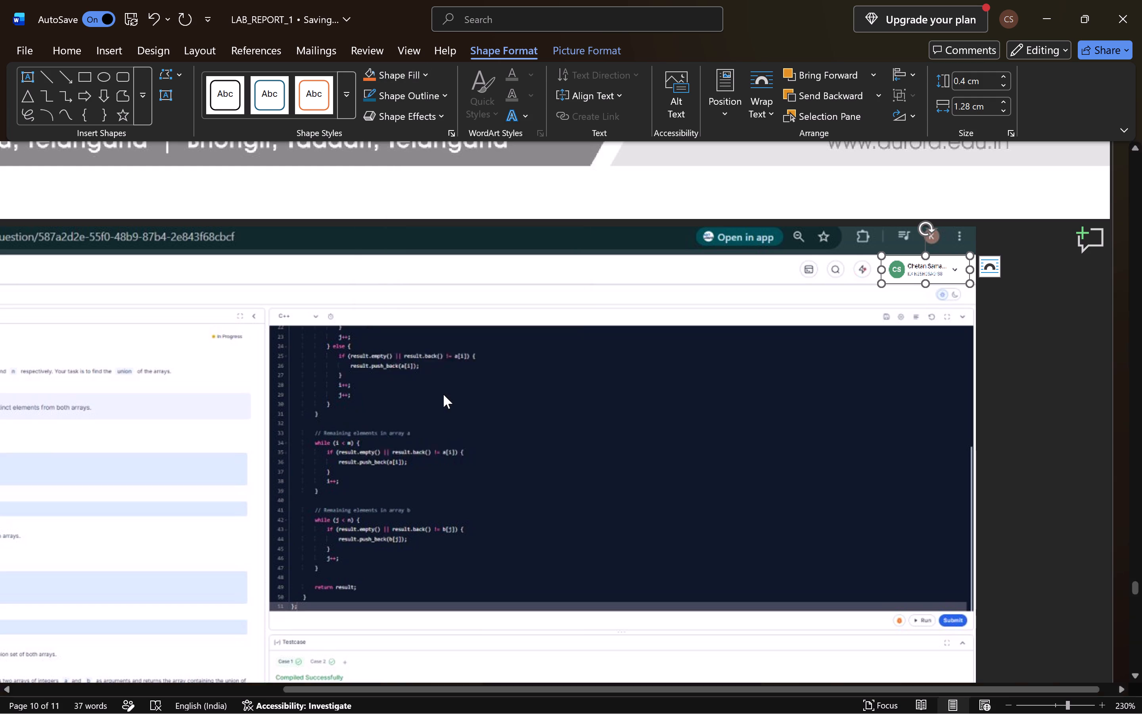
pyautogui.click(554, 288)
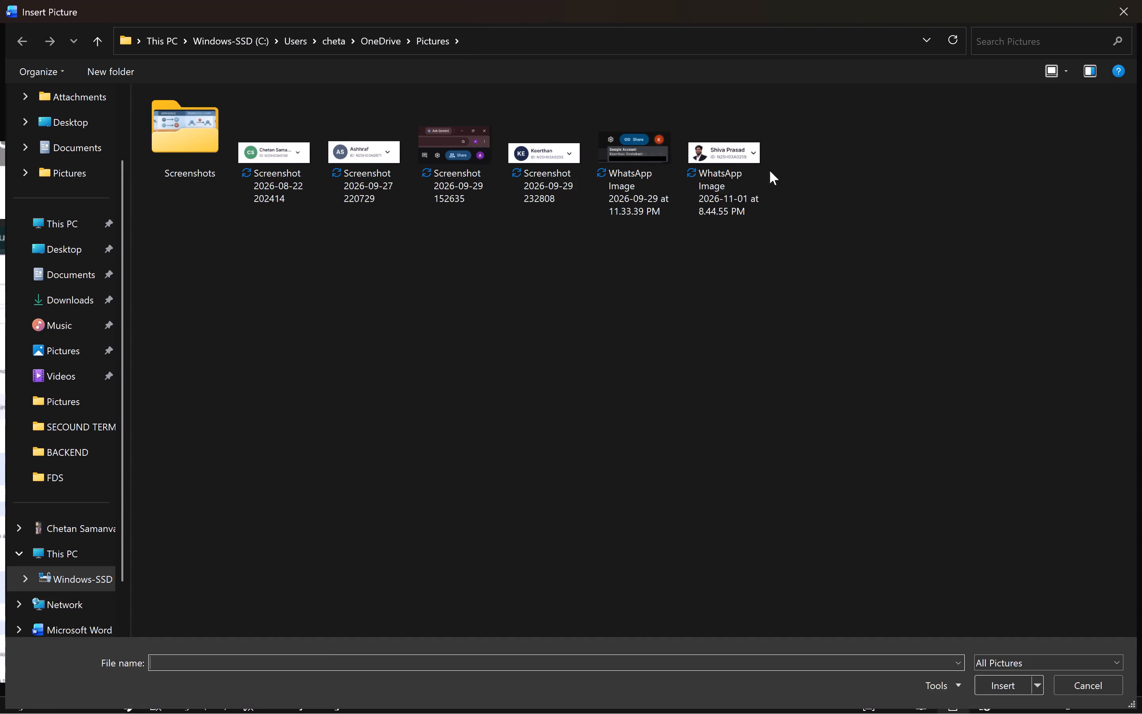
pyautogui.click(733, 154)
pyautogui.press('Return')
# Fill the badge shape over page 10's lower screenshot, the findMaxOnes code, with the picture WhatsApp Image 2026-11-01 at 8.44.55 PM.
pyautogui.scroll(-1, 733, 154)
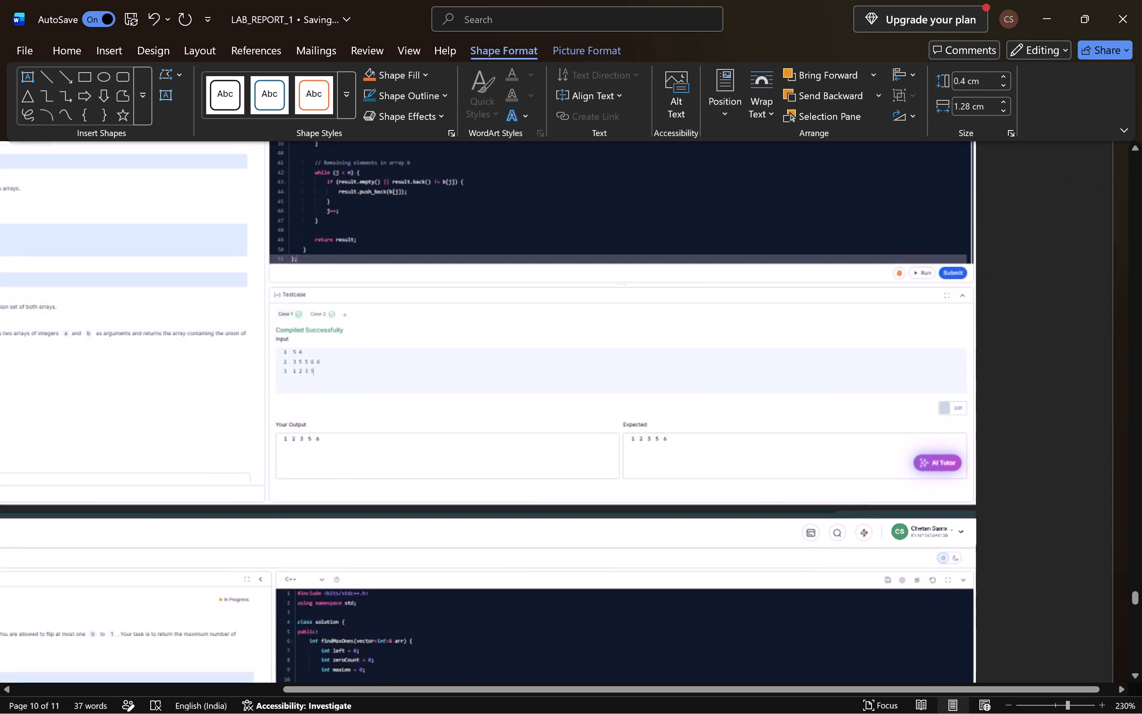
pyautogui.scroll(-1, 733, 154)
pyautogui.click(919, 344)
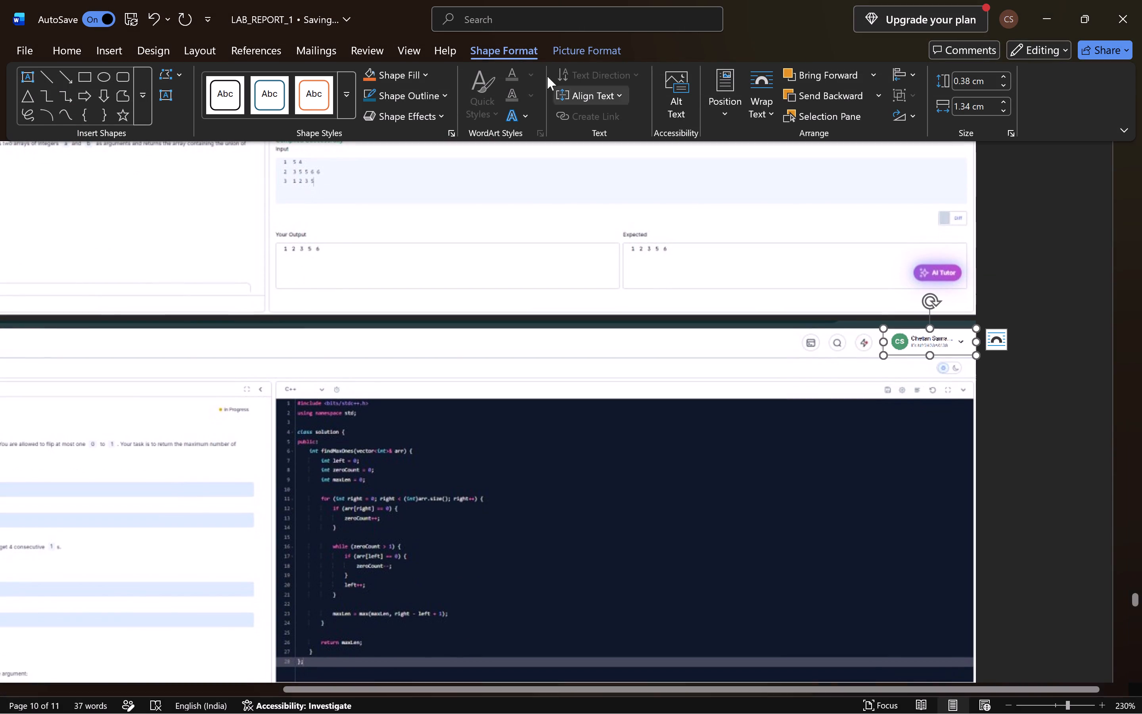
pyautogui.click(403, 73)
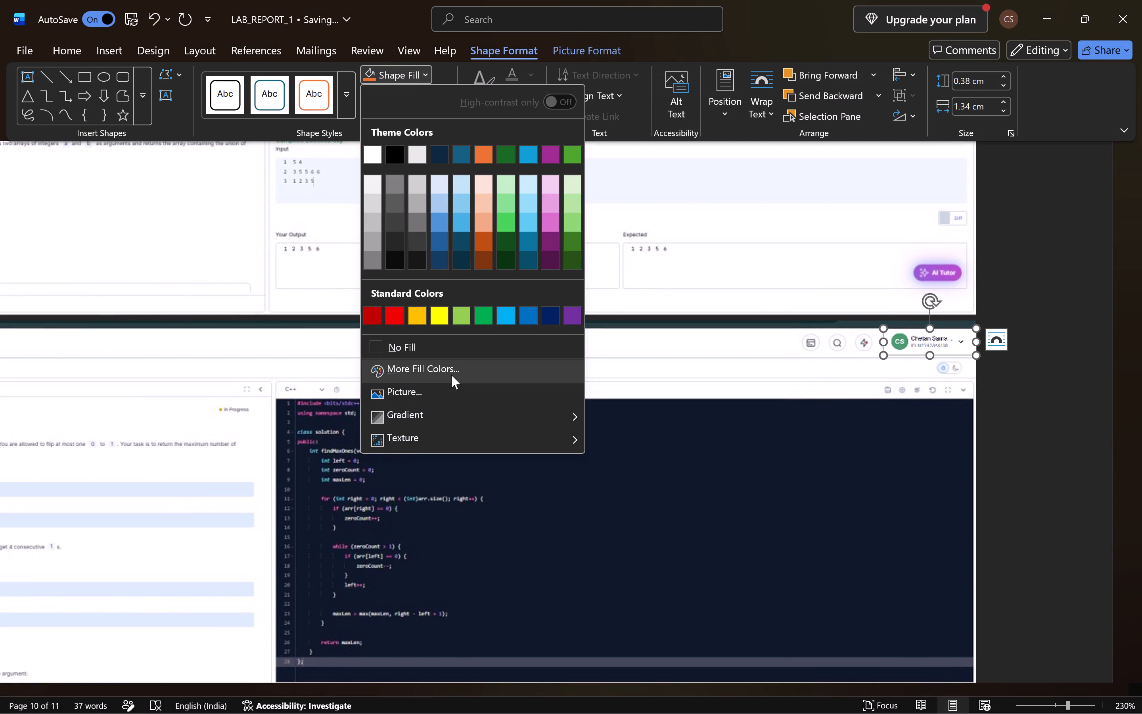
pyautogui.click(454, 388)
pyautogui.click(530, 302)
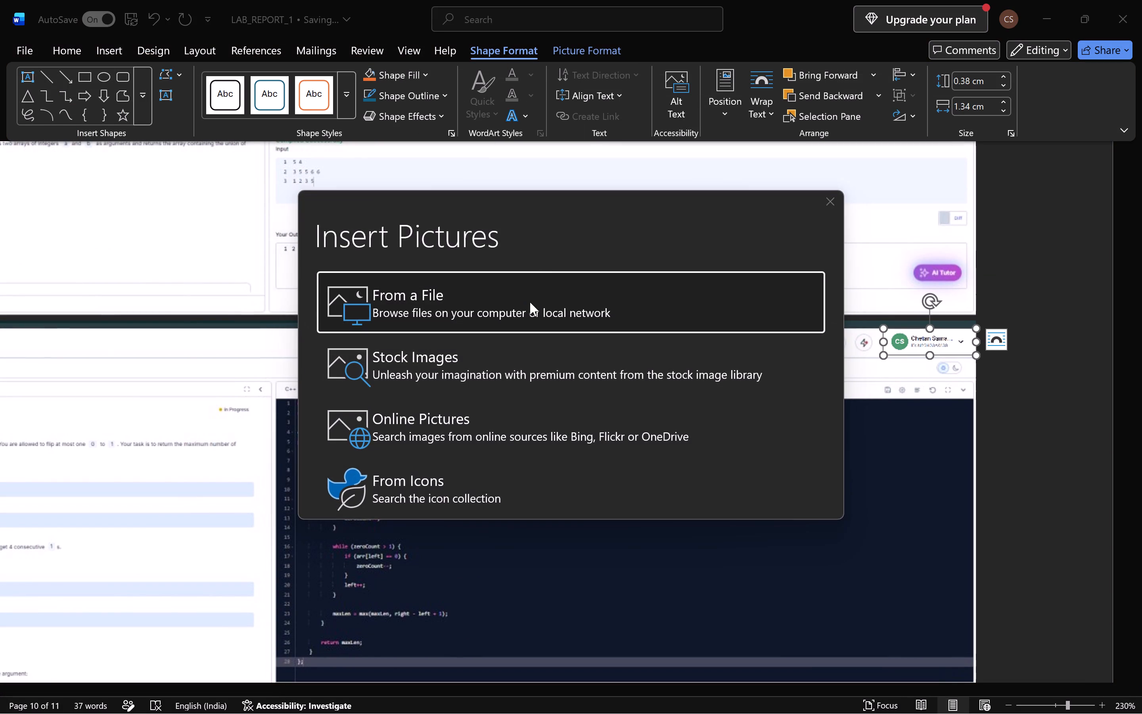
pyautogui.click(718, 140)
pyautogui.press('Return')
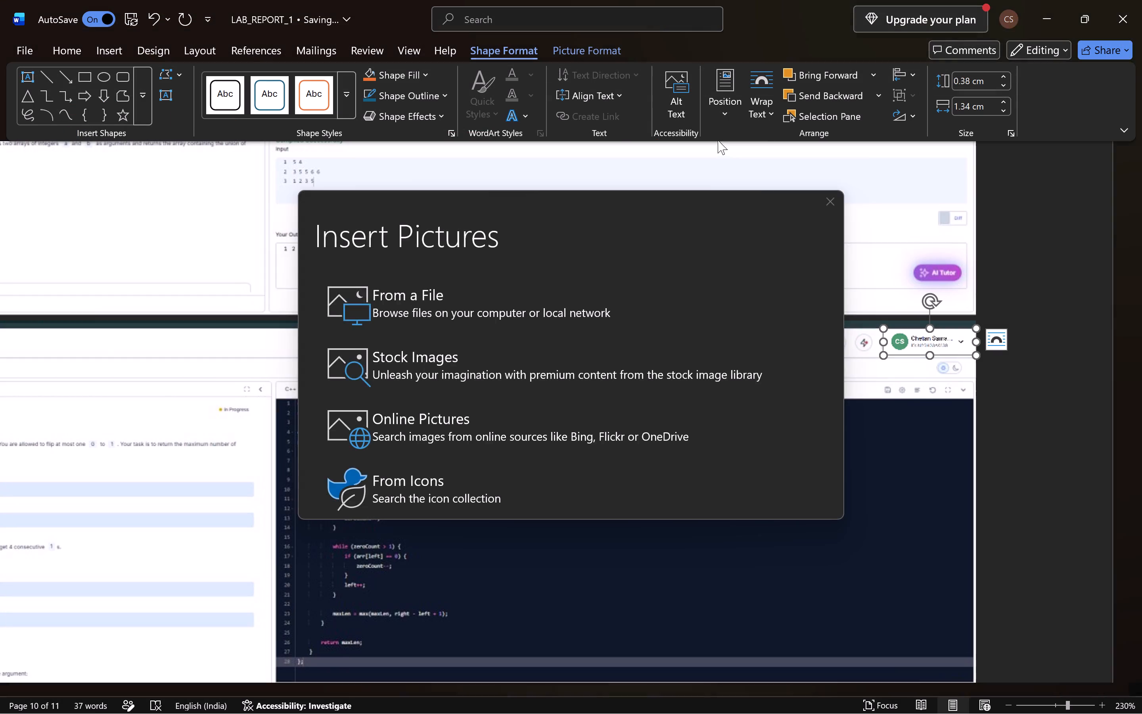
# Look through page 11's coding screenshots to check whether their profile badges have replaceable cover shapes.
pyautogui.scroll(-1, 931, 289)
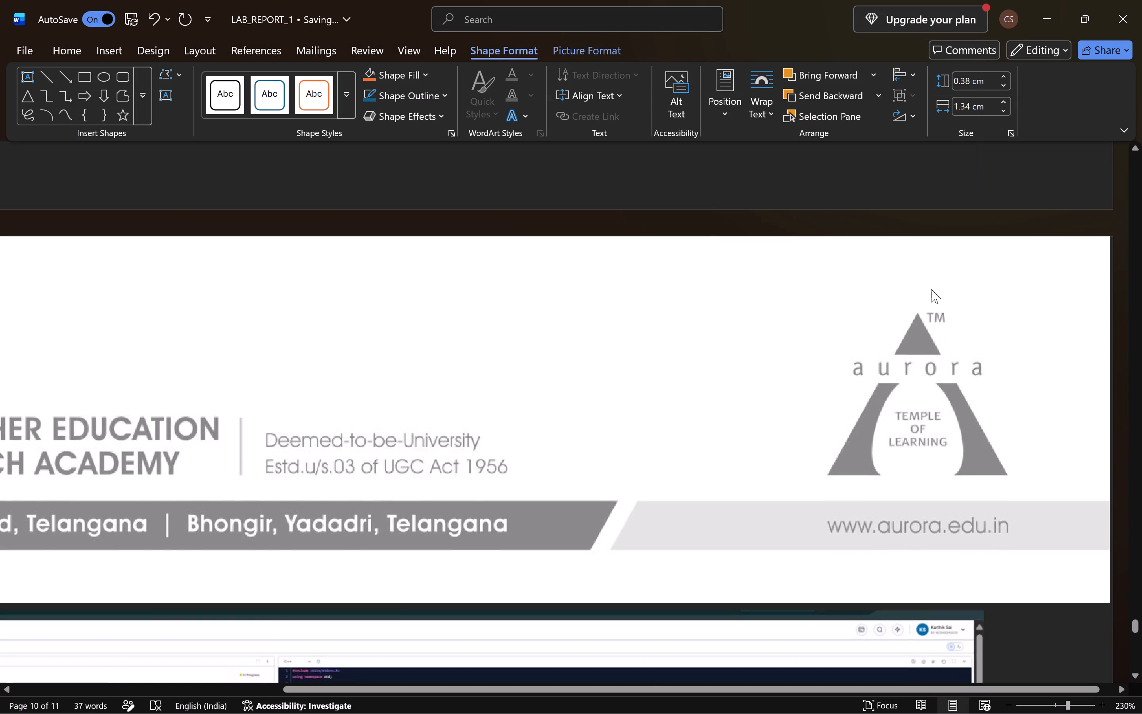
pyautogui.scroll(-1, 931, 289)
pyautogui.click(945, 304)
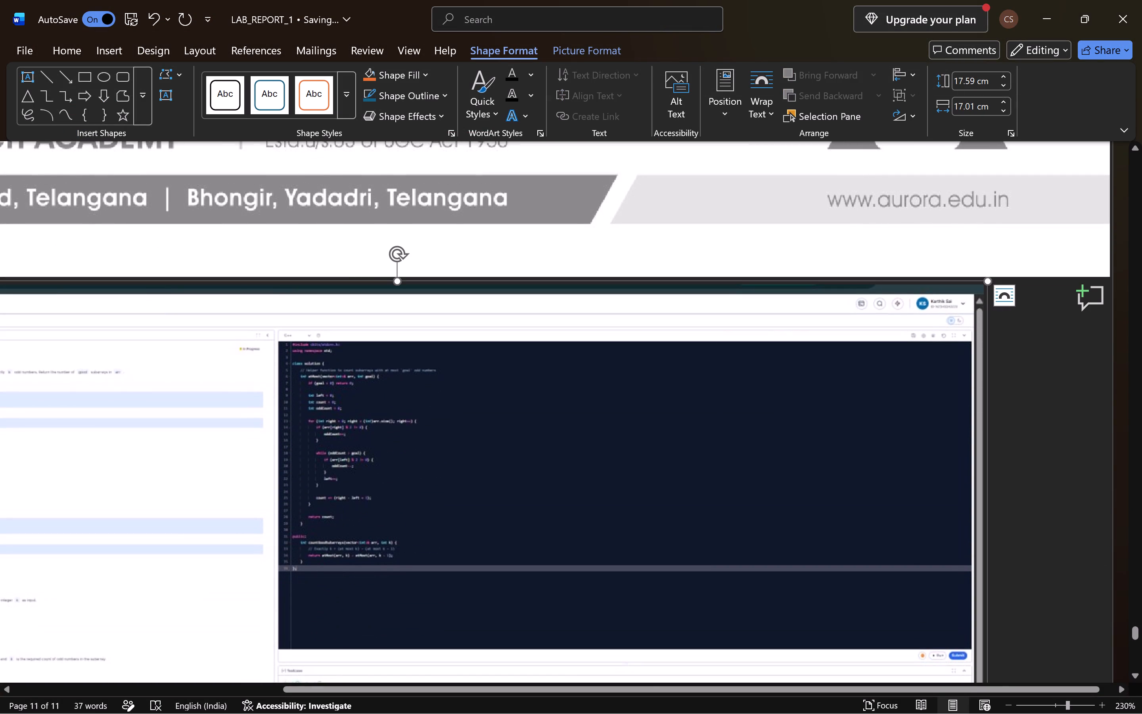
pyautogui.scroll(-1, 945, 304)
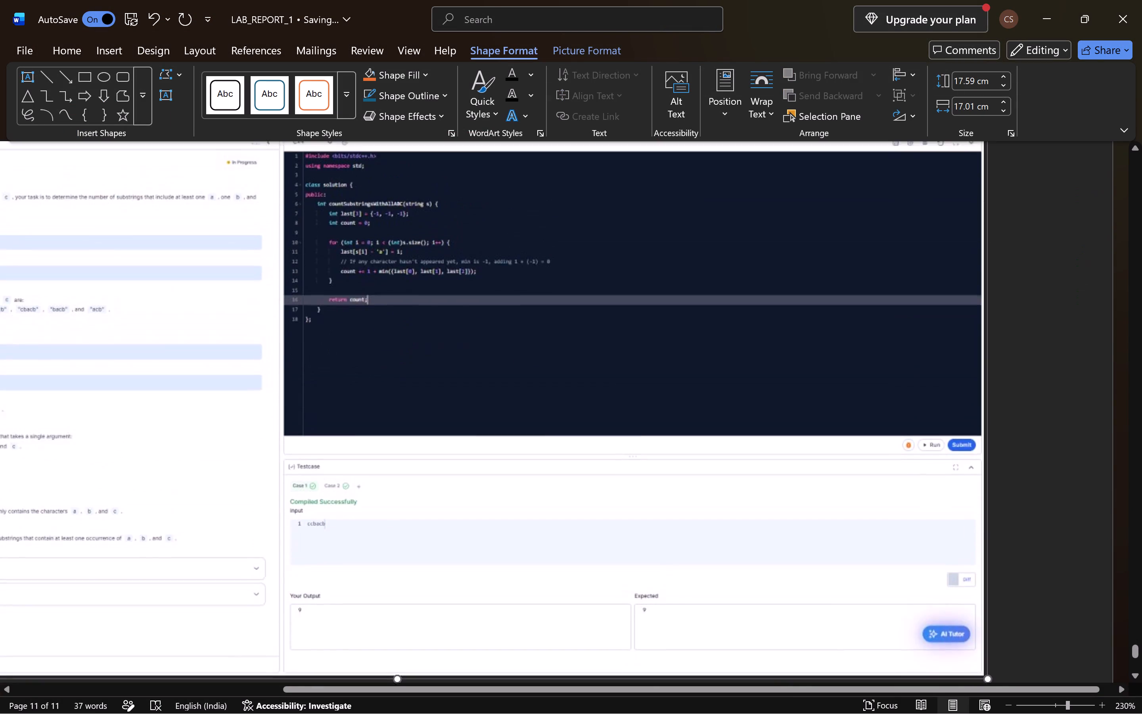
pyautogui.scroll(-2, 945, 304)
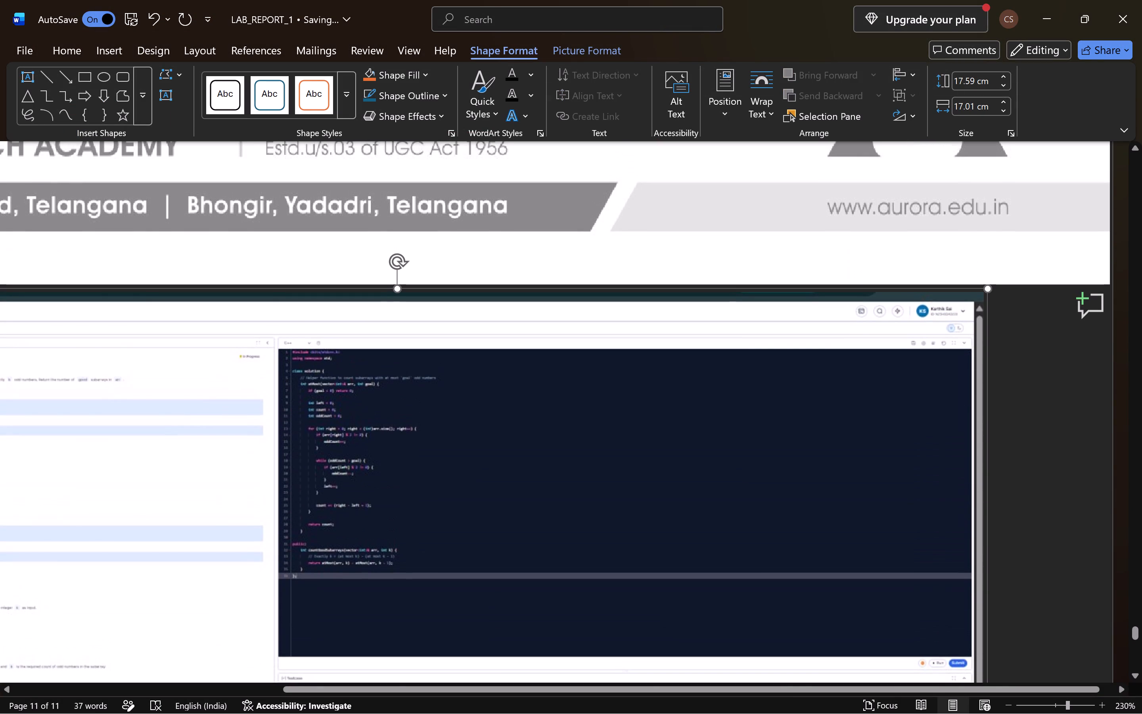
pyautogui.scroll(-1, 945, 304)
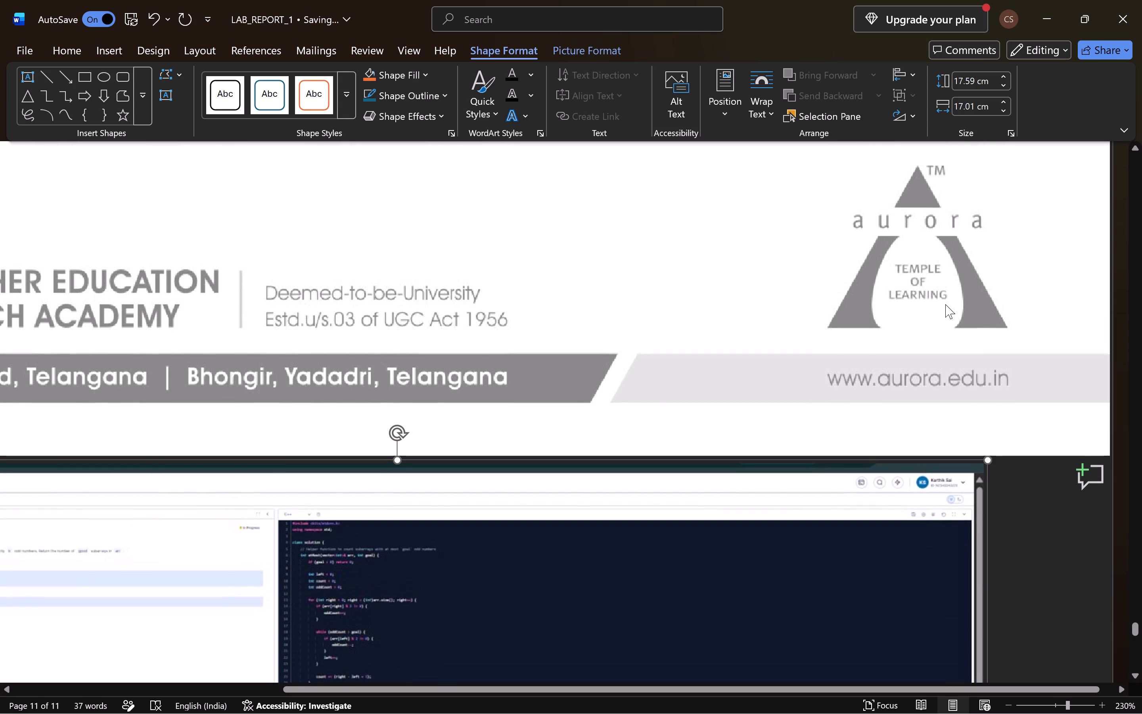
pyautogui.scroll(-2, 945, 304)
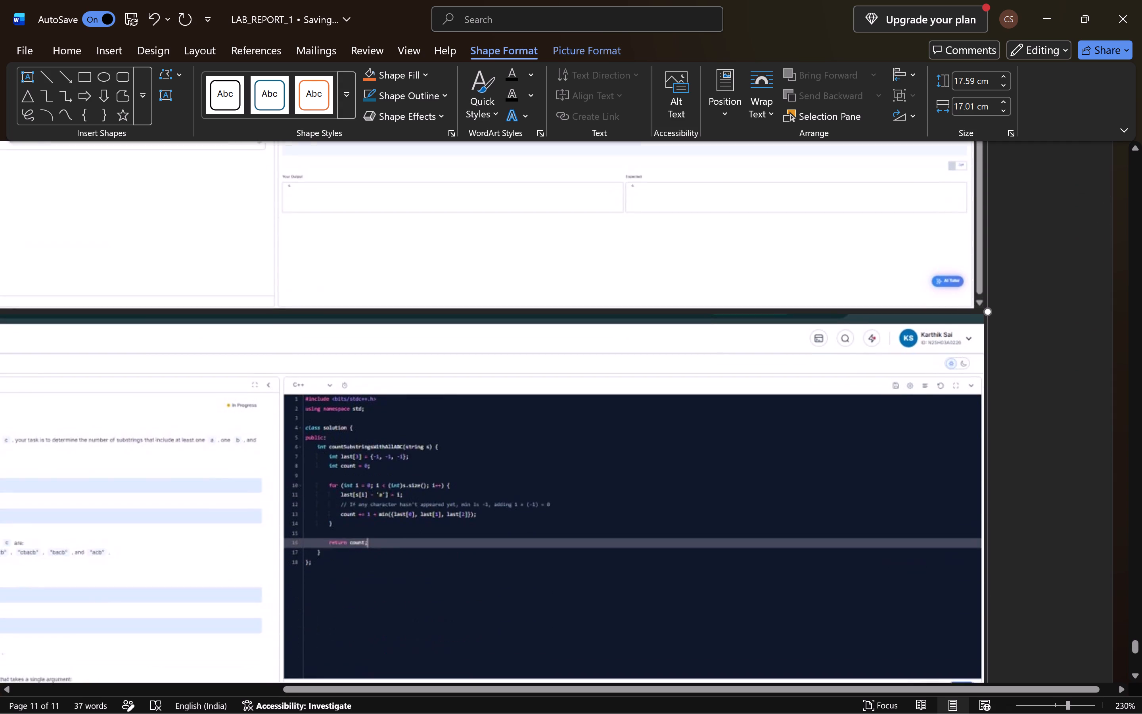
pyautogui.scroll(-1, 945, 304)
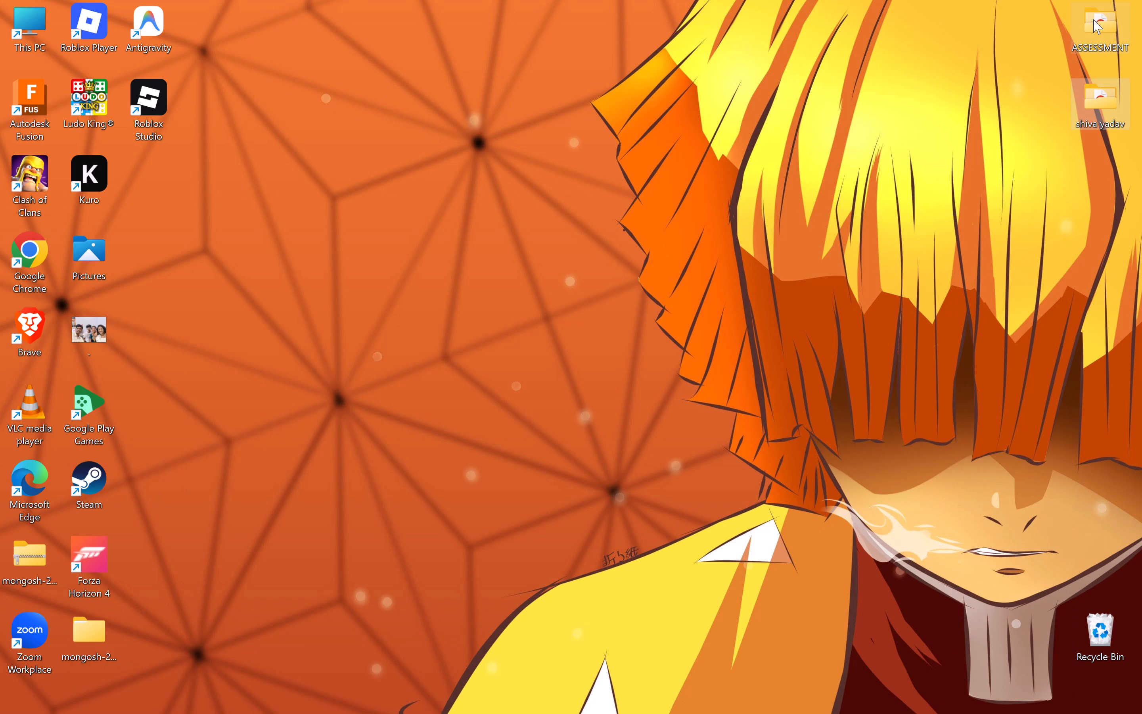
# From the desktop, open the original LAB_REPORT_1 PDF in ASSESSMENT > C++ > SECOUND TERM - 2 and look through its pages.
pyautogui.doubleClick(1093, 19)
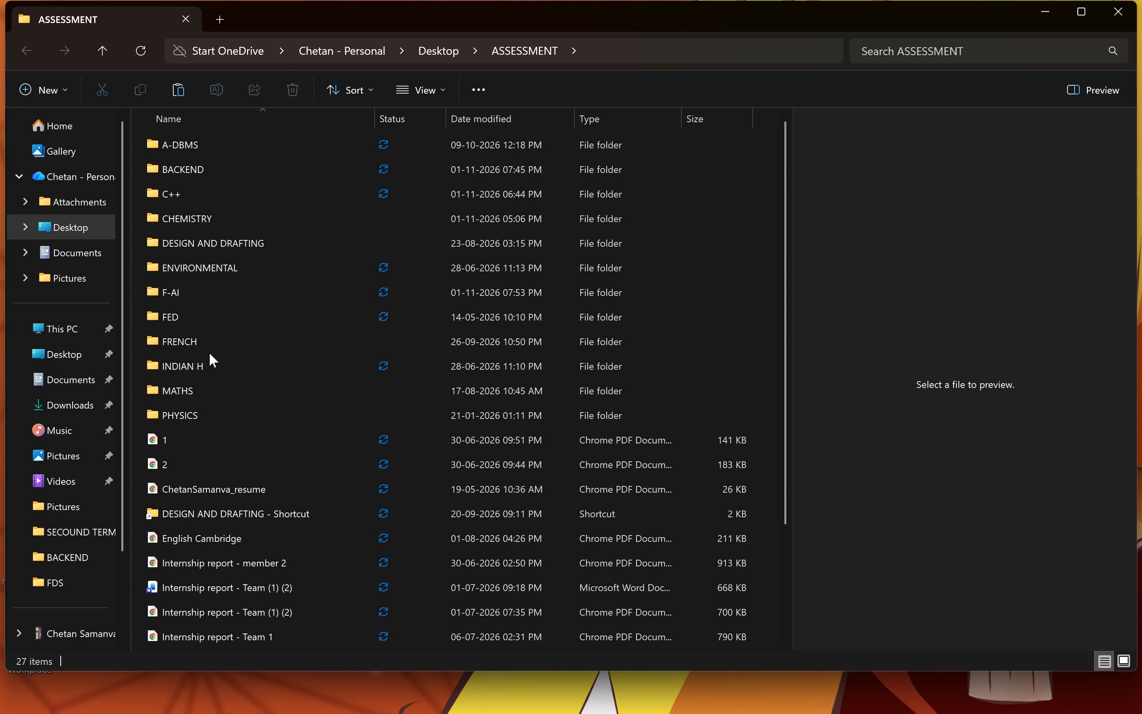
pyautogui.doubleClick(193, 194)
pyautogui.doubleClick(247, 146)
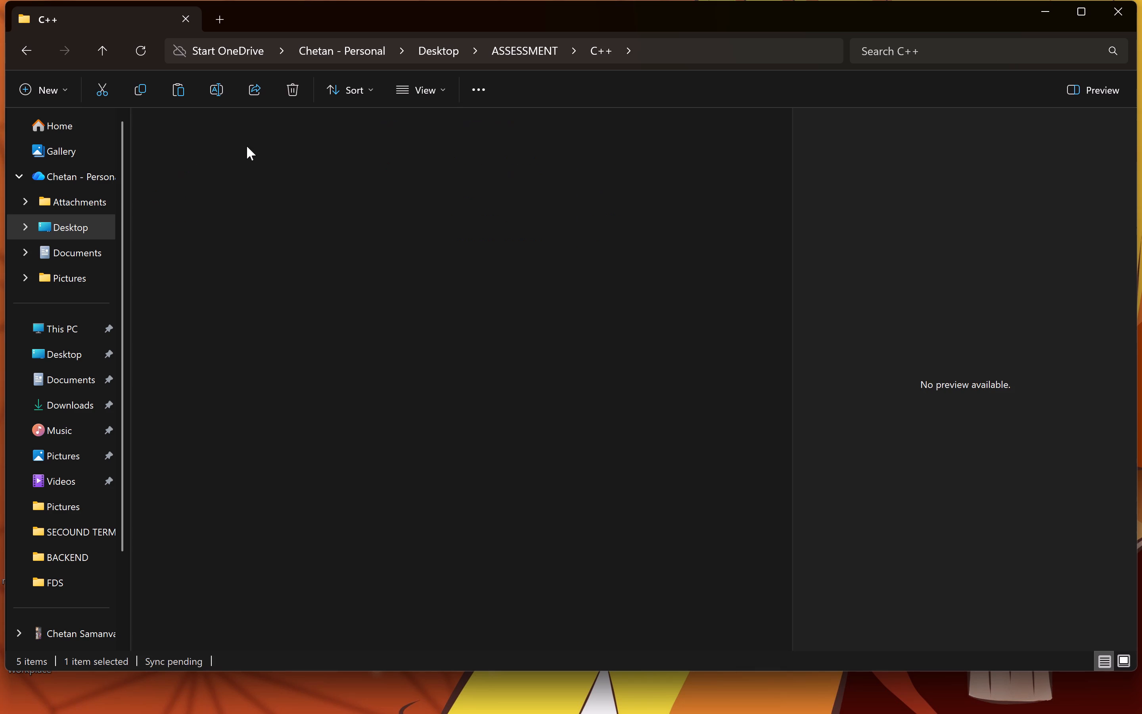
pyautogui.click(261, 169)
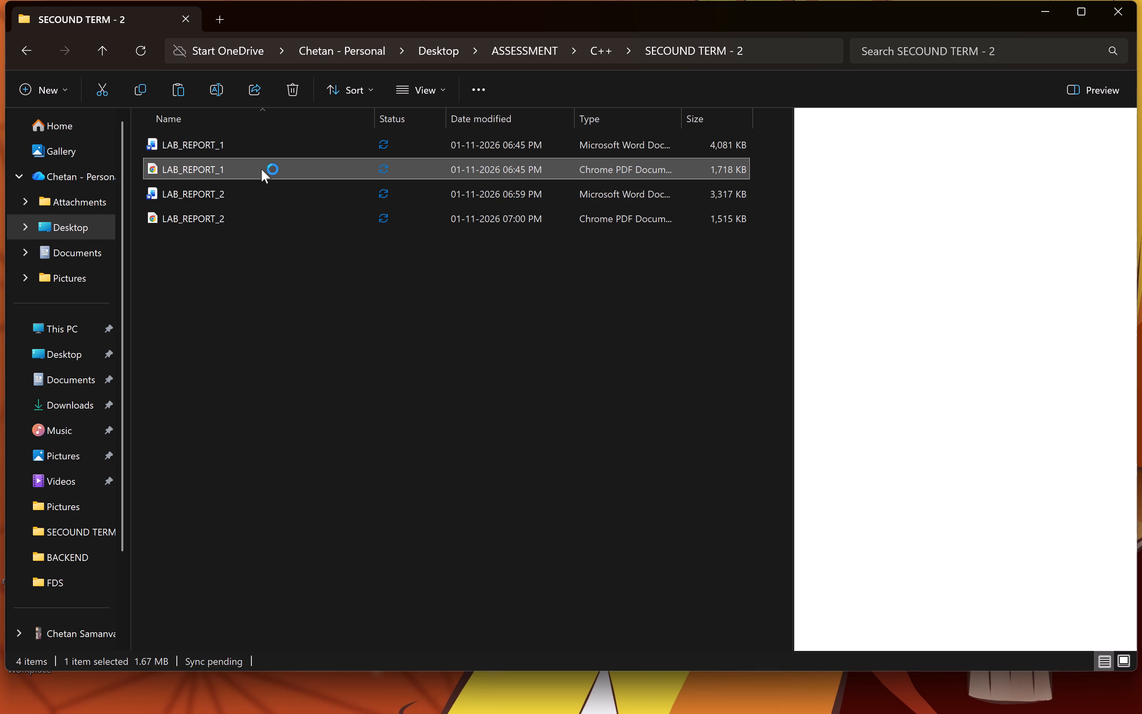
pyautogui.doubleClick(261, 169)
pyautogui.scroll(-16, 665, 551)
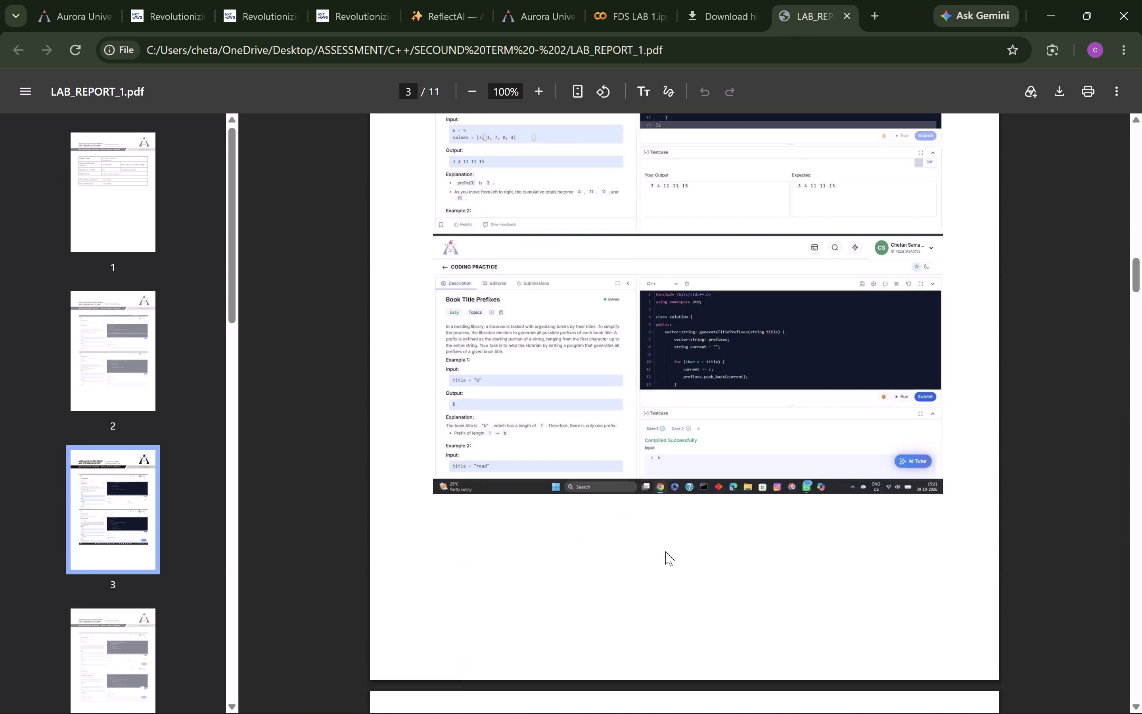
# Examine the profile badges on pages 10 and 11 of the original LAB_REPORT_1 PDF, and close the PDF.
pyautogui.scroll(-20, 665, 551)
pyautogui.scroll(-2, 665, 551)
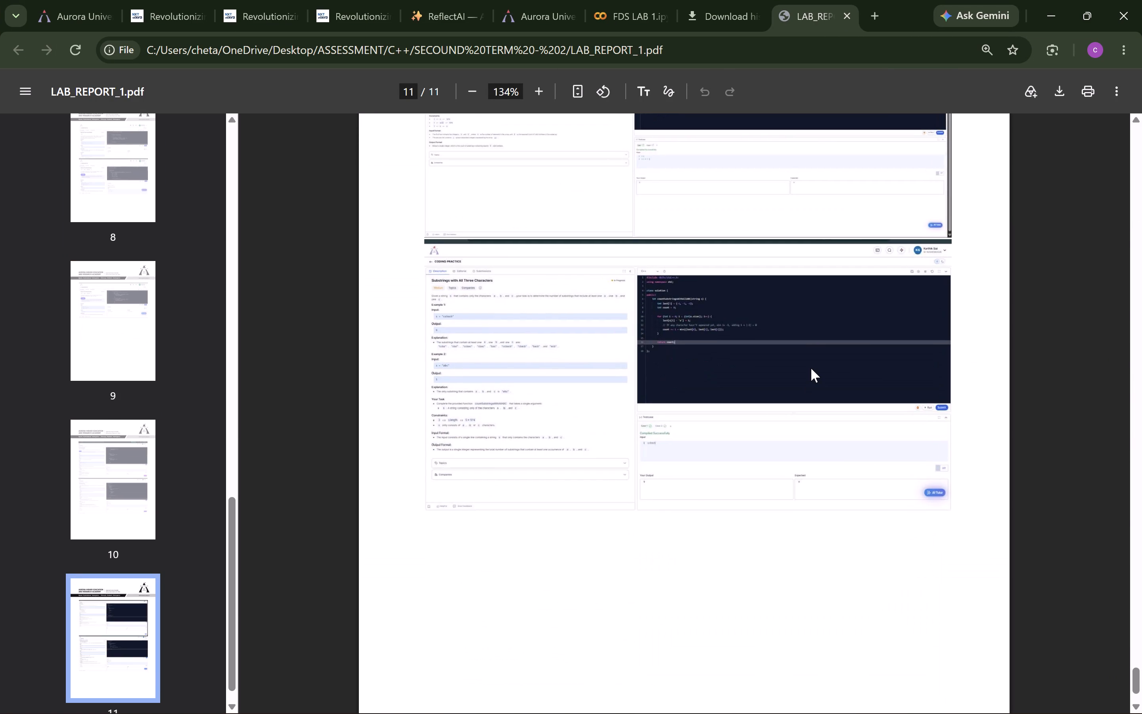
pyautogui.scroll(5, 811, 368)
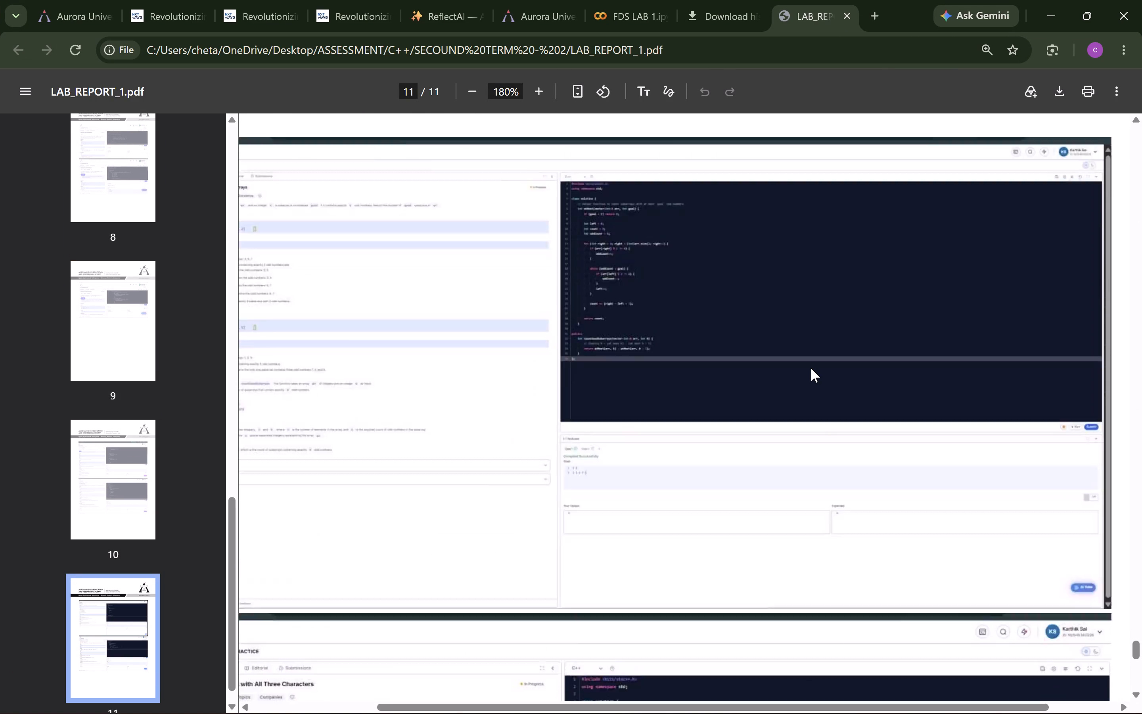
pyautogui.scroll(8, 811, 368)
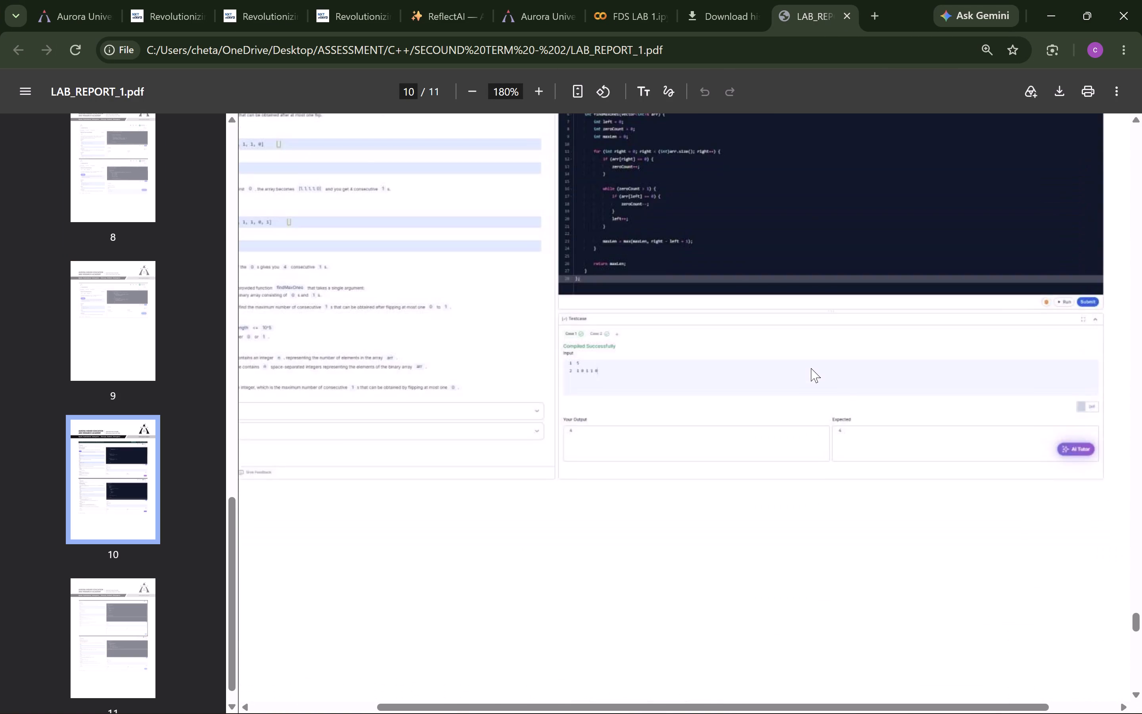
pyautogui.scroll(3, 811, 368)
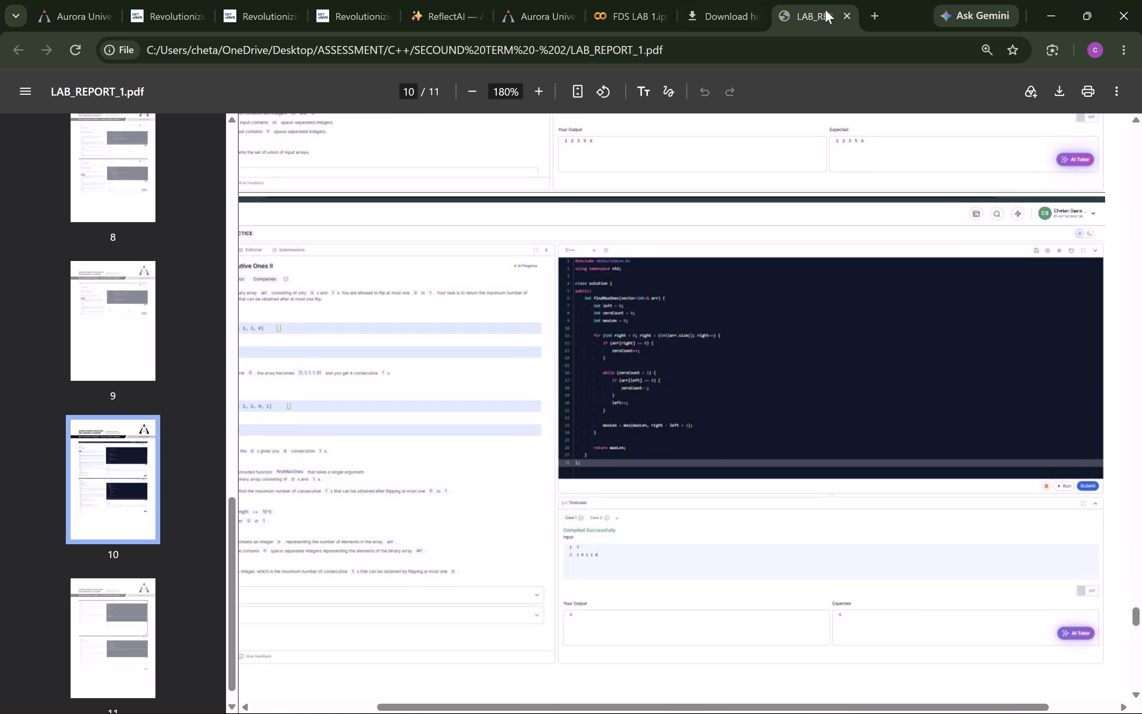
pyautogui.click(843, 15)
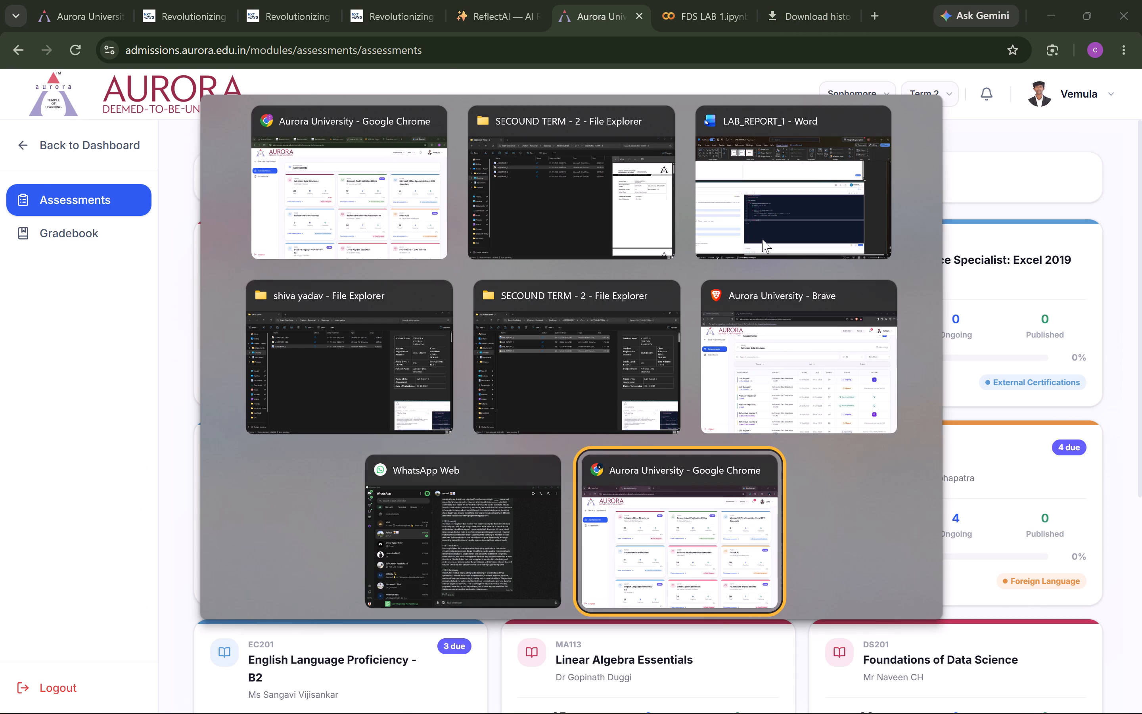
# In the Word copy of LAB_REPORT_1, draw a rectangle about 0.26 cm high and 0.86 cm wide over the profile badge on page 11's upper screenshot.
pyautogui.scroll(-1, 762, 239)
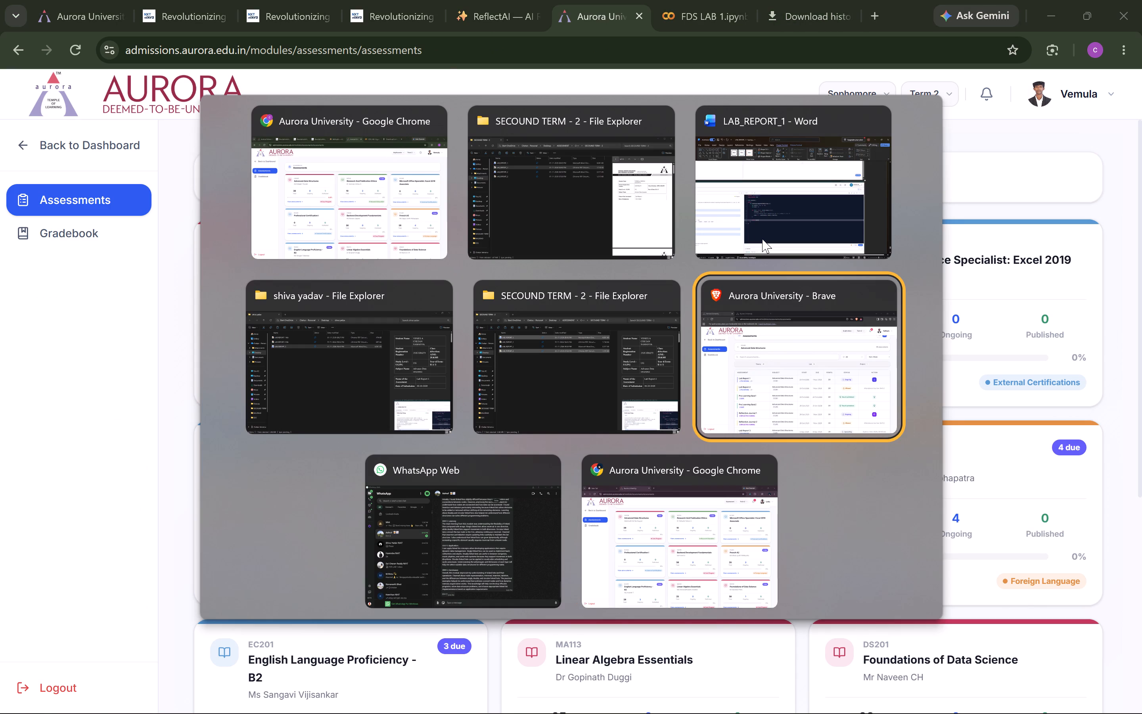
pyautogui.scroll(-1, 762, 239)
pyautogui.scroll(1, 918, 353)
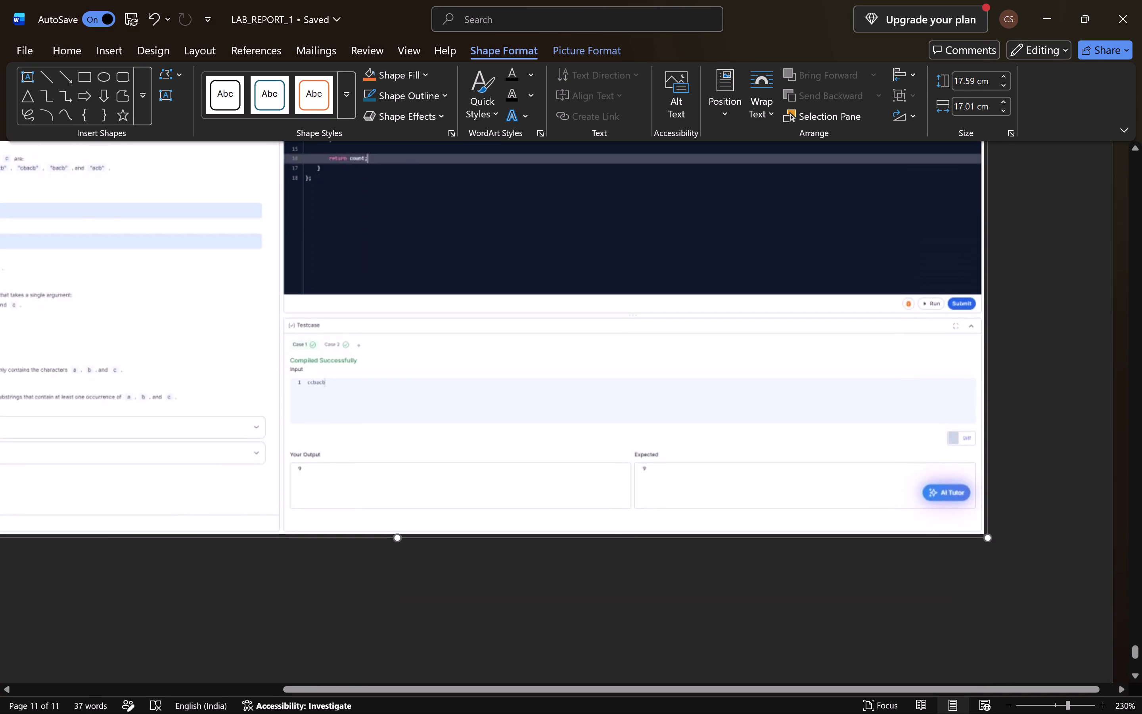
pyautogui.scroll(1, 918, 353)
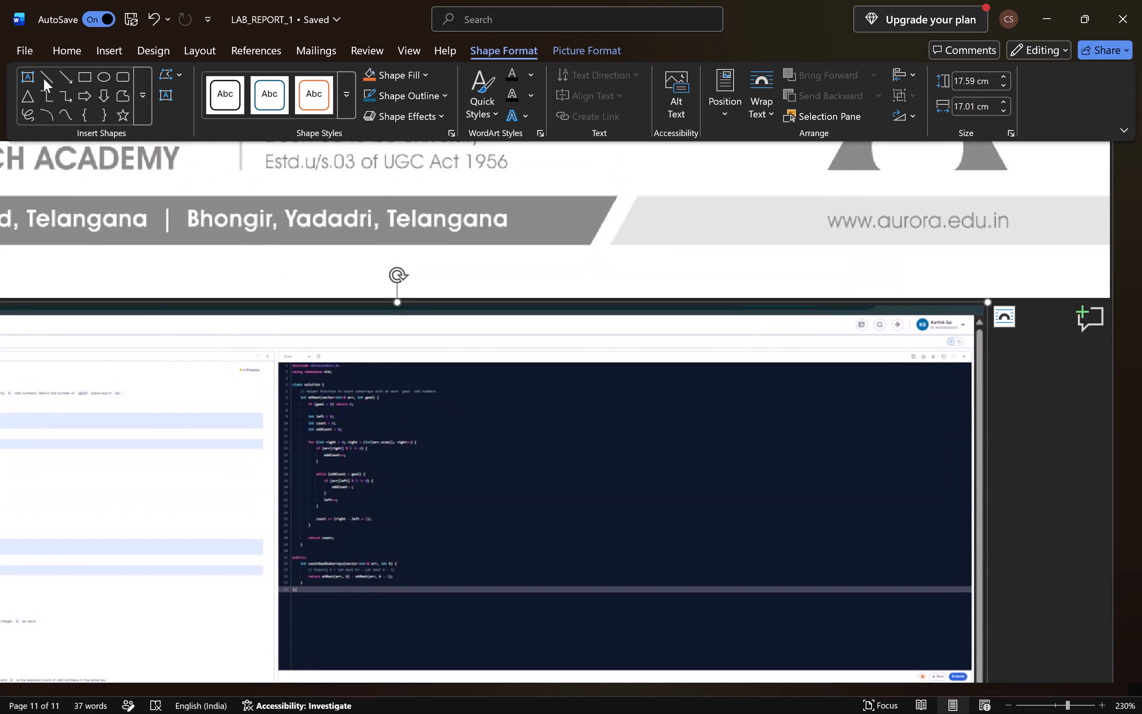
pyautogui.click(97, 56)
pyautogui.click(257, 71)
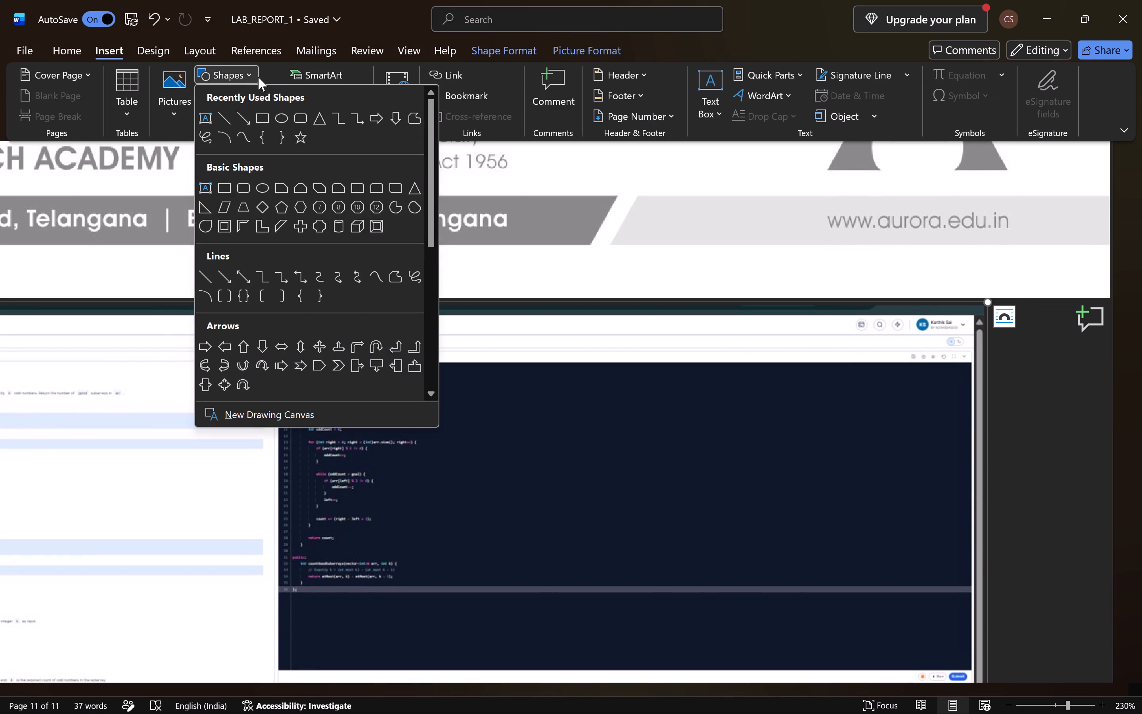
pyautogui.click(262, 113)
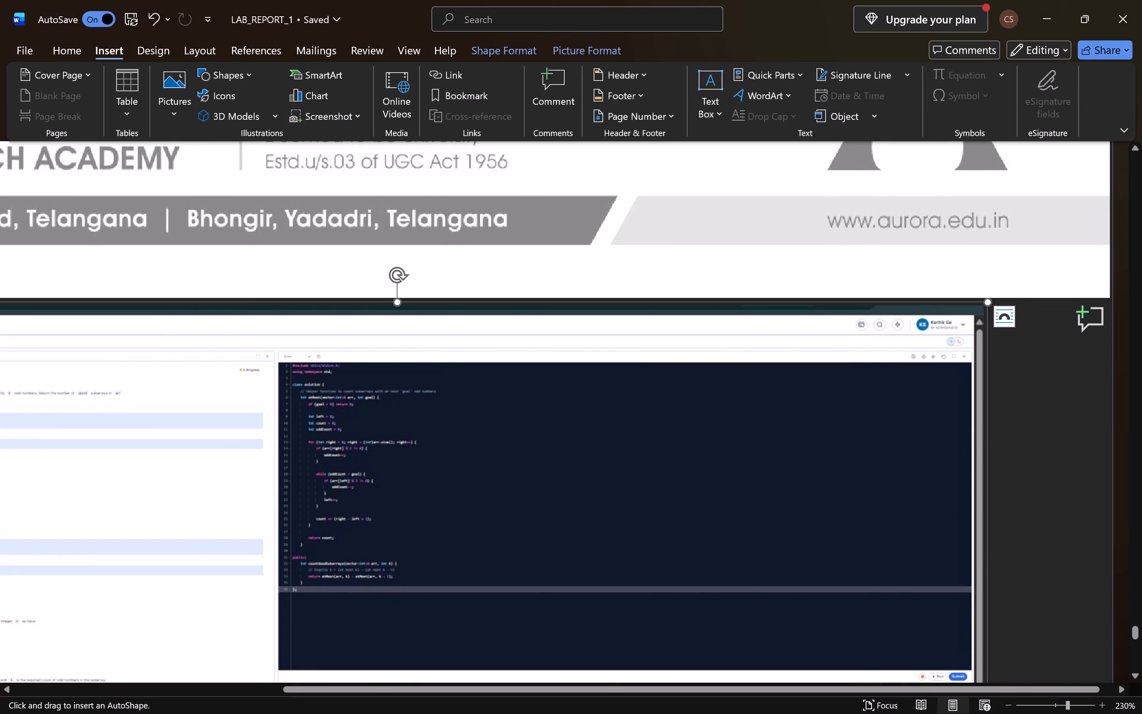
pyautogui.moveTo(912, 315); pyautogui.dragTo(973, 335)
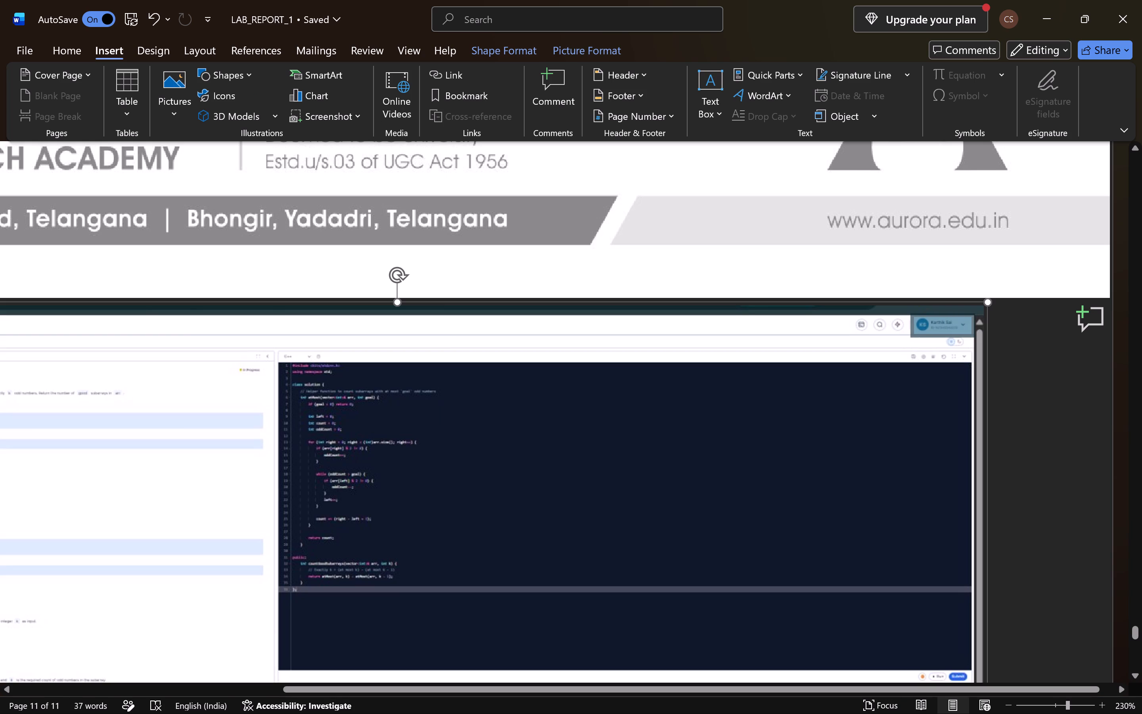
pyautogui.moveTo(973, 335); pyautogui.dragTo(972, 334)
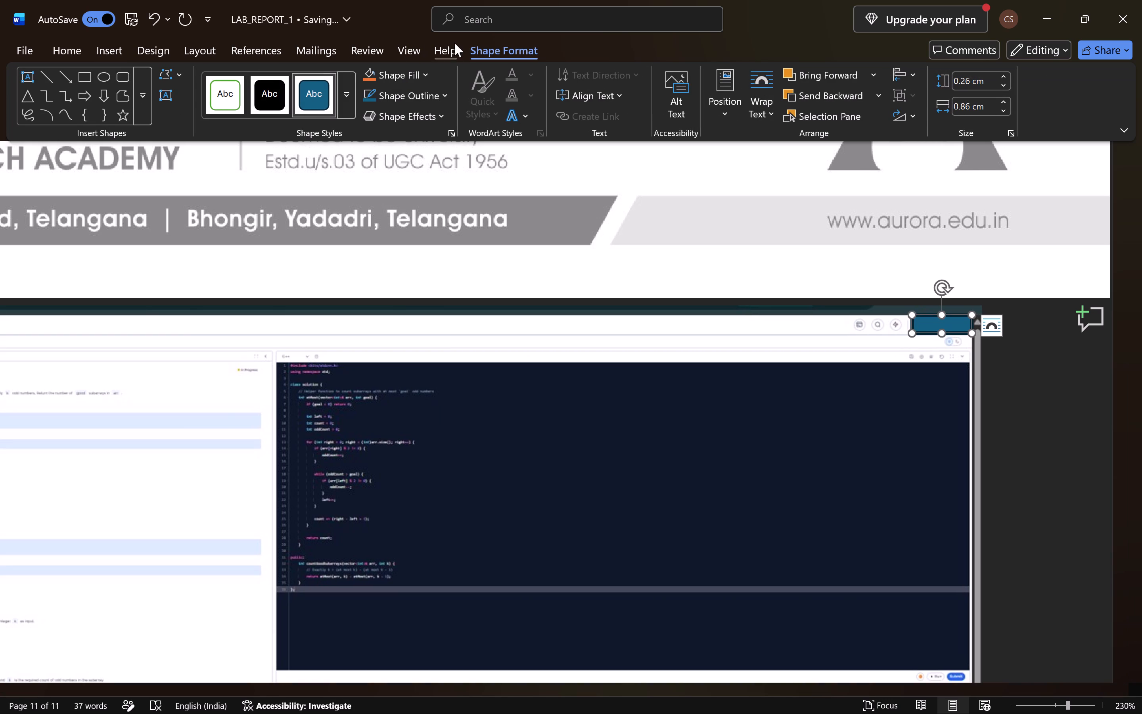
# Fill the rectangle on page 11's upper screenshot with the replacement student's badge picture from a file and remove its outline.
pyautogui.click(412, 71)
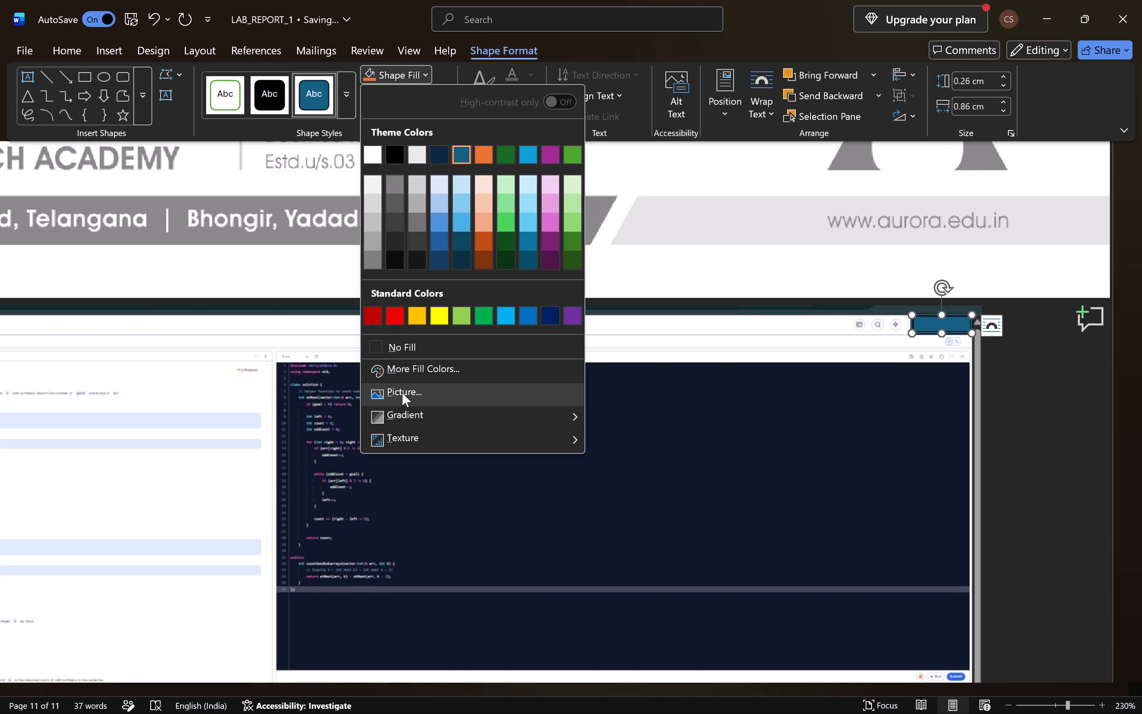
pyautogui.click(402, 393)
pyautogui.click(448, 315)
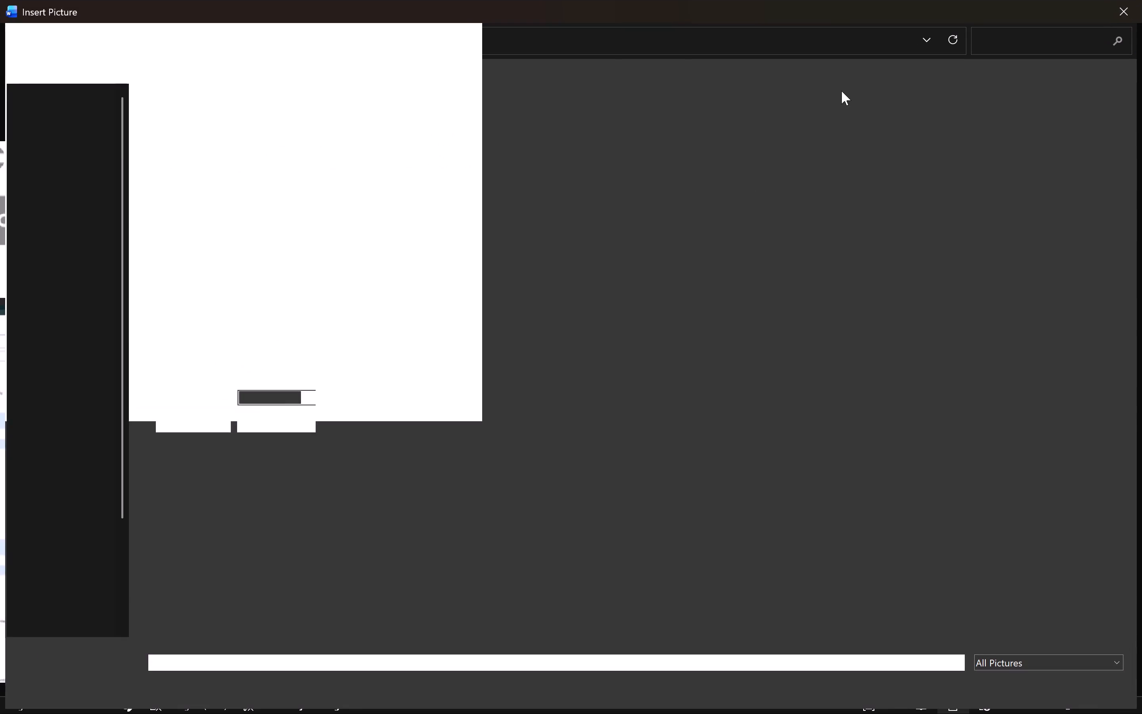
pyautogui.click(717, 161)
pyautogui.press('Return')
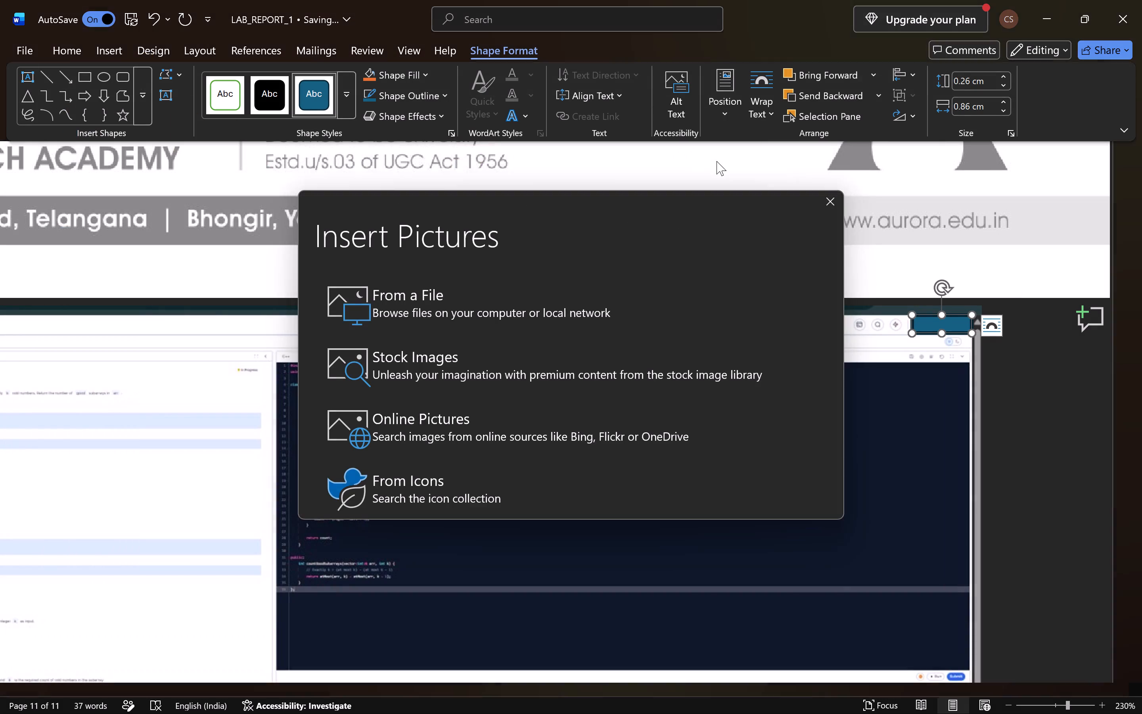
pyautogui.click(421, 92)
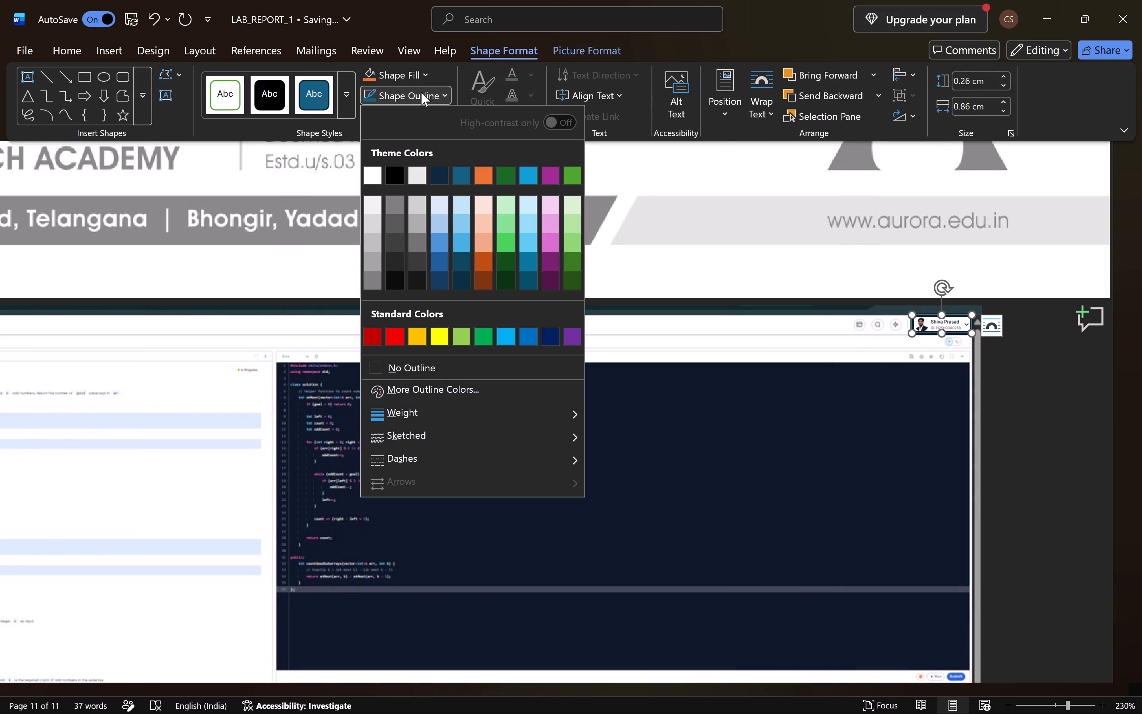
pyautogui.click(446, 374)
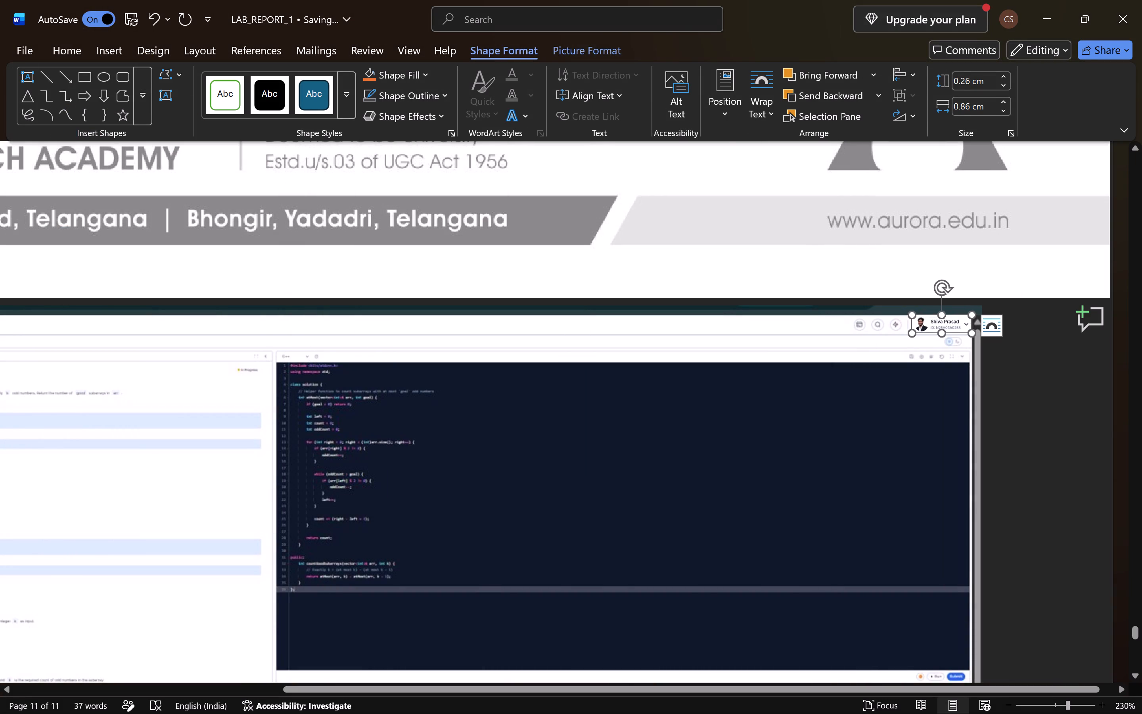
# Draw a rectangle about 0.32 cm high and 1.31 cm wide over the profile badge on page 11's lower screenshot, the countSubstringsWithAllABC code.
pyautogui.scroll(-1, 647, 479)
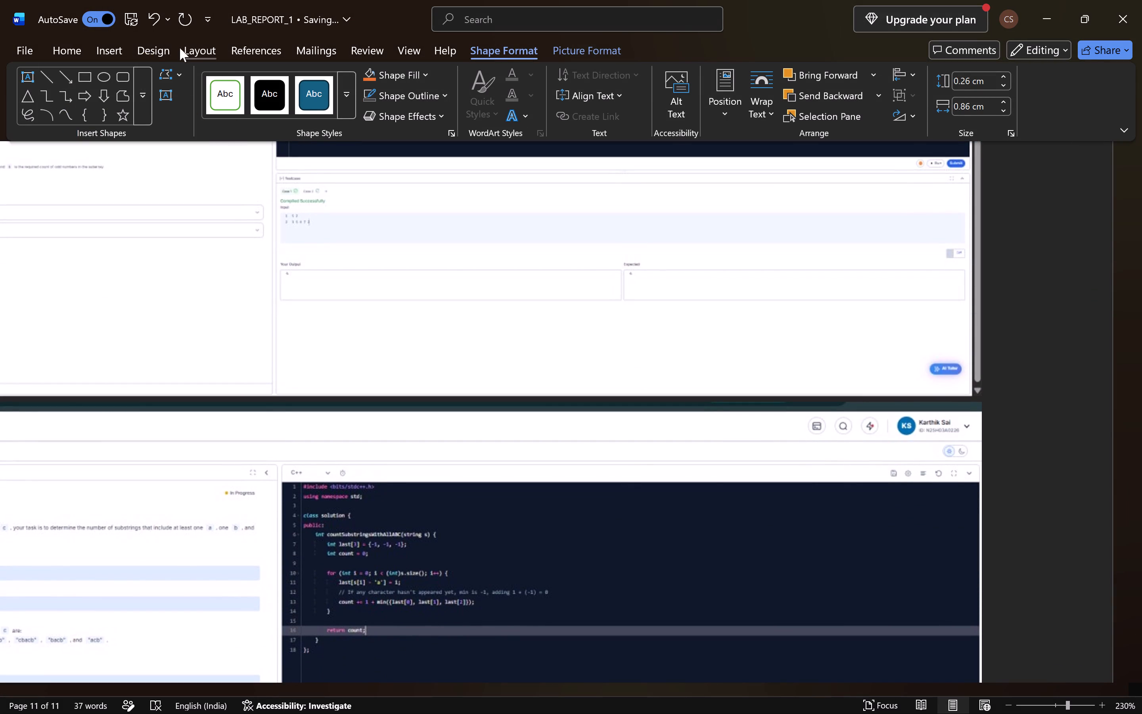
pyautogui.click(98, 54)
pyautogui.click(208, 77)
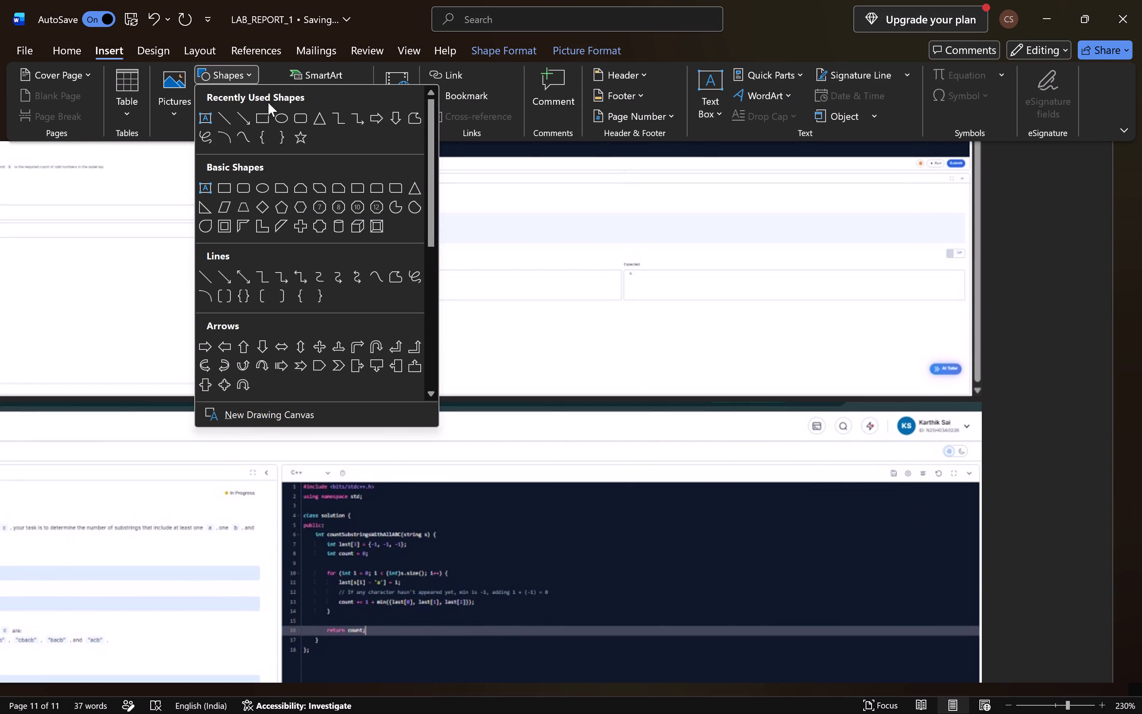
pyautogui.click(266, 112)
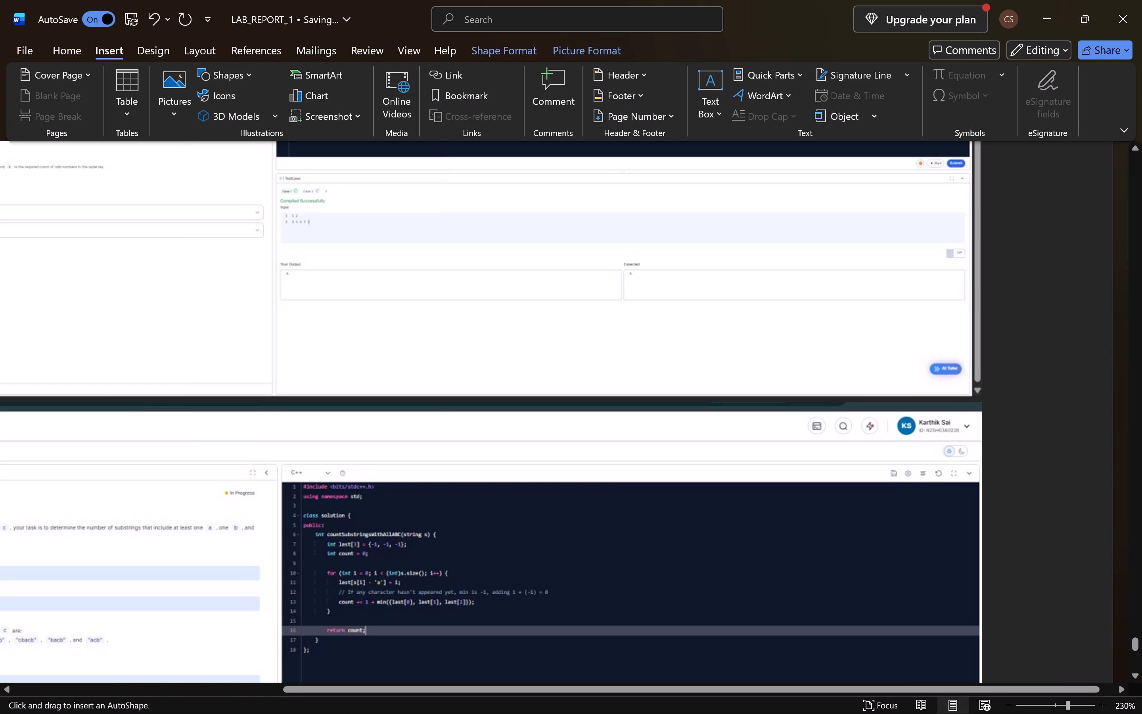
pyautogui.moveTo(891, 413); pyautogui.dragTo(974, 434)
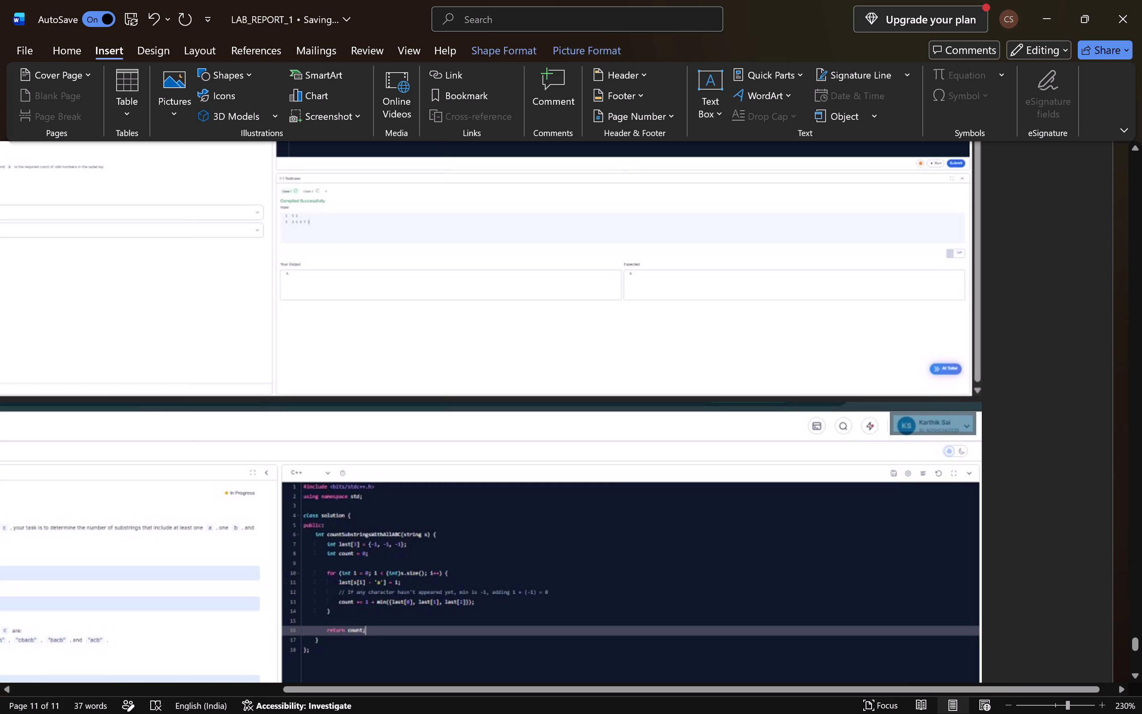
pyautogui.moveTo(974, 434); pyautogui.dragTo(974, 435)
pyautogui.moveTo(975, 436); pyautogui.dragTo(980, 436)
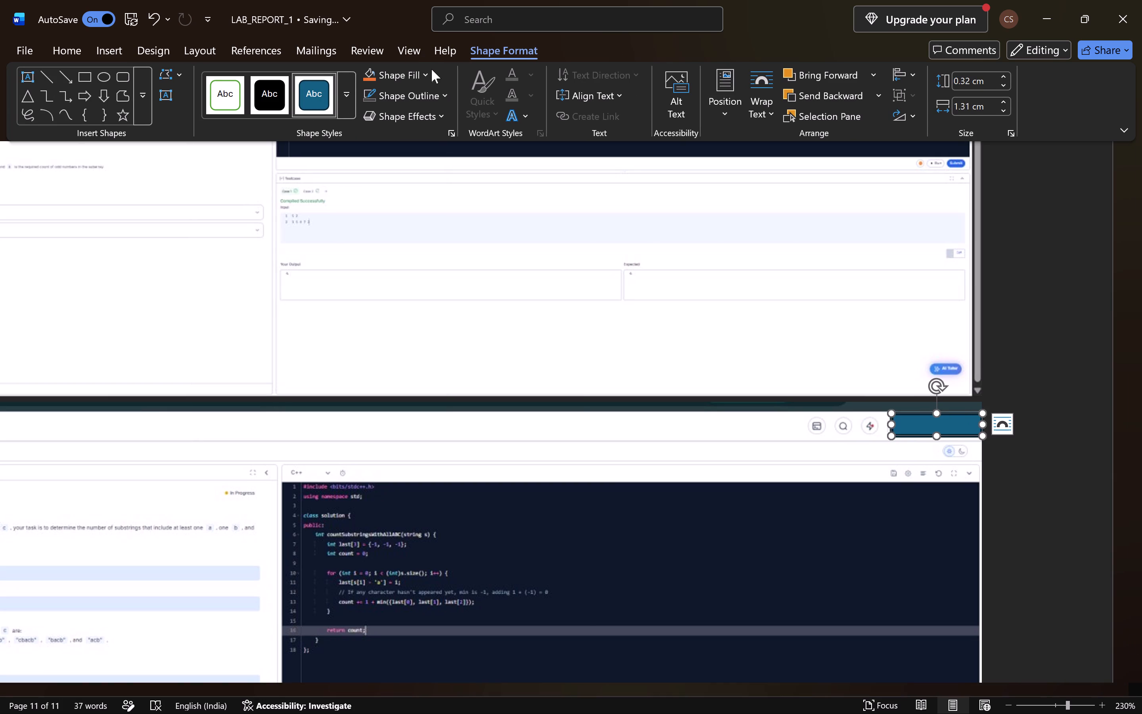
# Fill the new rectangle on page 11's lower screenshot with the replacement student's badge picture.
pyautogui.click(429, 72)
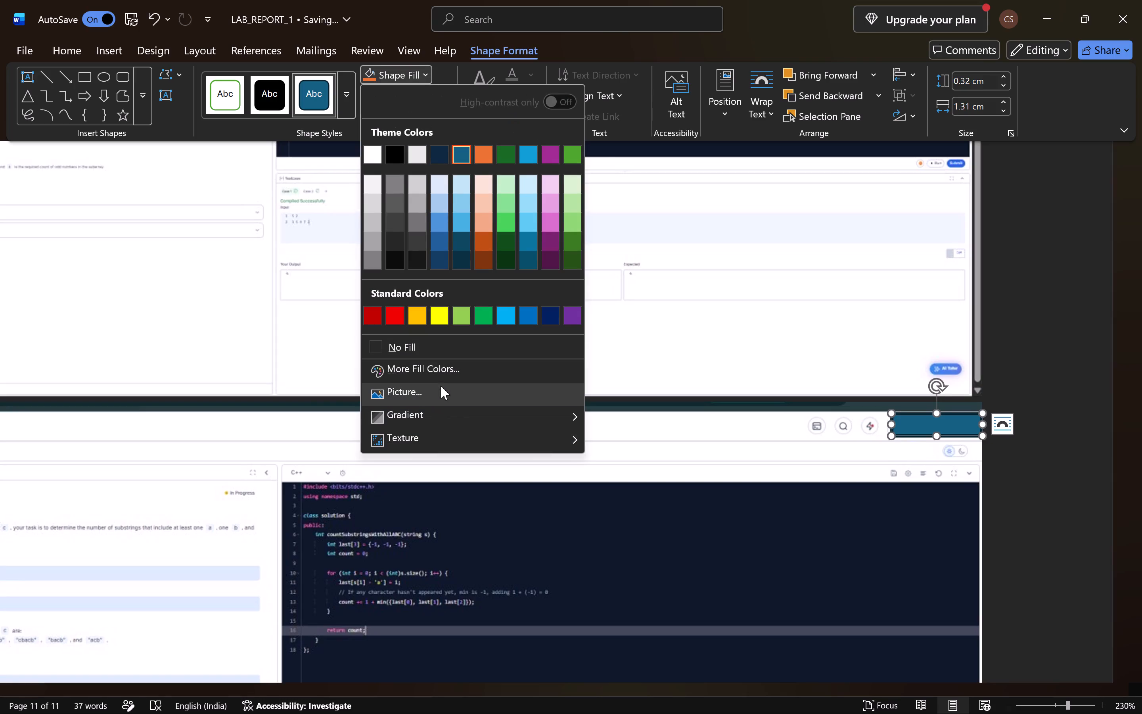
# In Word, fill the rectangle over page 11's lower screenshot badge with WhatsApp Image 2026-11-01 at 8.44.55 PM and remove its outline.
pyautogui.click(441, 386)
pyautogui.click(507, 305)
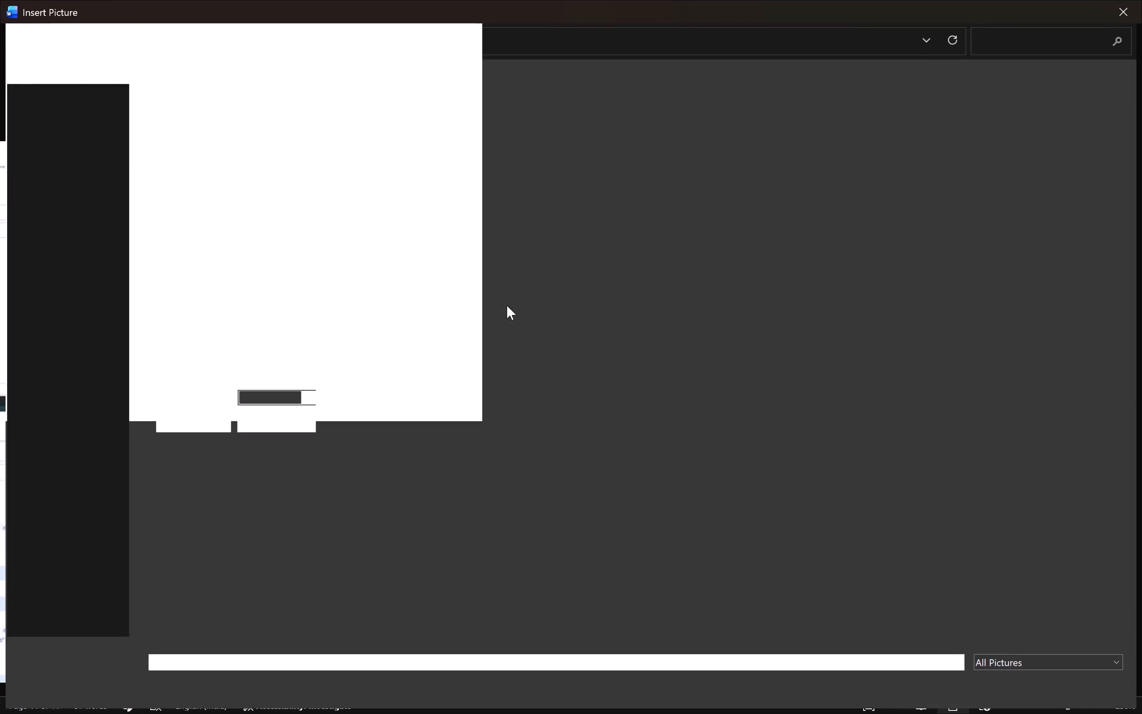
pyautogui.click(739, 148)
pyautogui.press('Return')
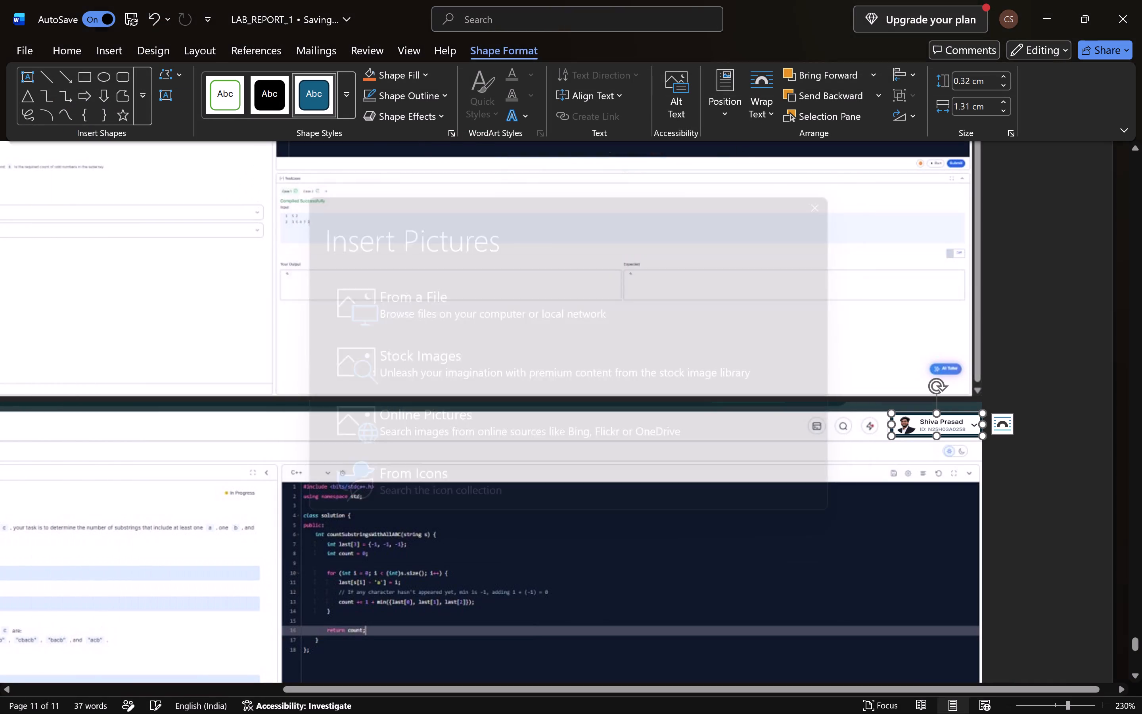
pyautogui.click(435, 87)
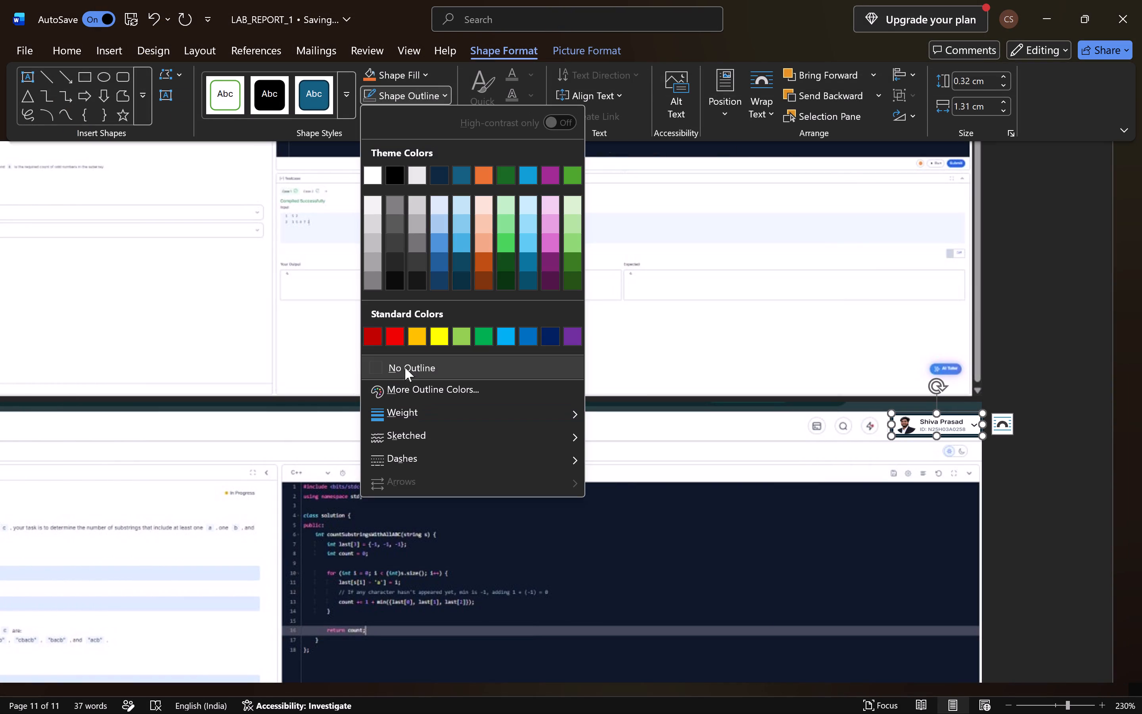
pyautogui.click(406, 366)
pyautogui.click(1052, 505)
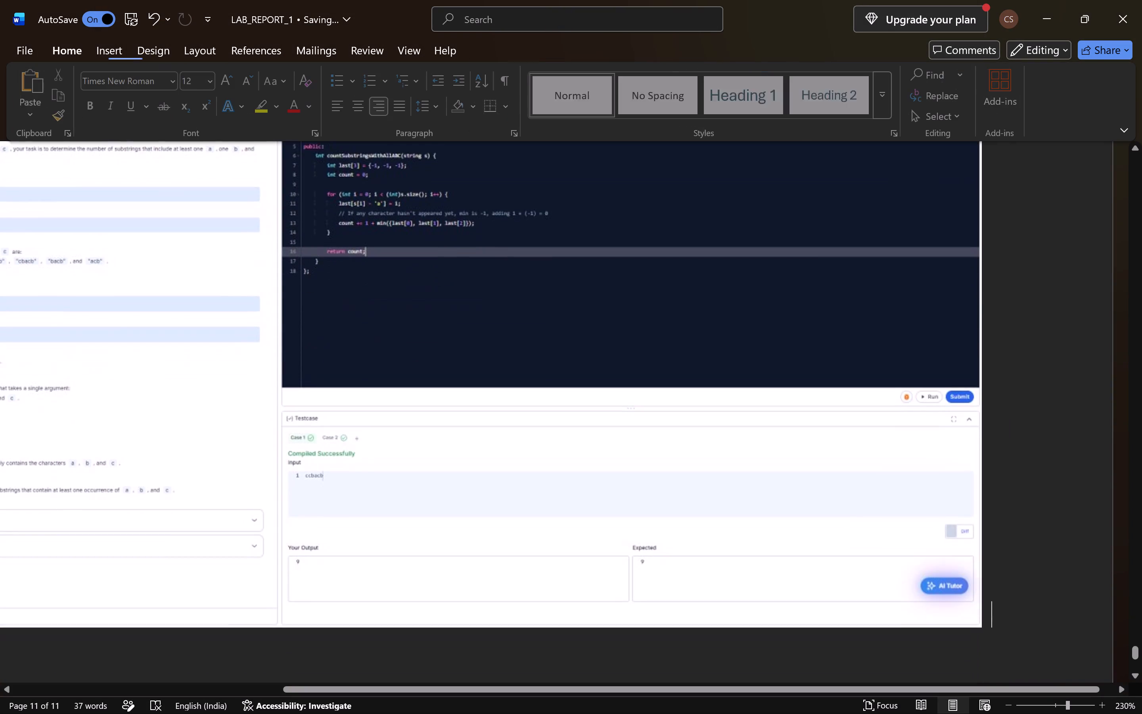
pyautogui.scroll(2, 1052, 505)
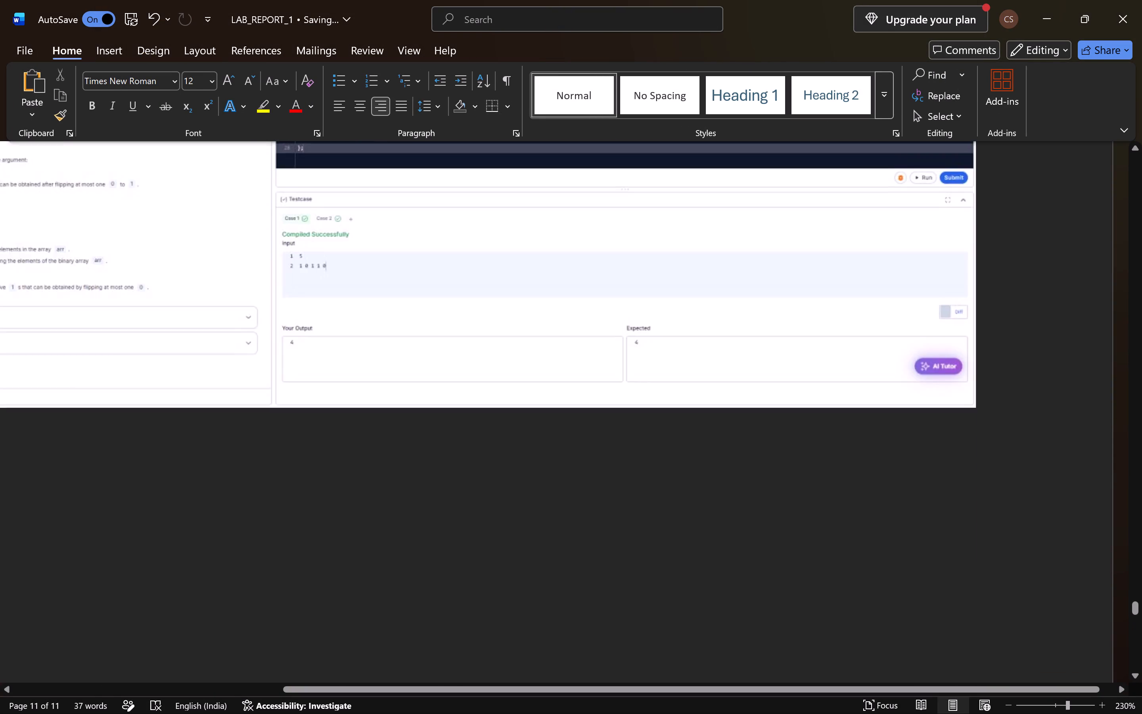
# Export the lab report as a PDF into the student's folder on the Desktop, with ADS in the file name.
pyautogui.scroll(3, 1052, 505)
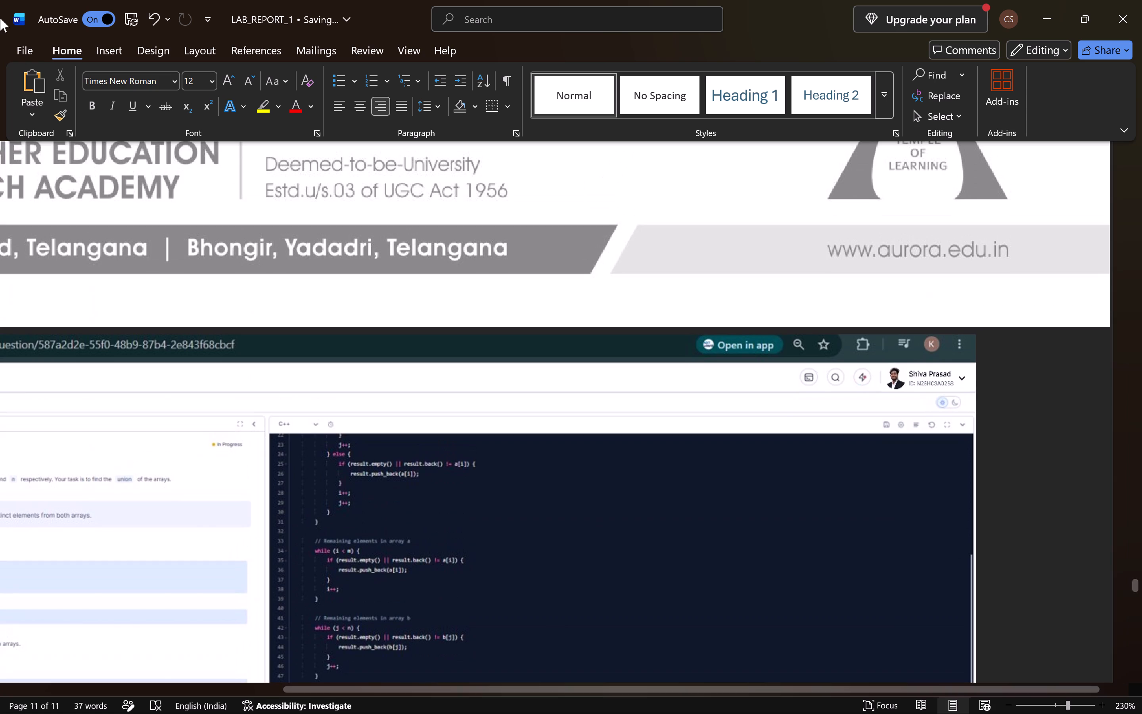
pyautogui.click(10, 54)
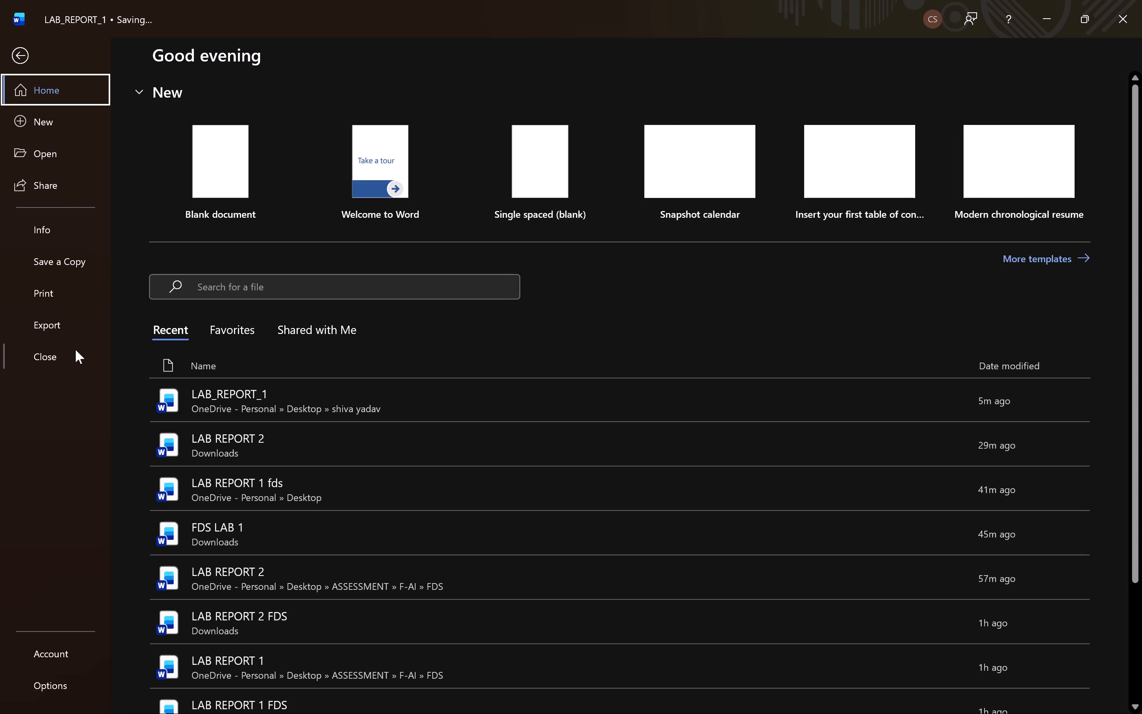
pyautogui.click(74, 332)
pyautogui.click(451, 234)
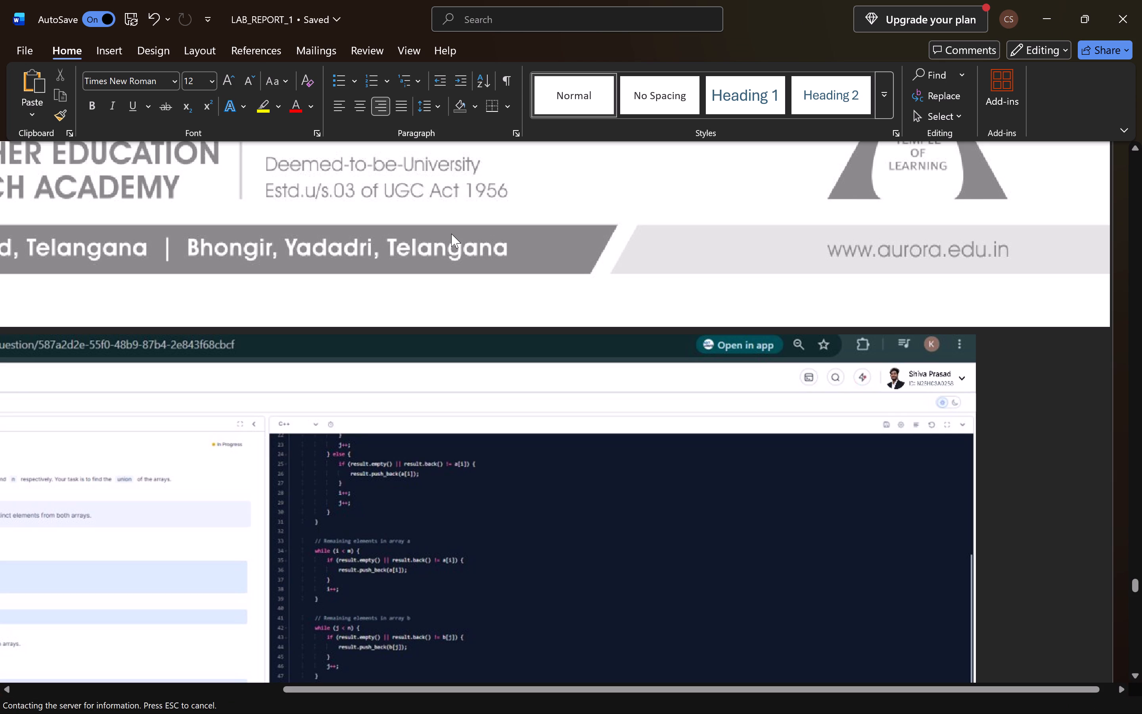
pyautogui.click(10, 55)
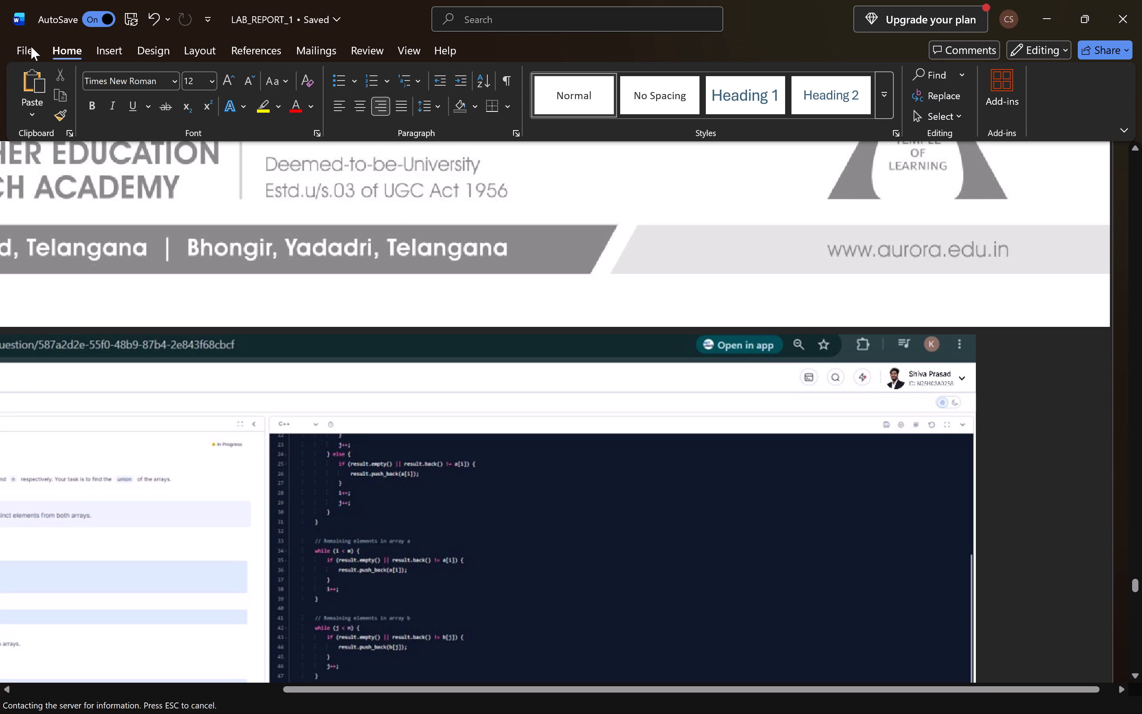
pyautogui.click(31, 46)
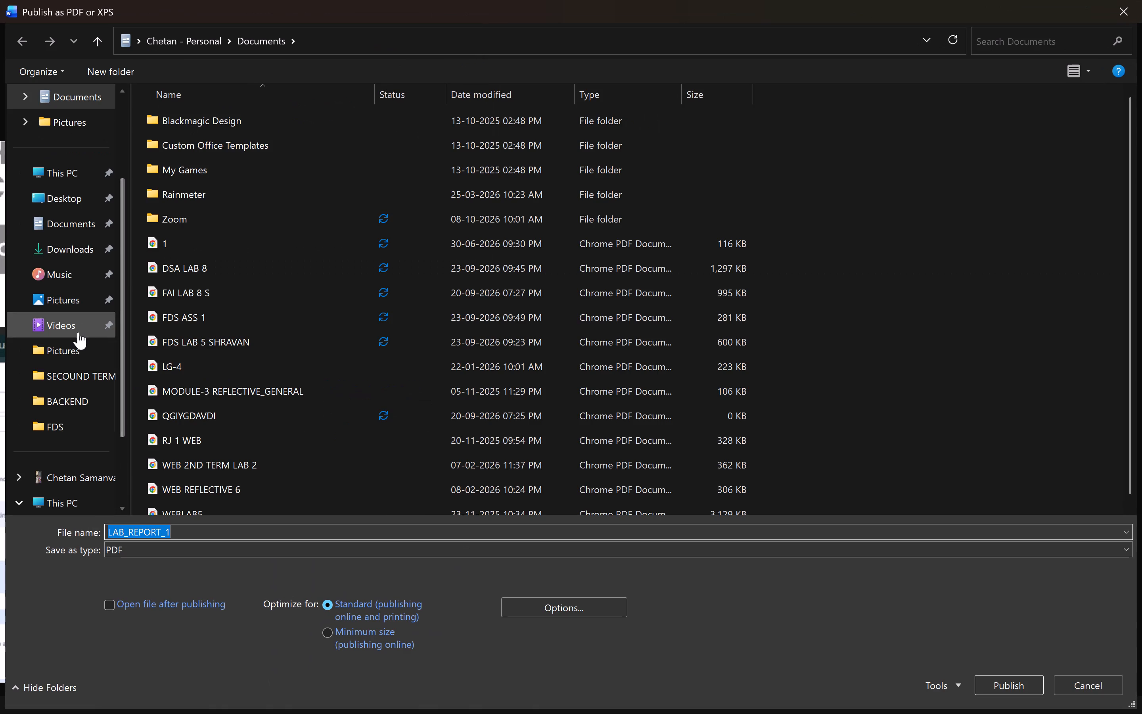
pyautogui.click(68, 195)
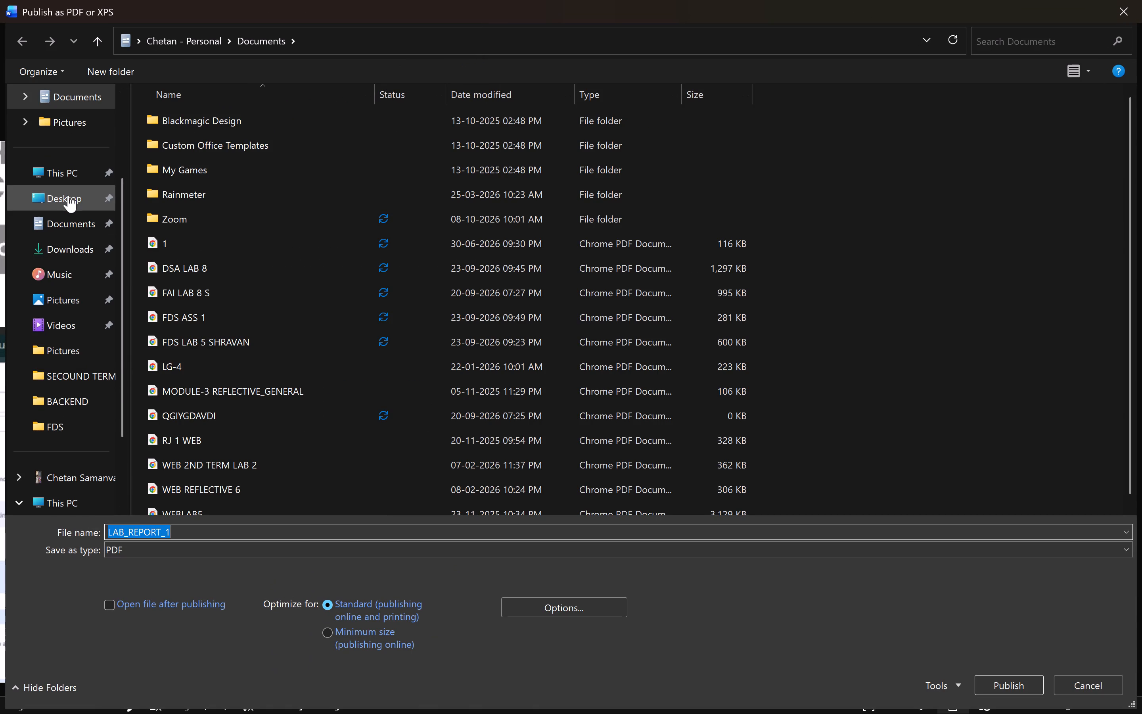
pyautogui.doubleClick(255, 185)
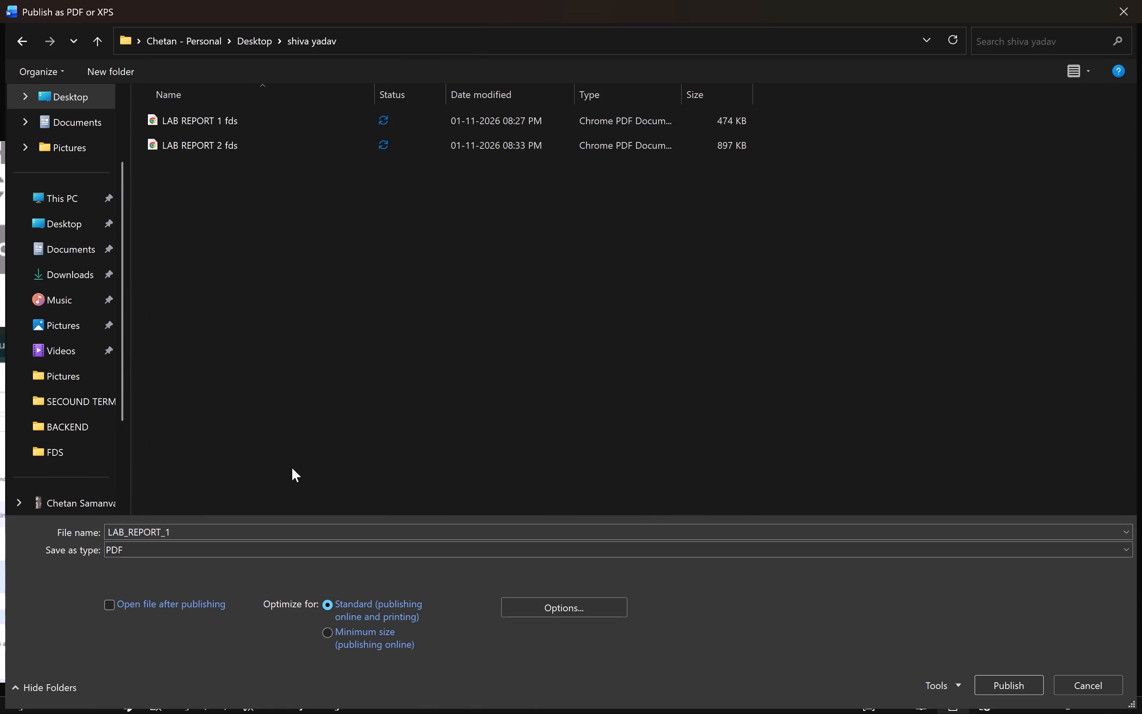
pyautogui.tripleClick(286, 529)
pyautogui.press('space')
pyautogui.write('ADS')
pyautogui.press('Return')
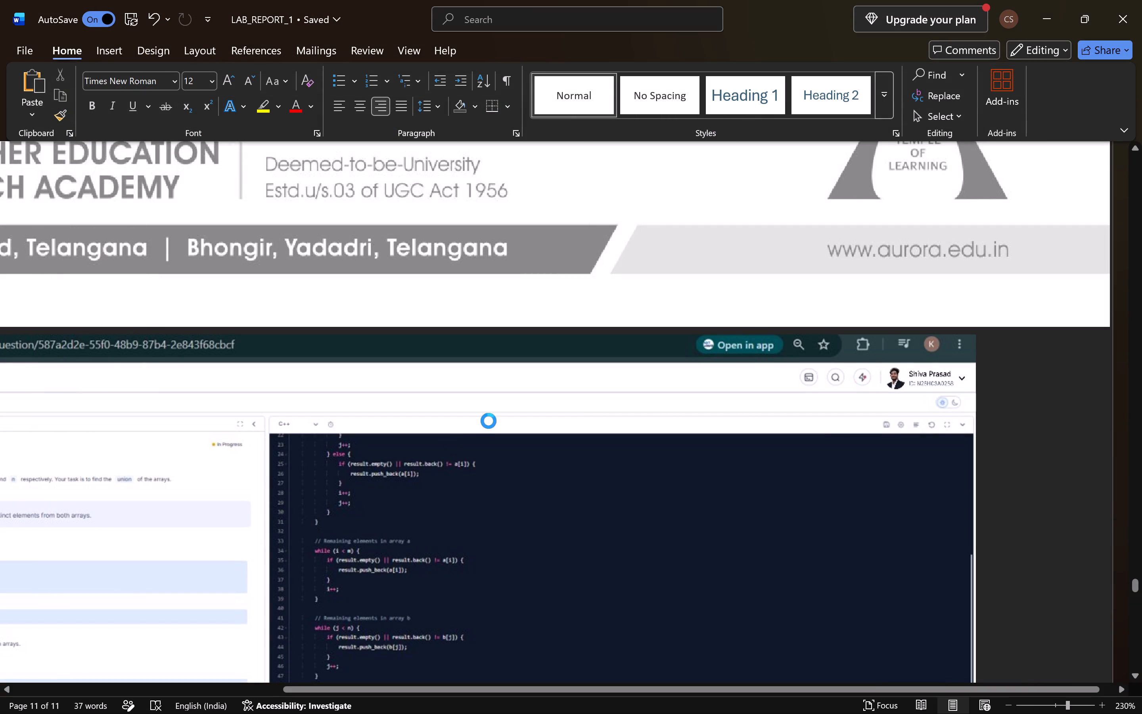
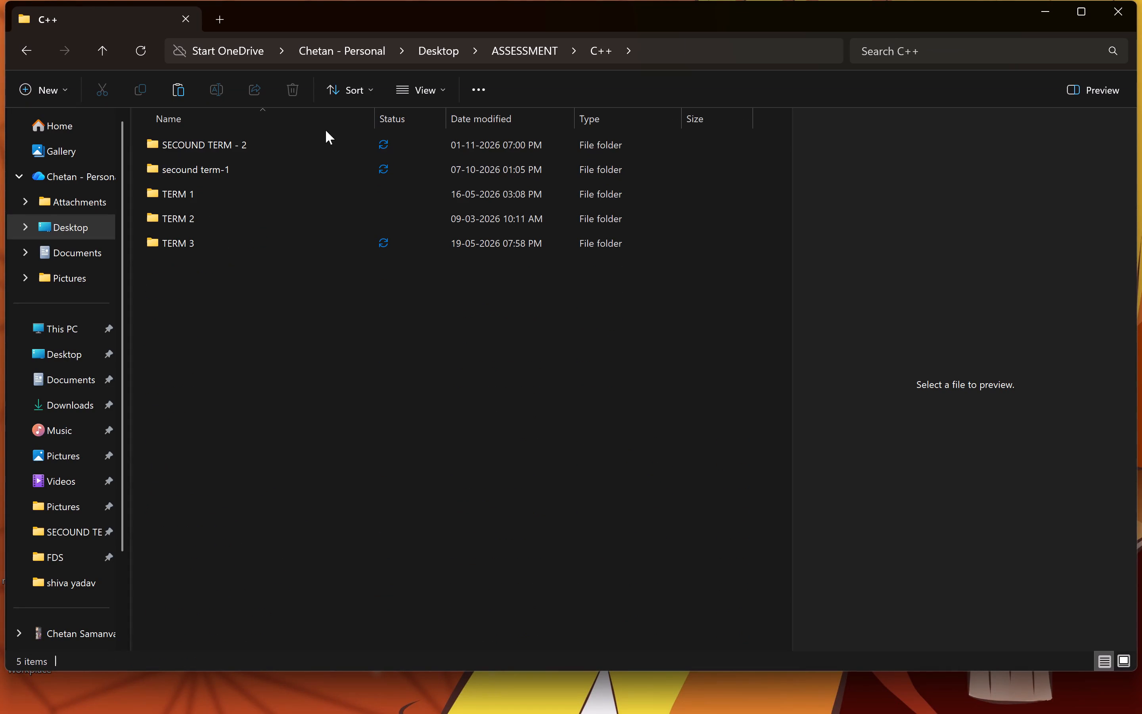
# Open the LAB_REPORT_1 Word document from the SECOUND TERM - 2 folder.
pyautogui.doubleClick(322, 139)
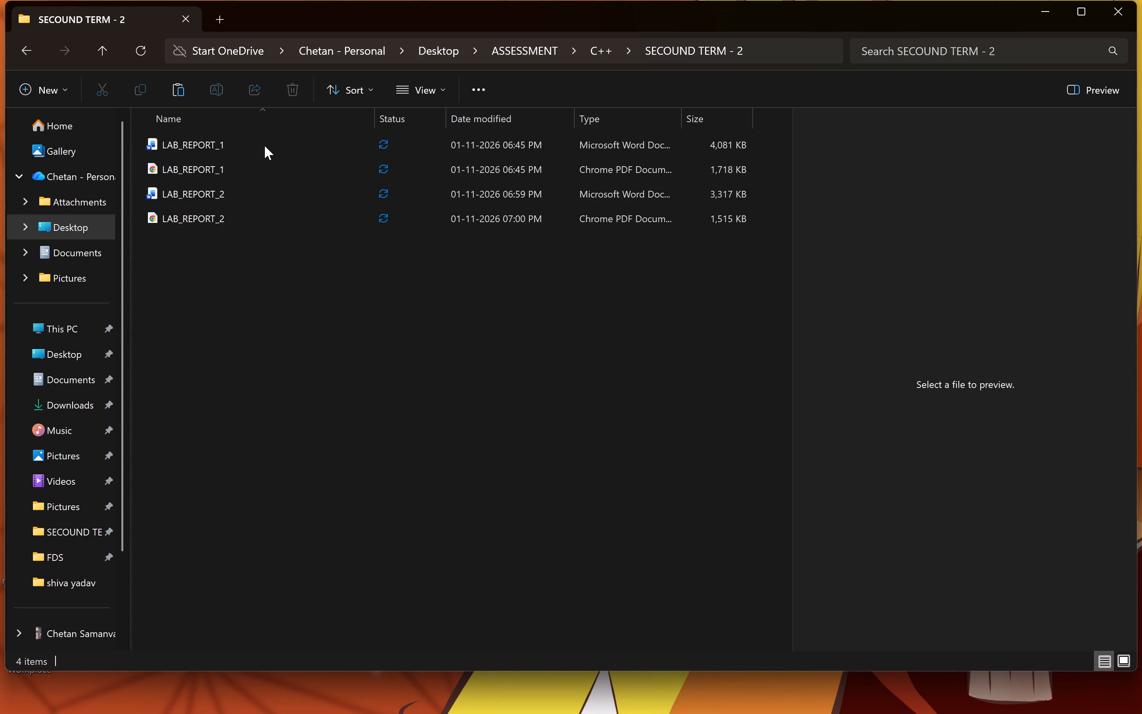
pyautogui.doubleClick(265, 141)
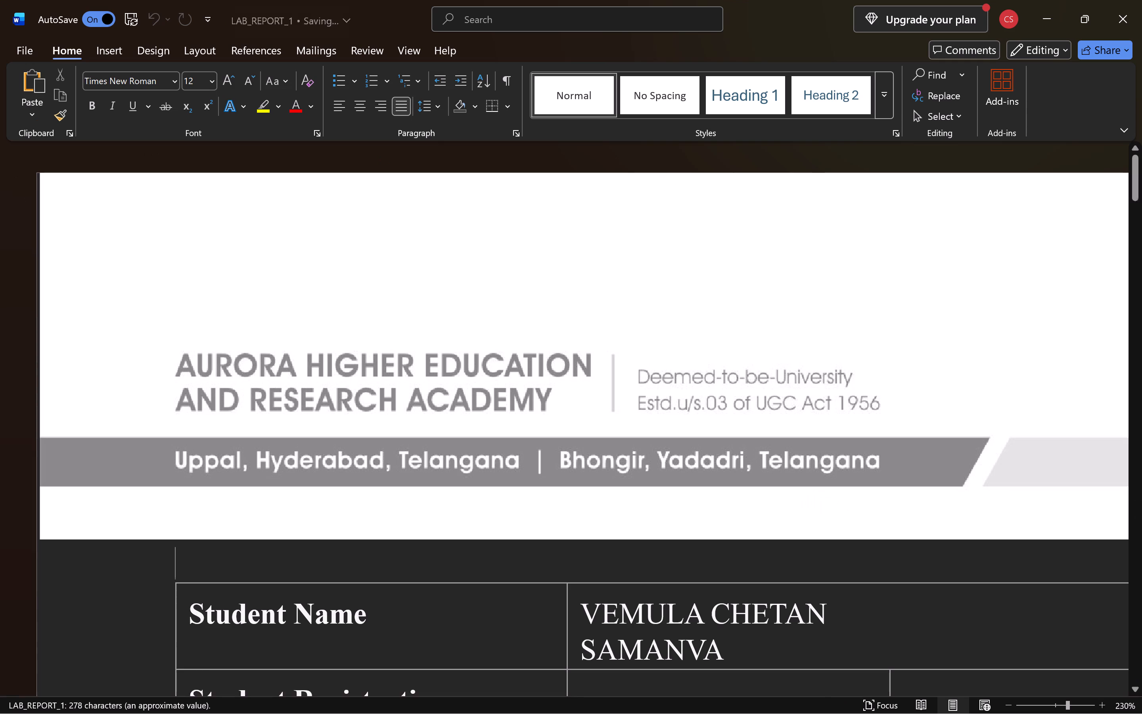
# Draw a rectangle about 0.27 cm high and 0.91 cm wide over the profile badge in page 11's upper coding screenshot.
pyautogui.keyDown('ctrl'); pyautogui.scroll(-9, 684, 319); pyautogui.keyUp('ctrl')
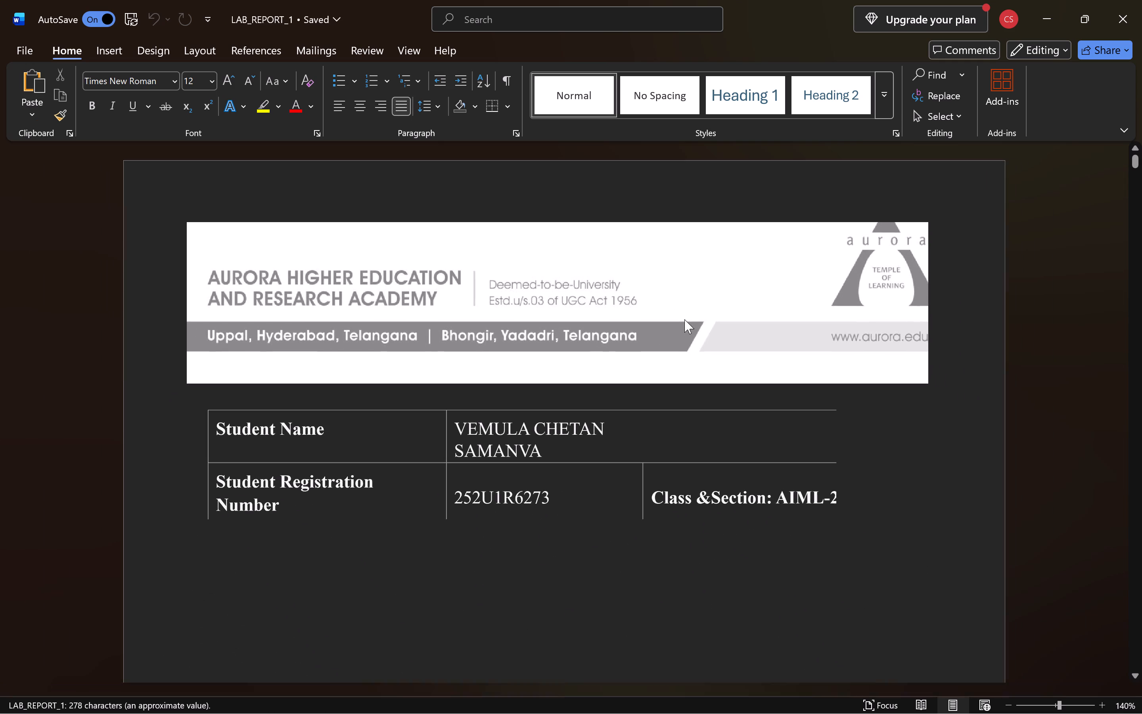
pyautogui.scroll(-20, 684, 319)
pyautogui.hscroll(3, 684, 374)
pyautogui.keyDown('ctrl'); pyautogui.scroll(3, 684, 374); pyautogui.keyUp('ctrl')
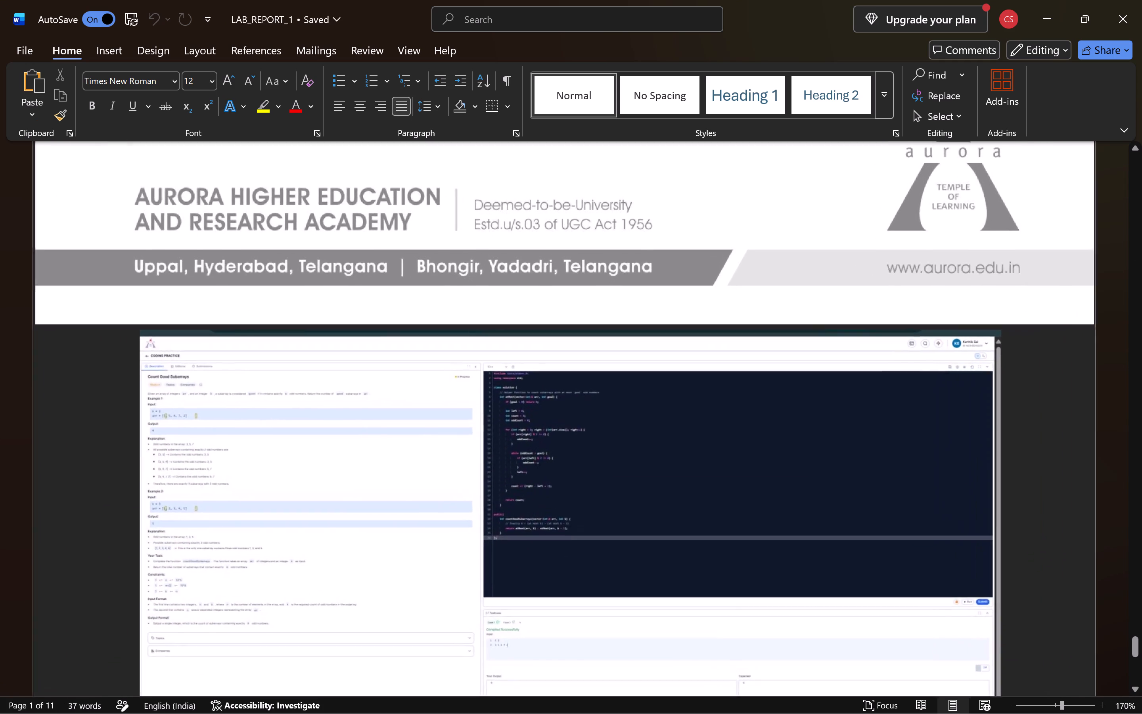
pyautogui.keyDown('ctrl'); pyautogui.scroll(3, 684, 374); pyautogui.keyUp('ctrl')
pyautogui.hscroll(-2, 684, 374)
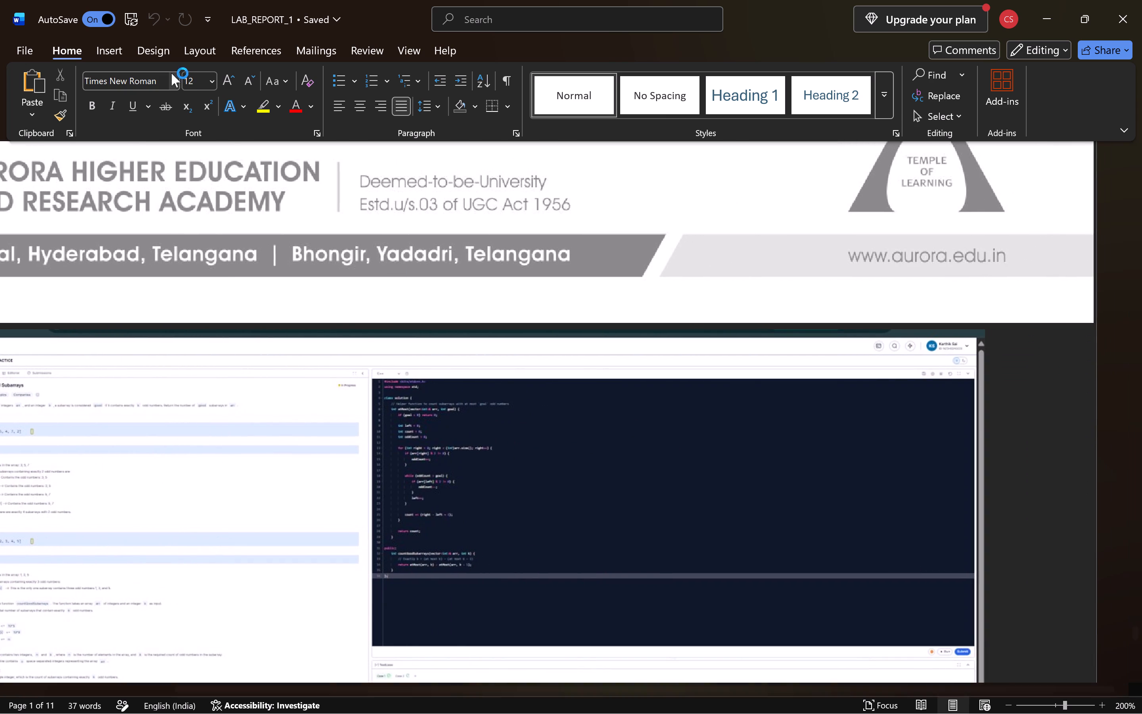
pyautogui.click(106, 47)
pyautogui.click(215, 69)
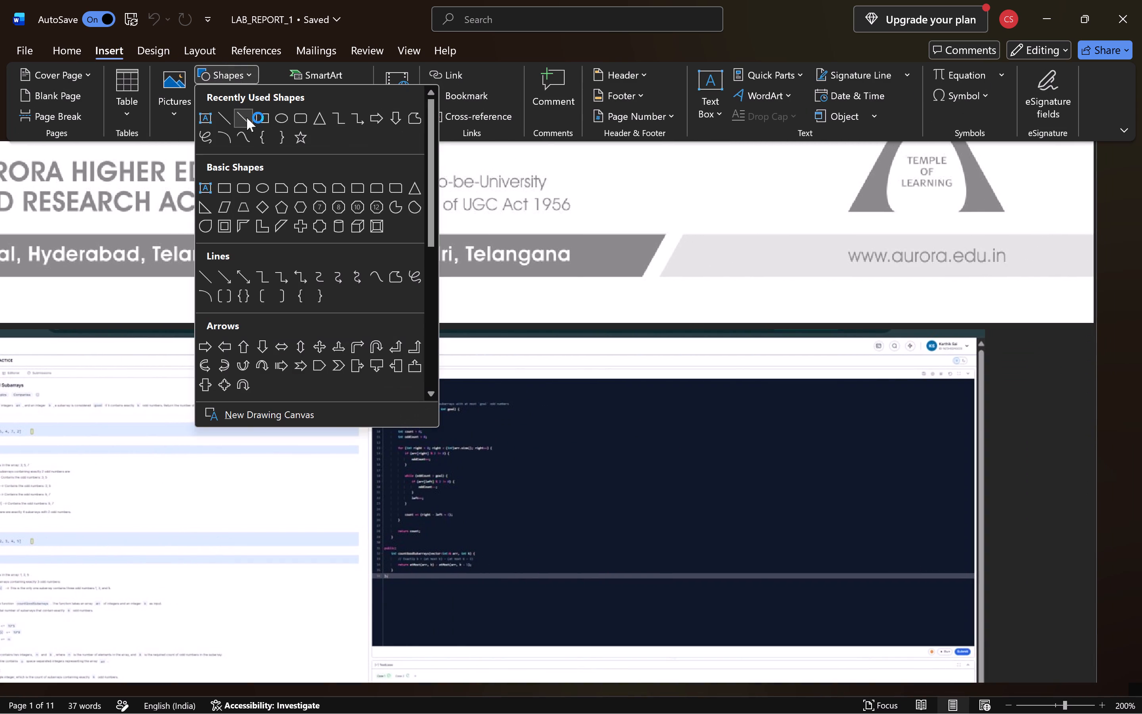
pyautogui.click(266, 114)
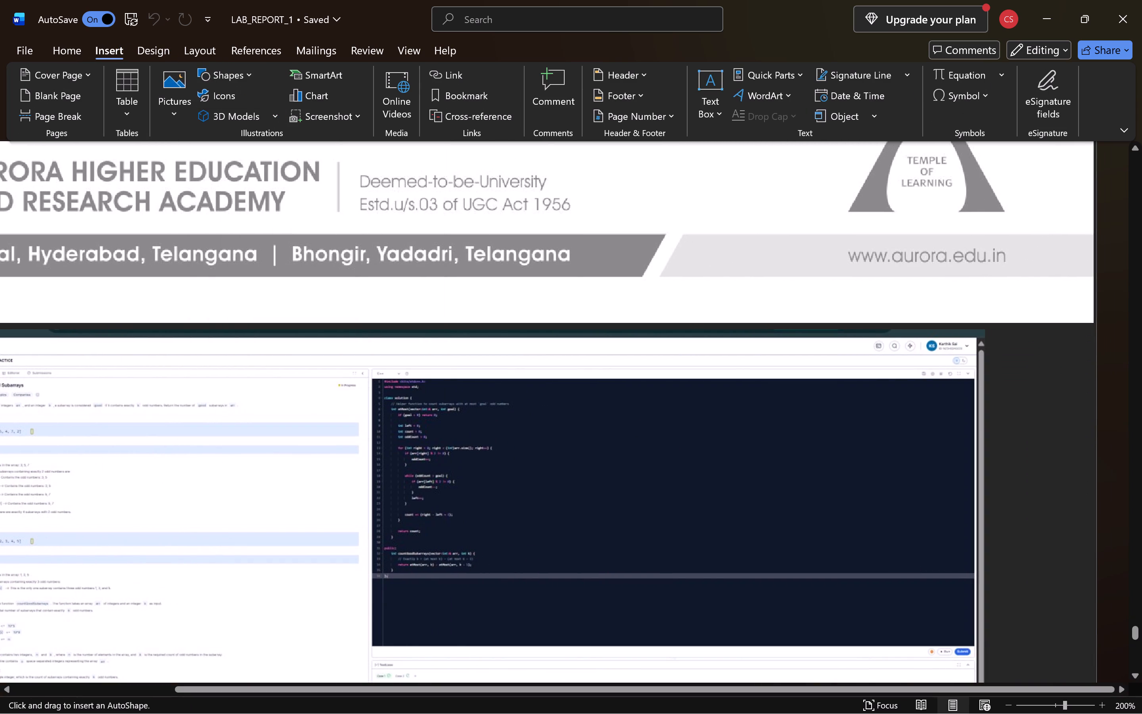
pyautogui.moveTo(921, 336); pyautogui.dragTo(960, 345)
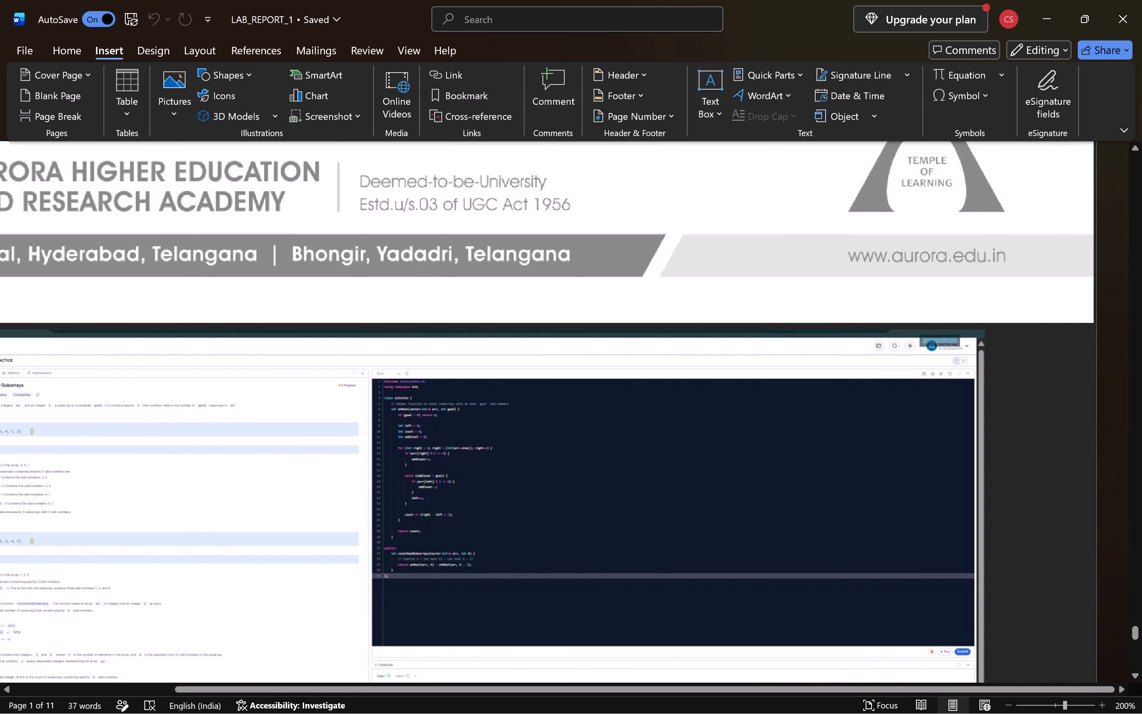
pyautogui.moveTo(960, 345); pyautogui.dragTo(975, 352)
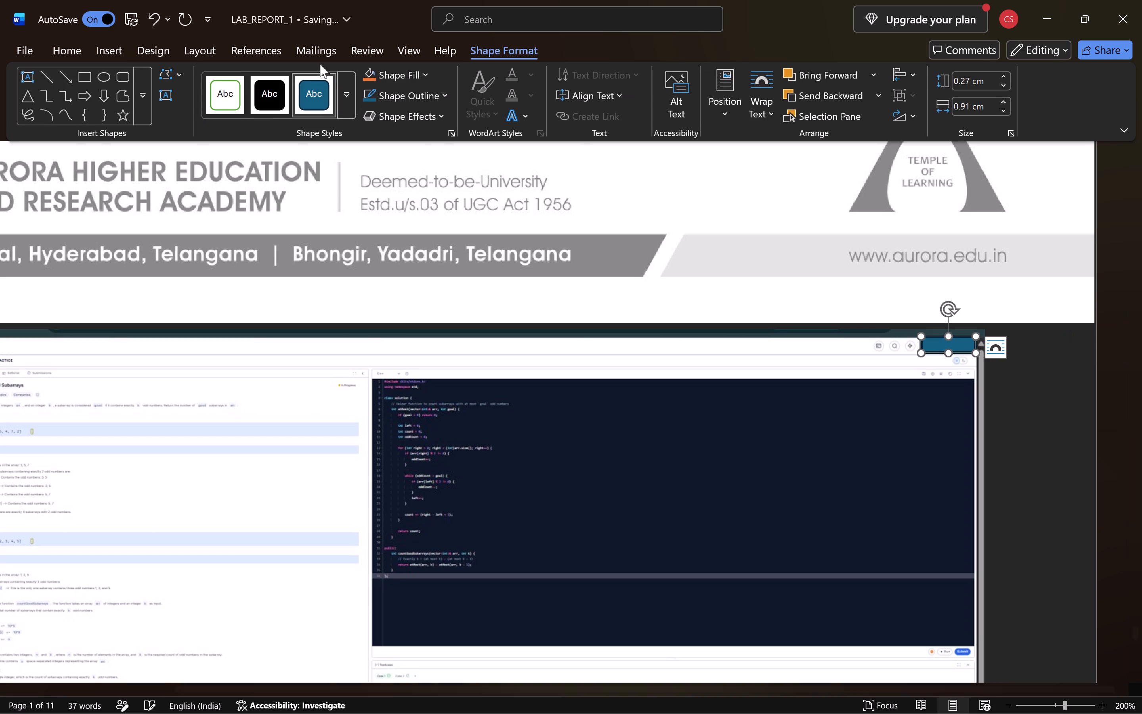
pyautogui.click(383, 73)
pyautogui.click(409, 386)
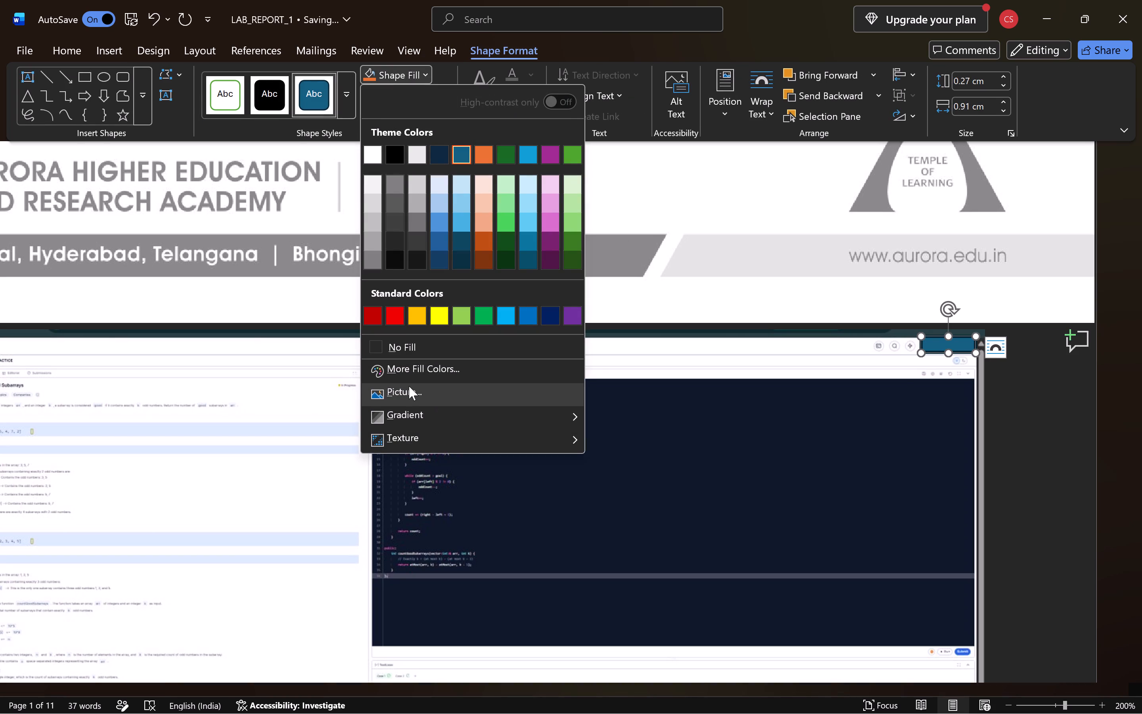
pyautogui.click(517, 309)
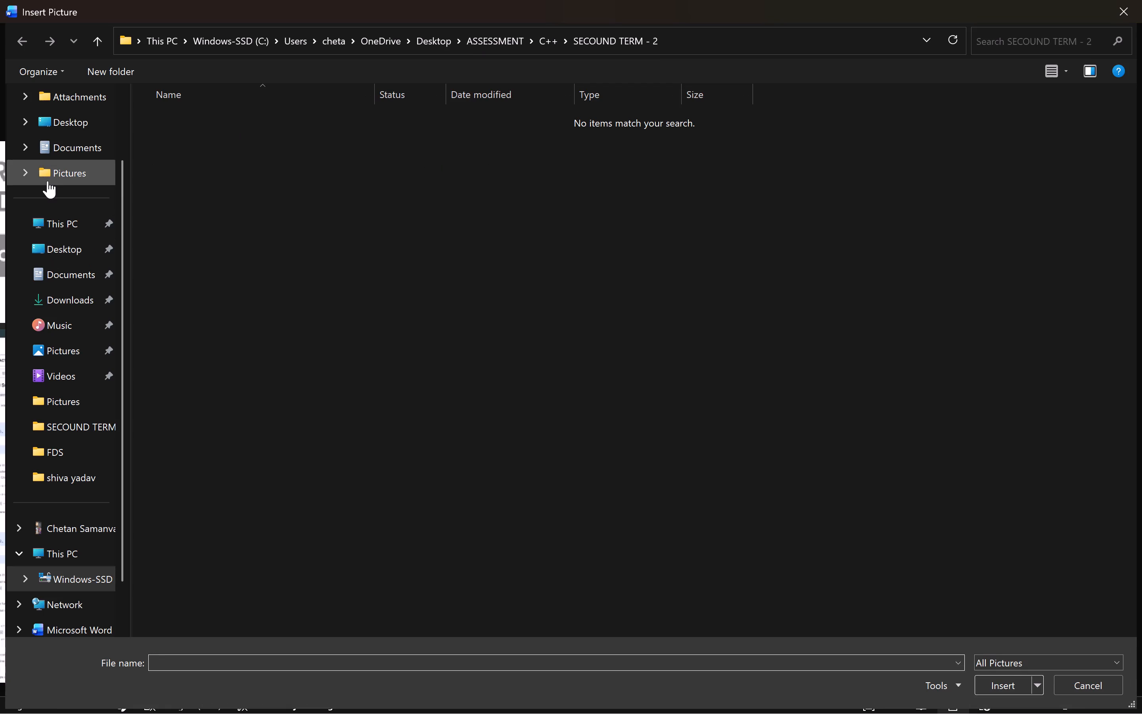
pyautogui.click(48, 181)
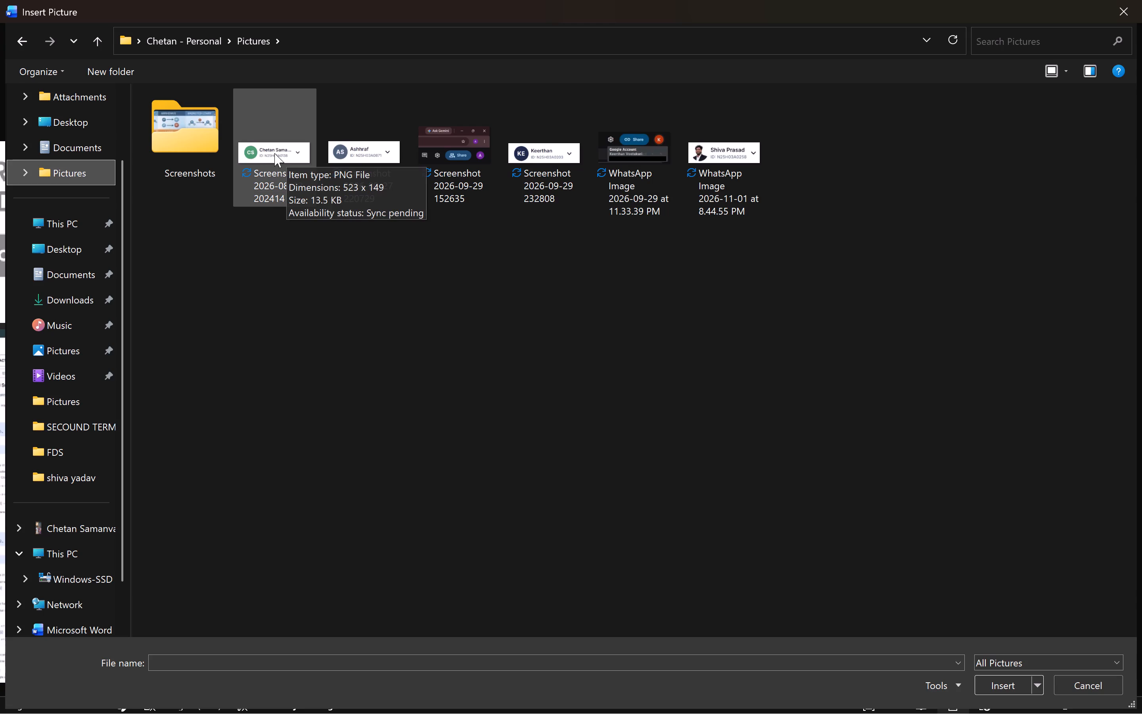
pyautogui.click(276, 153)
pyautogui.press('Return')
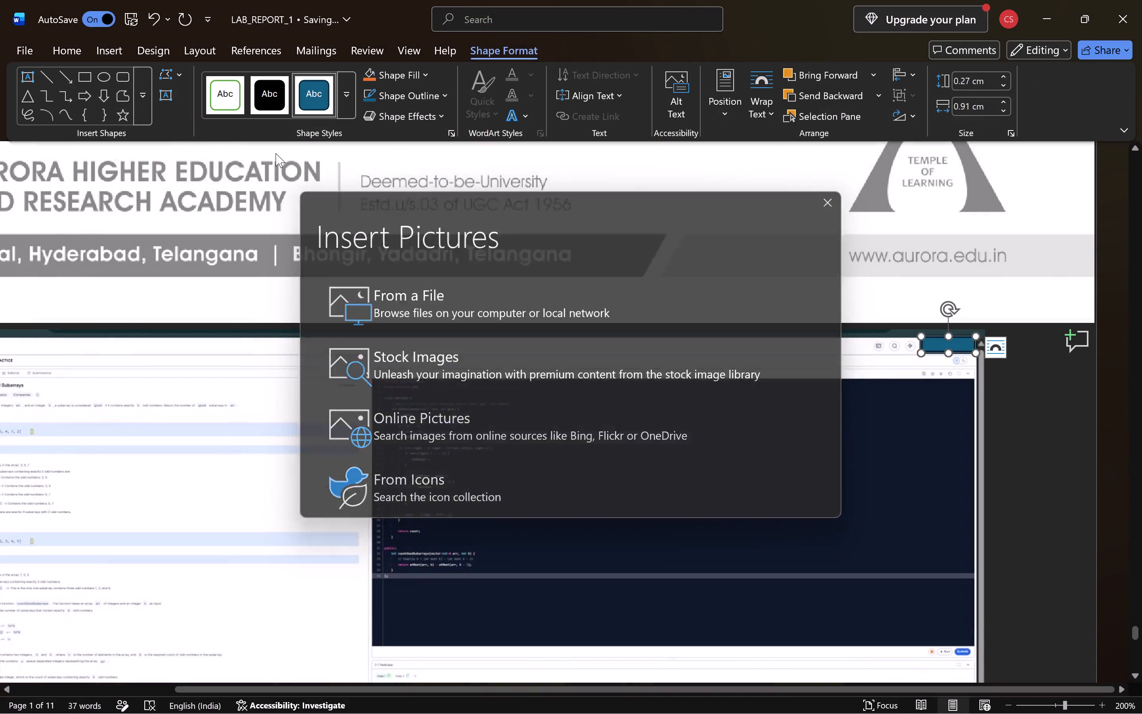
pyautogui.click(409, 91)
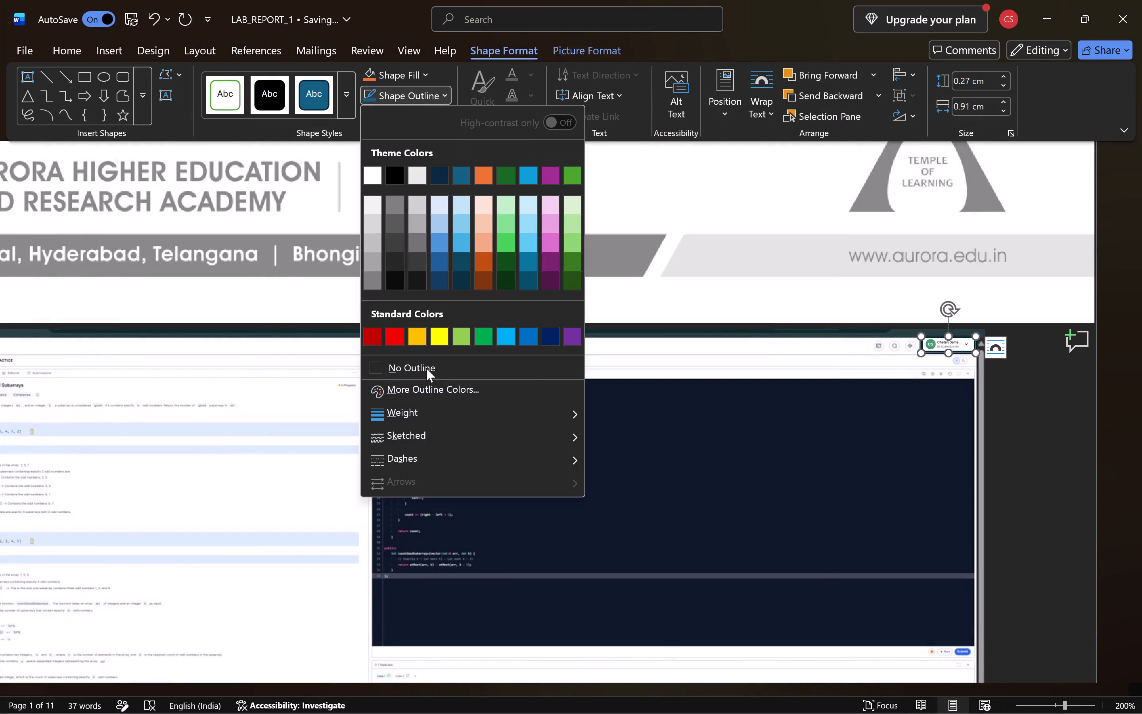
pyautogui.click(426, 369)
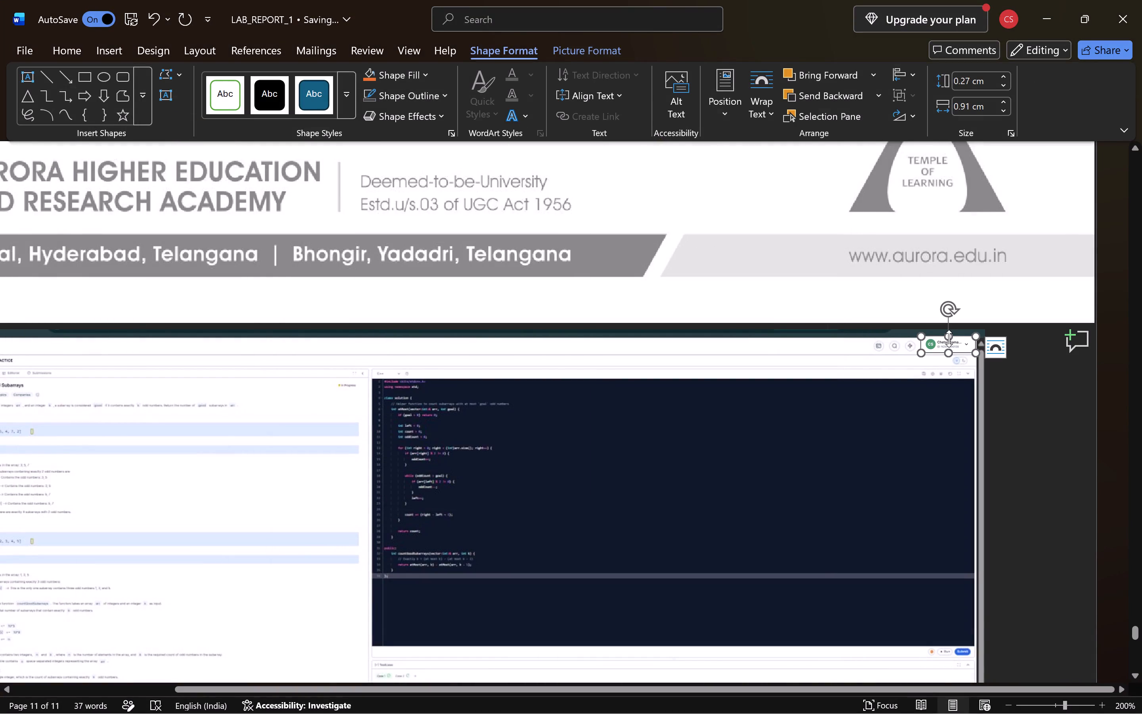
# Reduce the upper badge rectangle's height to about 0.22 cm and nudge it vertically into line with the screenshot's header.
pyautogui.click(949, 338)
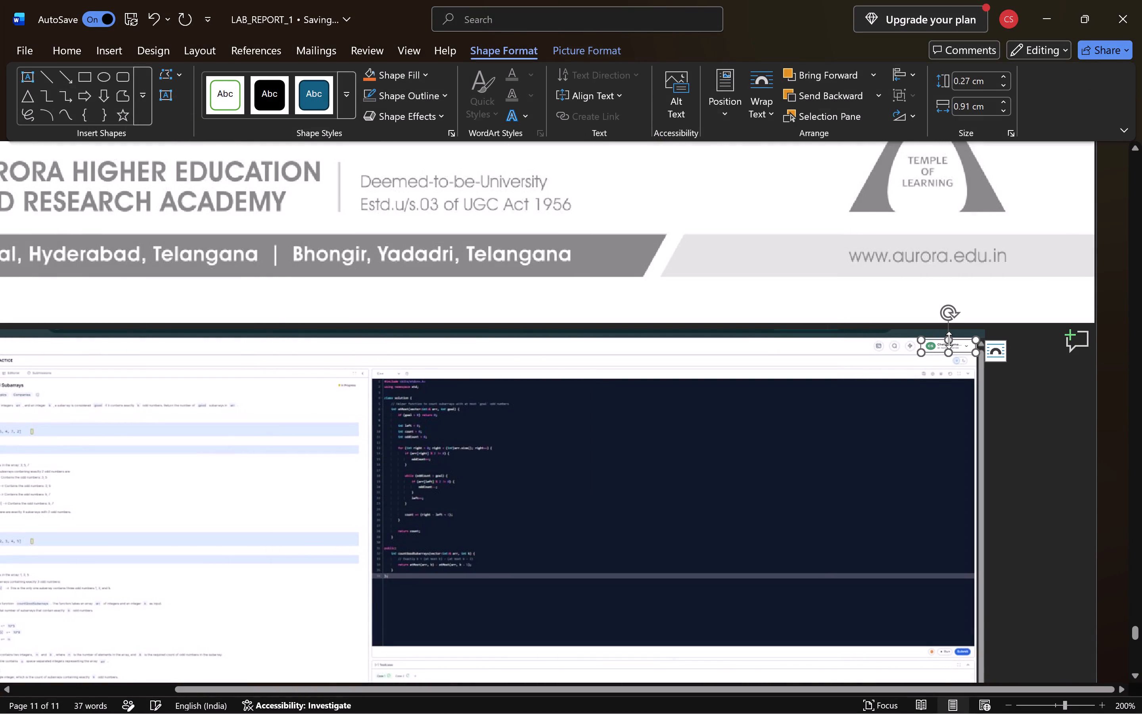
pyautogui.click(946, 343)
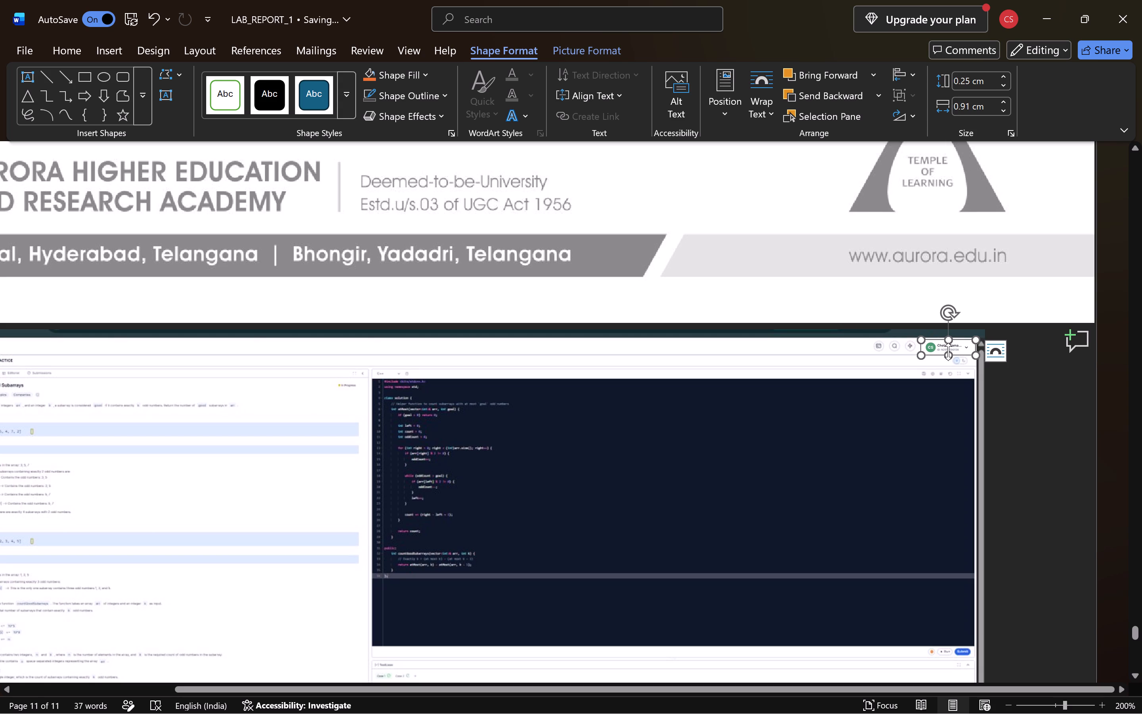
pyautogui.moveTo(951, 338); pyautogui.dragTo(951, 340)
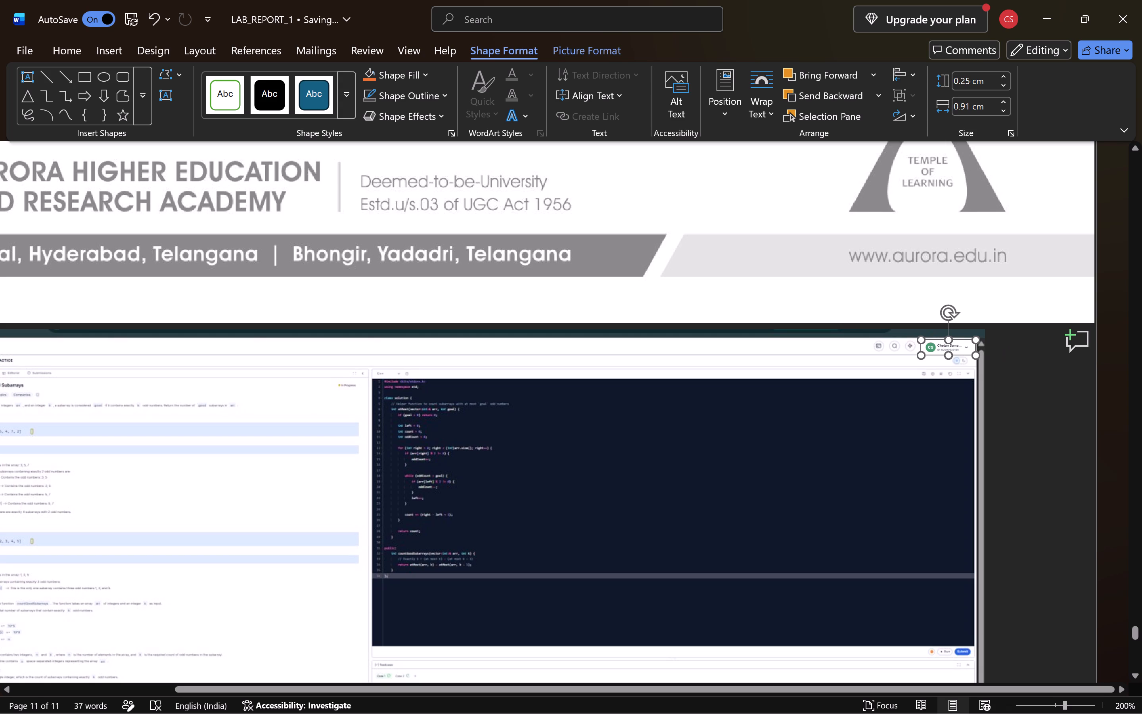
pyautogui.moveTo(951, 340); pyautogui.dragTo(951, 342)
pyautogui.press('Up')
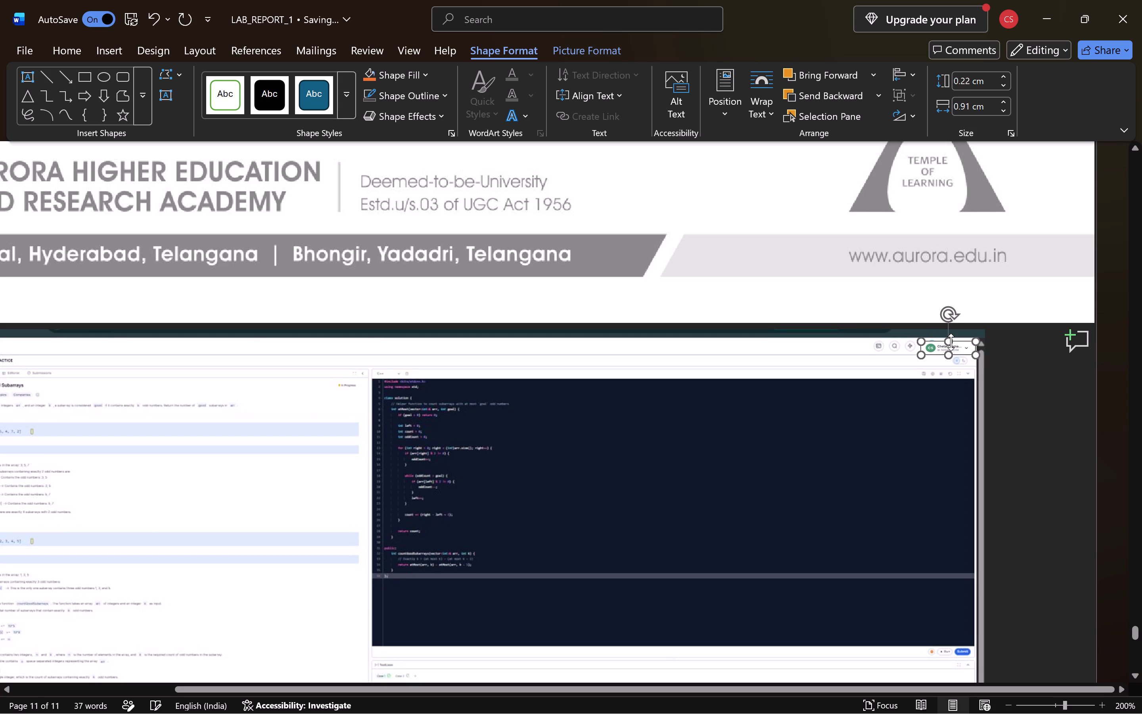
pyautogui.press('Up')
pyautogui.press('Up')
pyautogui.press('Up')
pyautogui.press('Up')
pyautogui.press('Up')
pyautogui.press('Up')
pyautogui.press('Down')
pyautogui.press('Down')
pyautogui.press('Down')
pyautogui.press('Down')
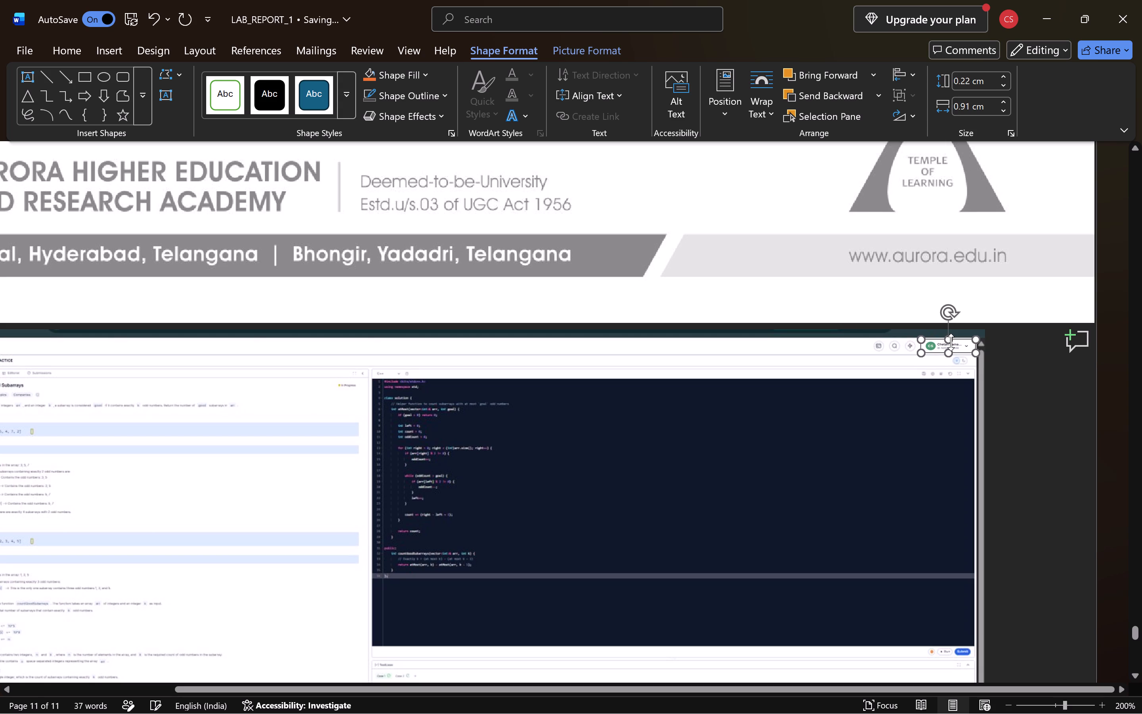
pyautogui.press('Down')
# Draw a rectangle about 0.36 cm high and 1.26 cm wide over the profile badge in page 11's lower coding screenshot.
pyautogui.scroll(-1, 1003, 390)
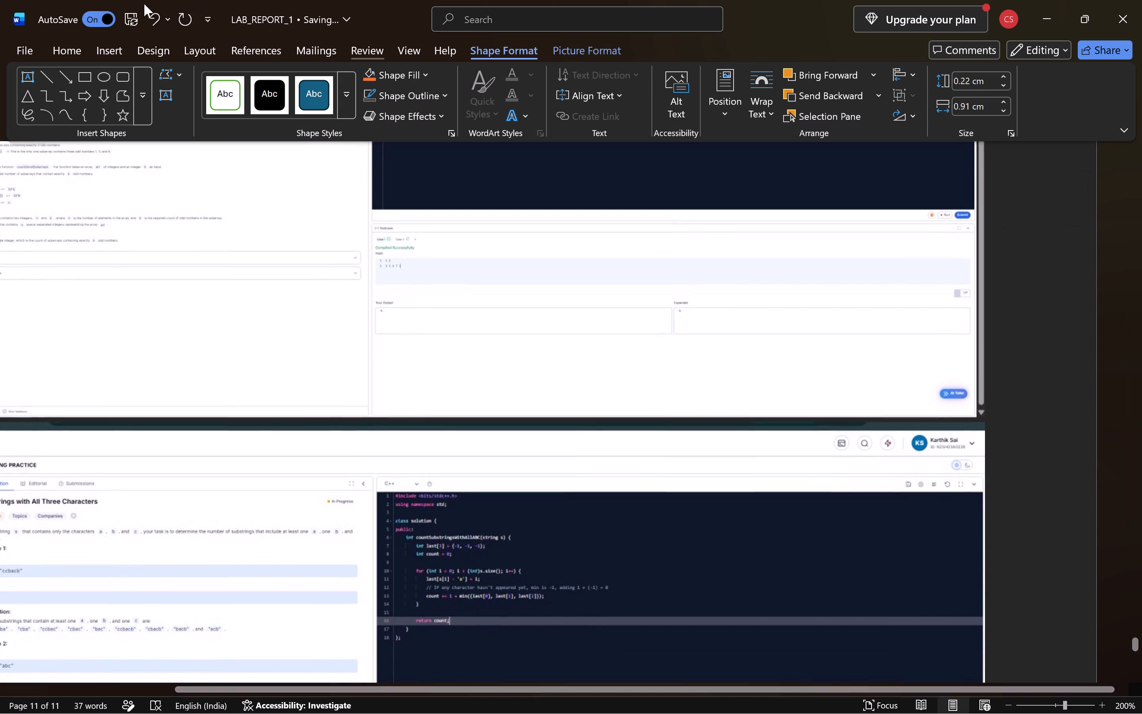
pyautogui.moveTo(95, 48); pyautogui.dragTo(212, 74)
pyautogui.click(212, 74)
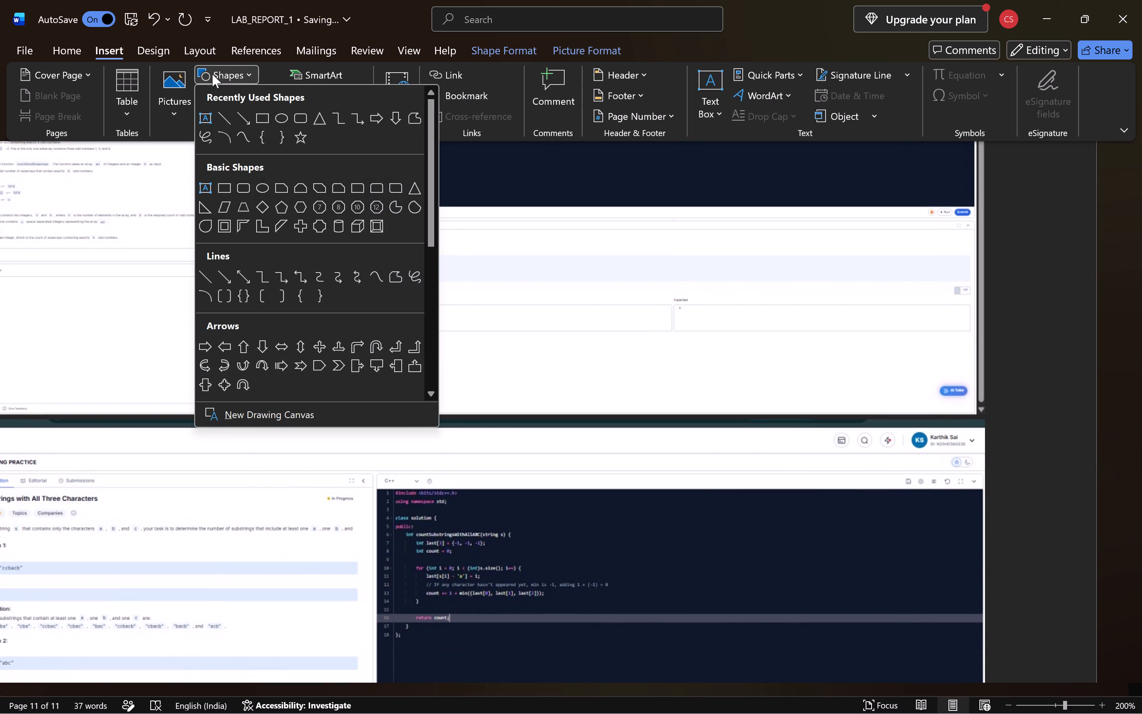
pyautogui.click(270, 116)
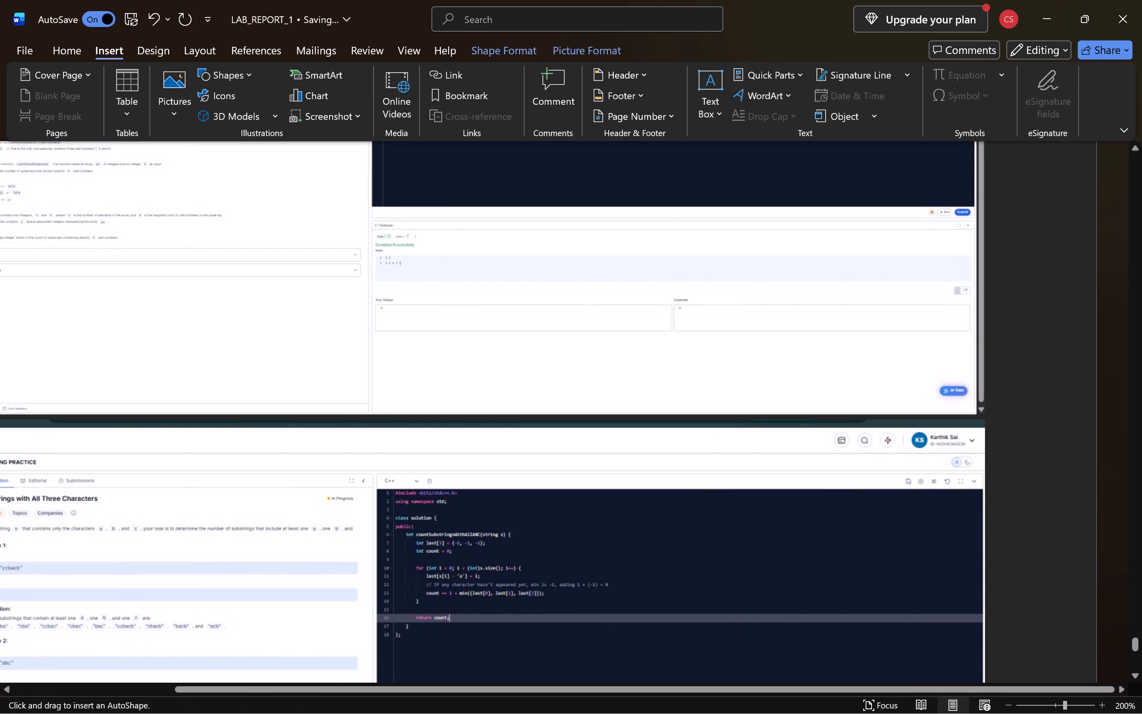
pyautogui.moveTo(905, 429); pyautogui.dragTo(980, 450)
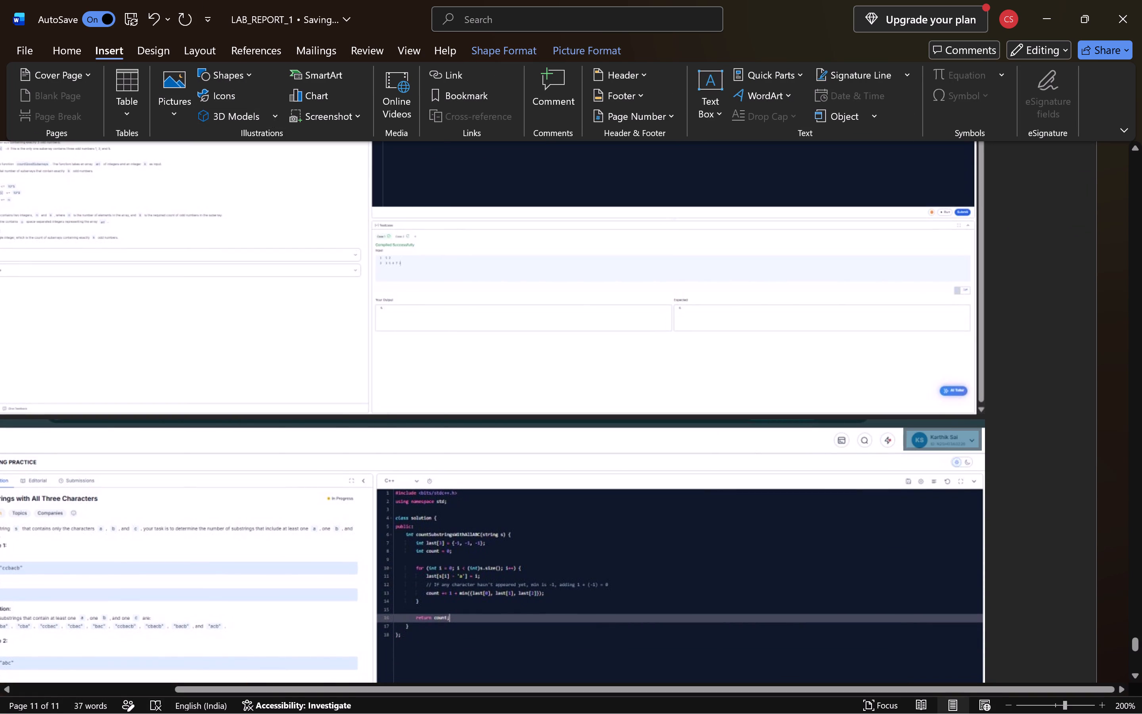
pyautogui.moveTo(980, 450); pyautogui.dragTo(980, 451)
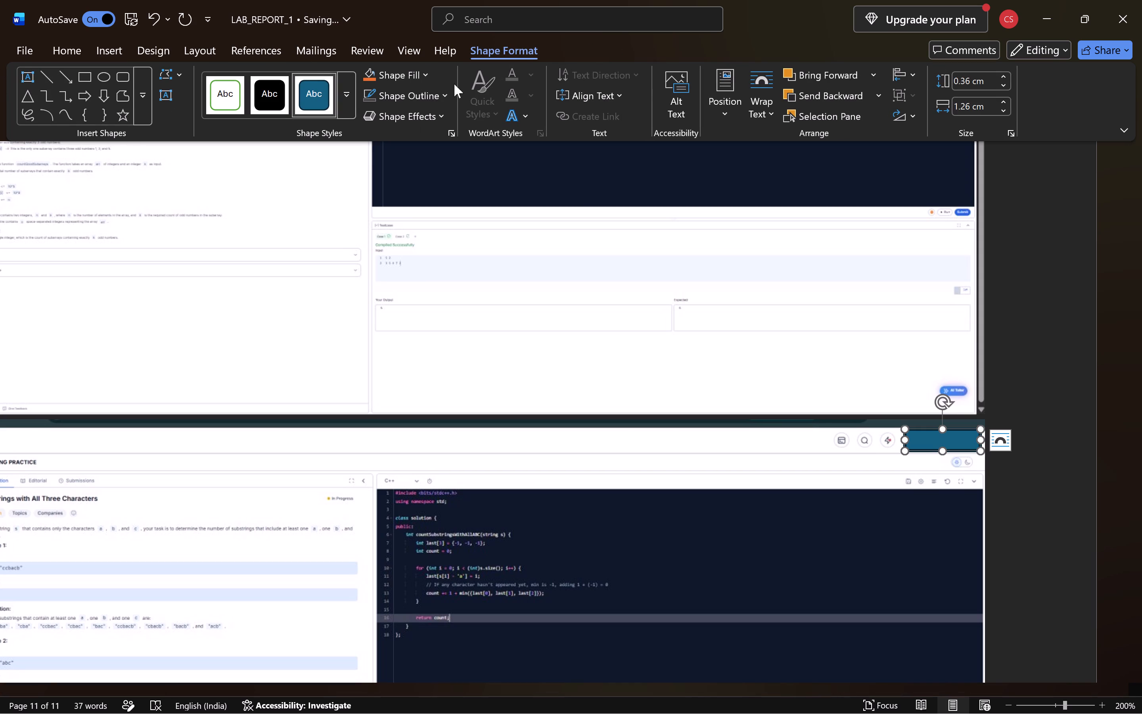
pyautogui.click(421, 74)
pyautogui.click(447, 390)
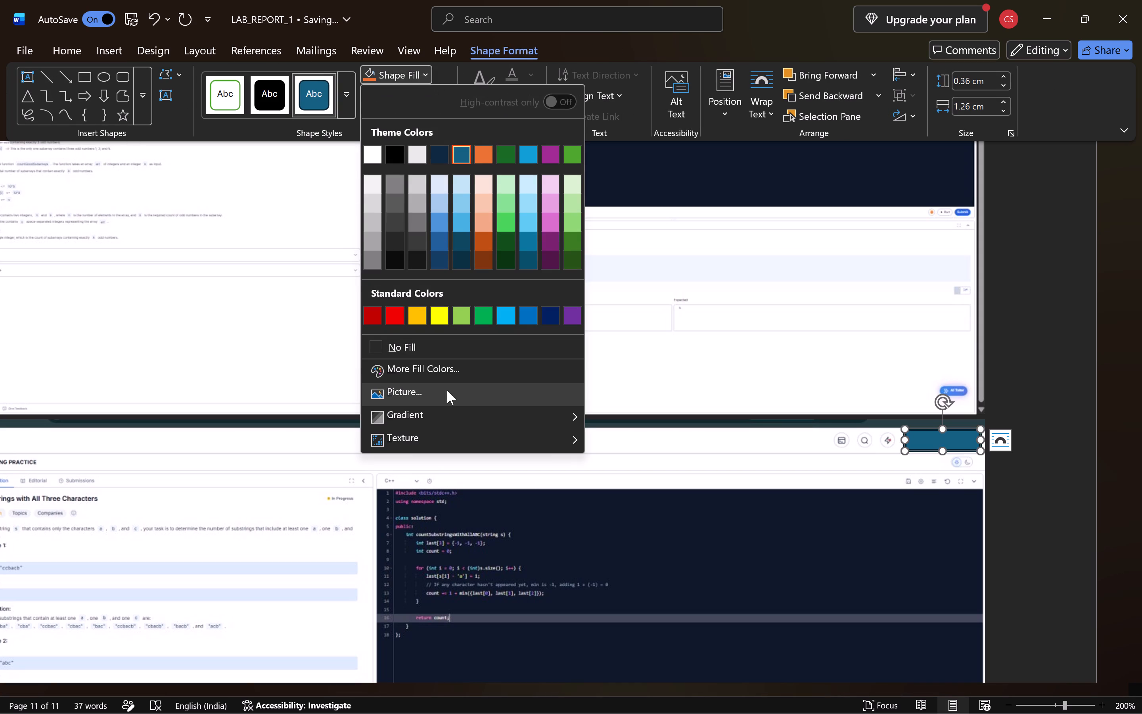
pyautogui.click(450, 284)
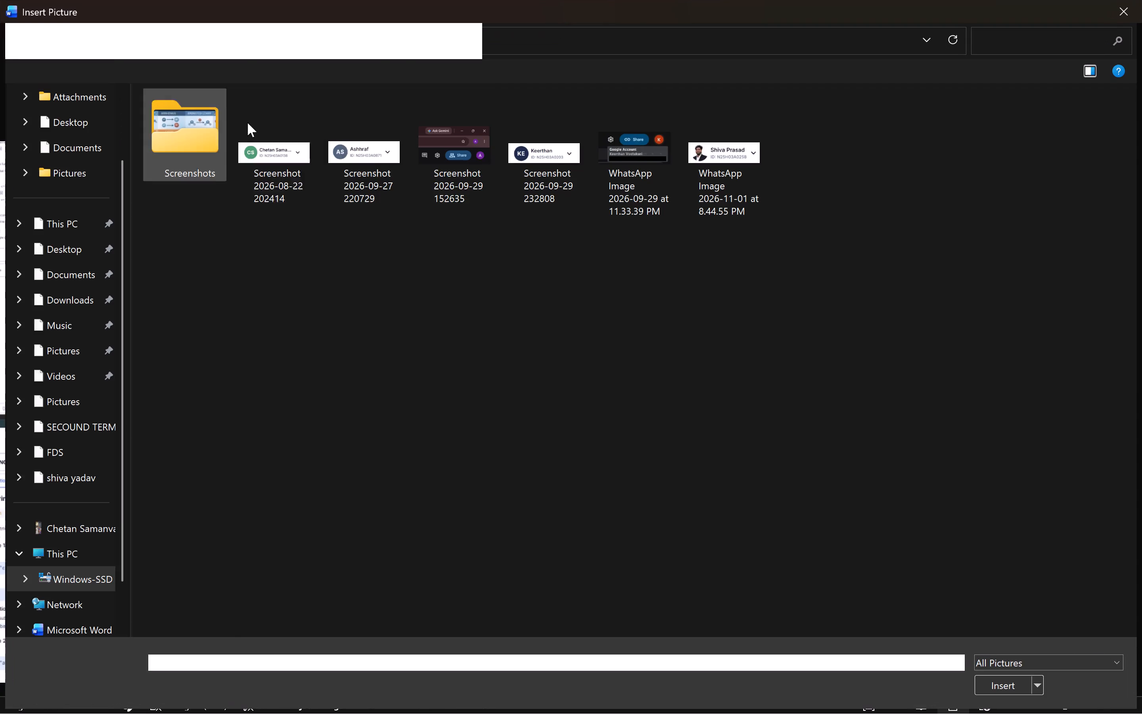
pyautogui.click(281, 146)
pyautogui.press('Return')
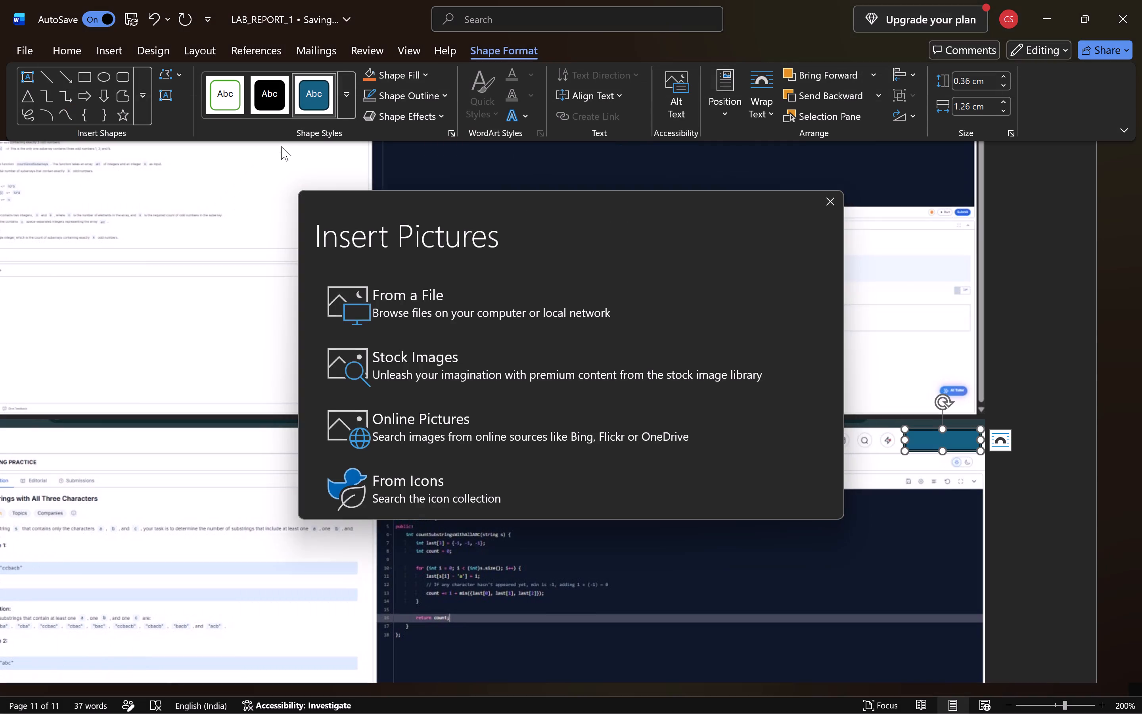
pyautogui.click(419, 99)
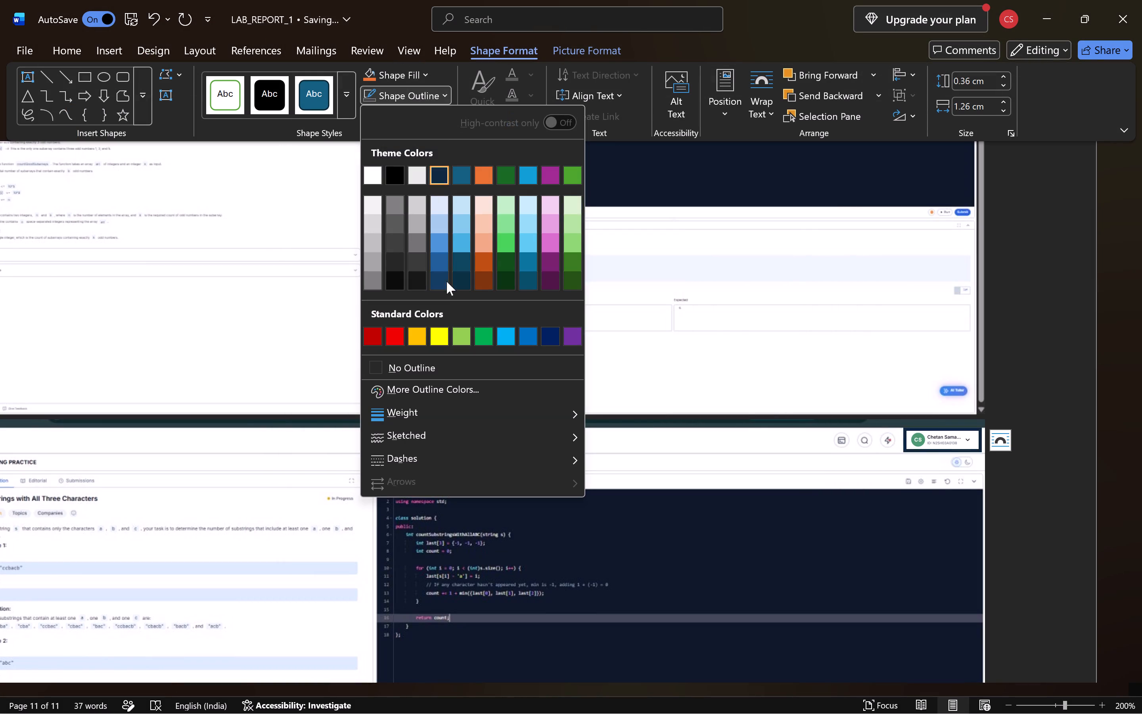
pyautogui.click(440, 370)
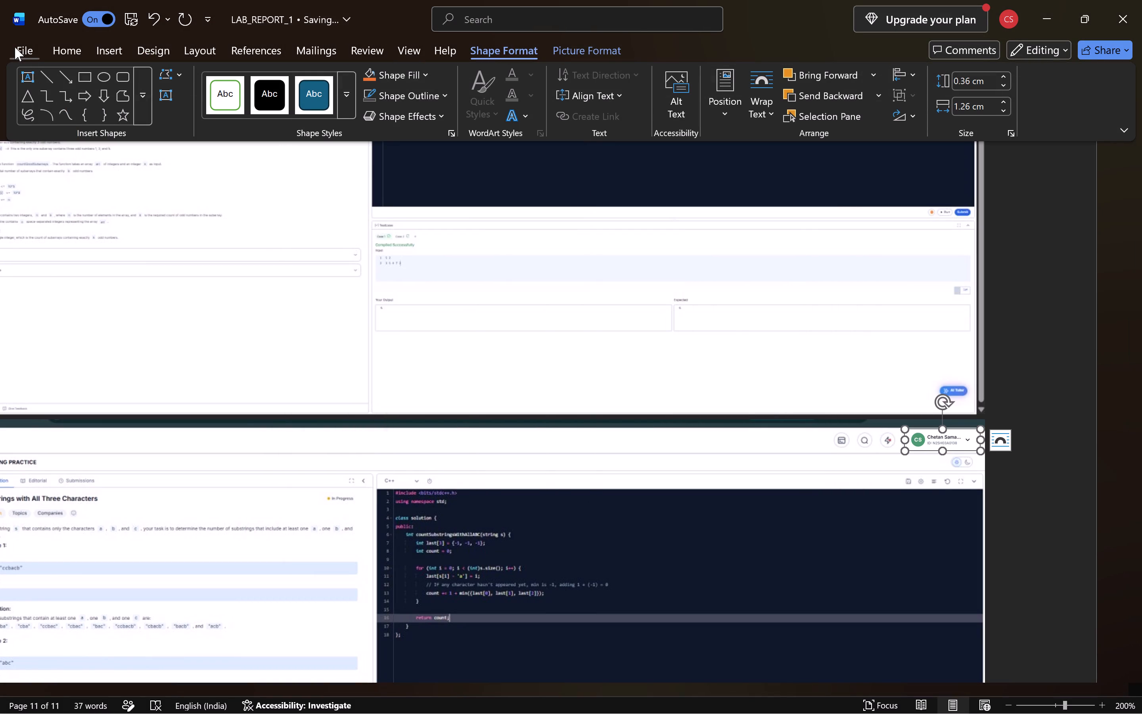
# Export the report as a PDF named LAB_REPORT_1 into Desktop > ASSESSMENT > C++ > SECOUND TERM - 2, replacing the existing PDF.
pyautogui.click(15, 47)
pyautogui.click(66, 321)
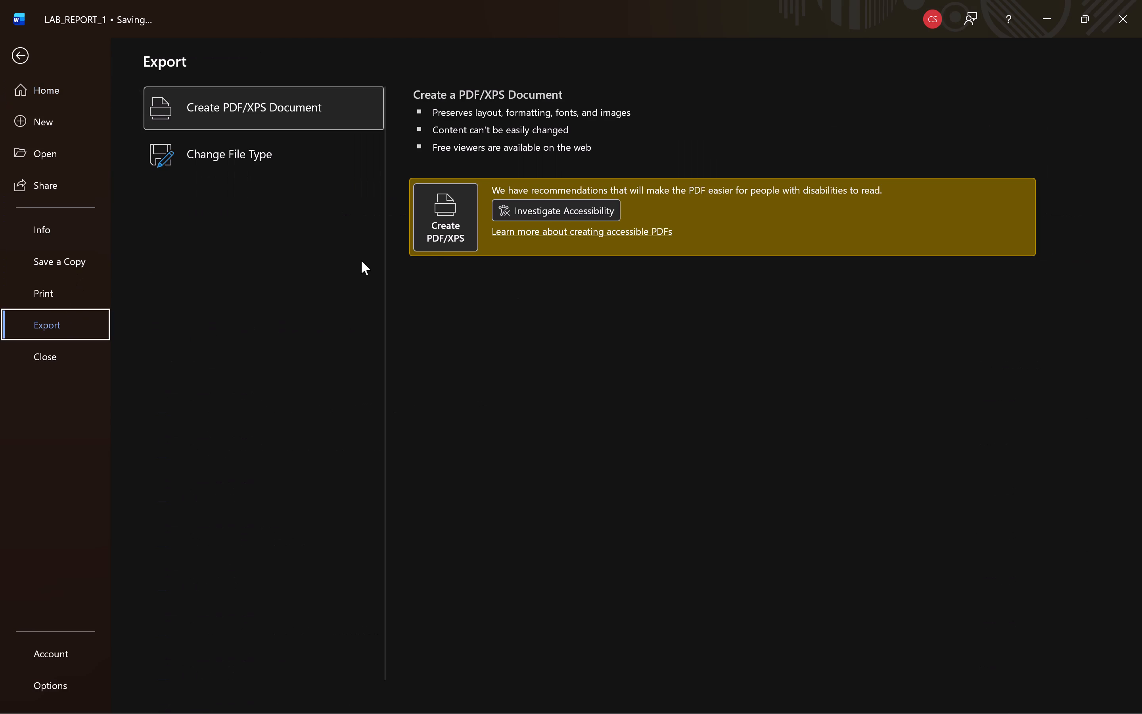
pyautogui.click(441, 230)
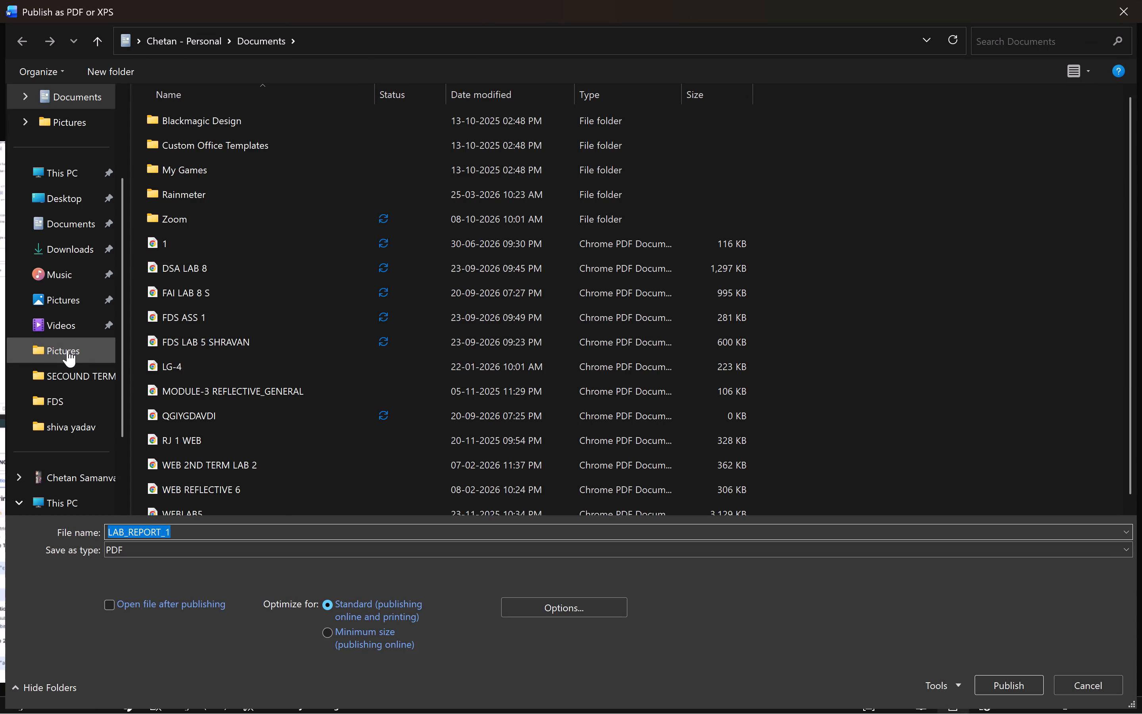
pyautogui.click(70, 427)
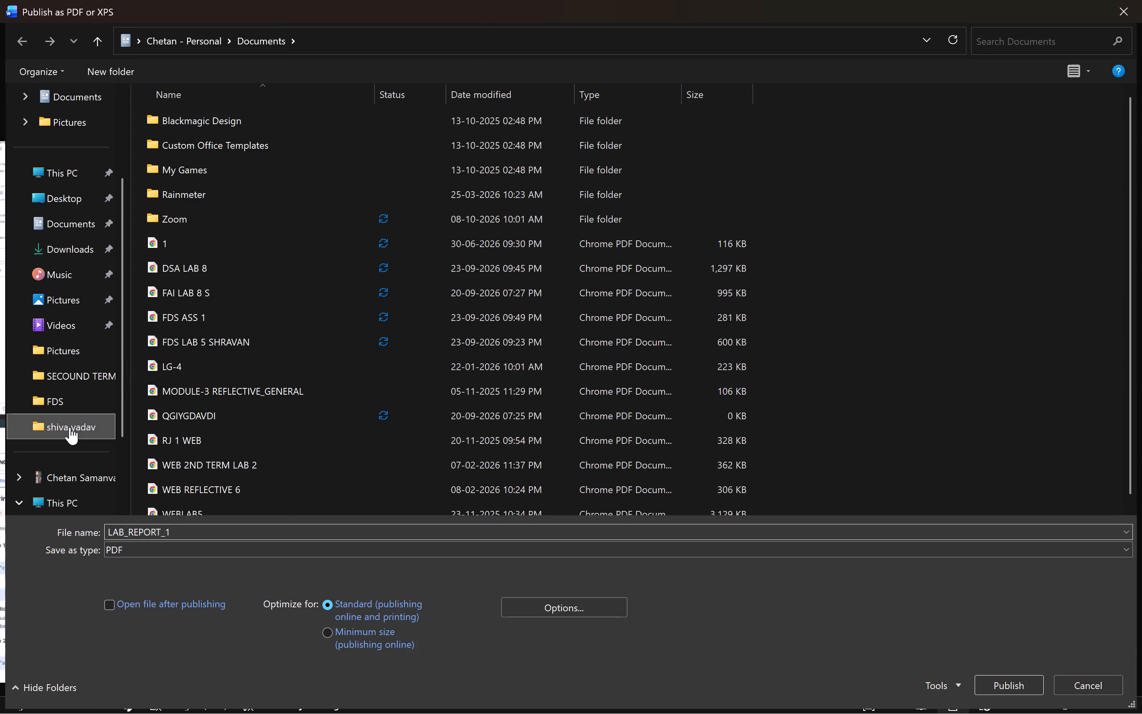
pyautogui.click(65, 179)
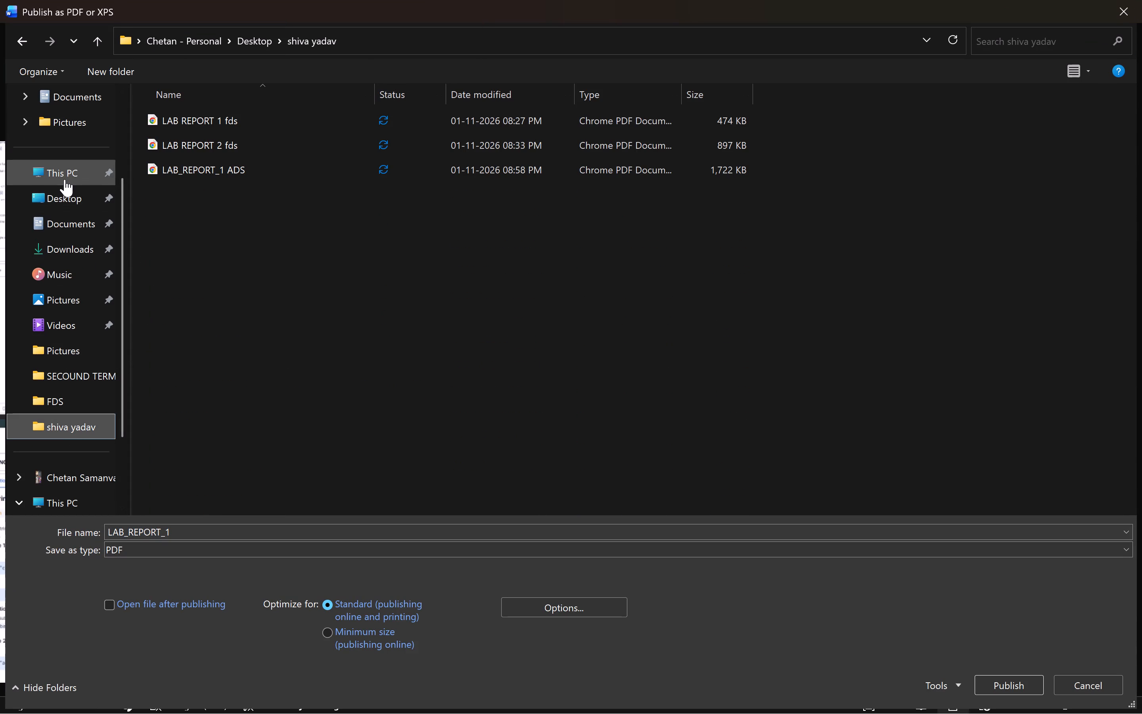
pyautogui.click(56, 243)
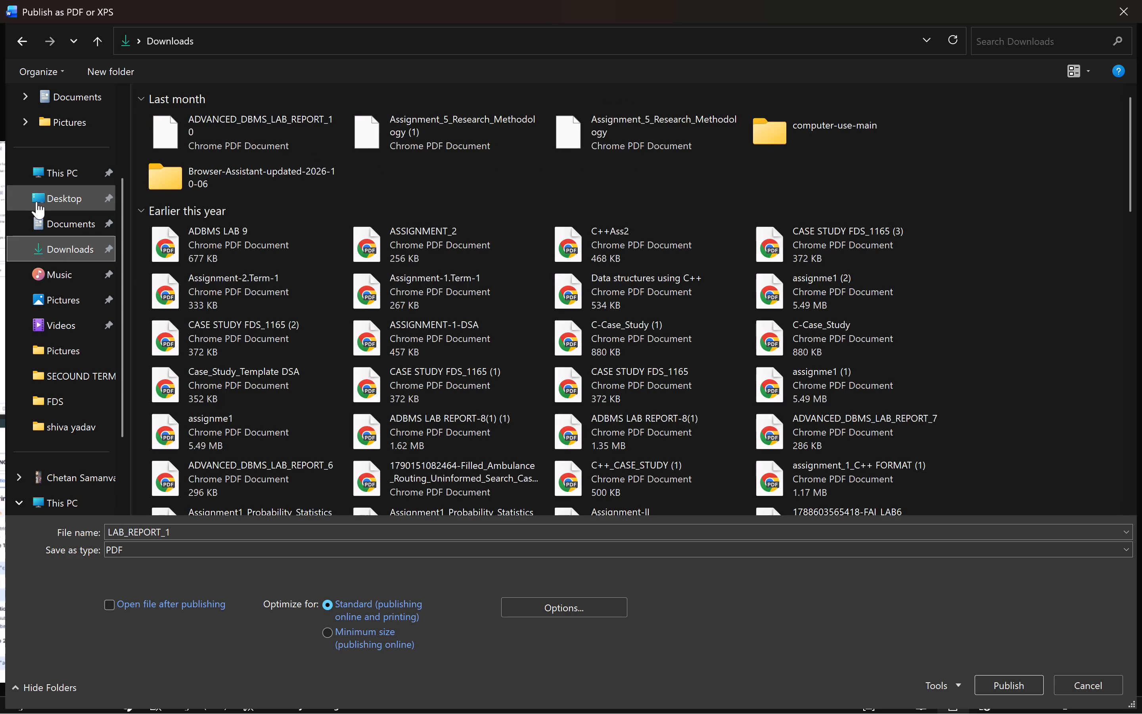
pyautogui.doubleClick(36, 202)
pyautogui.doubleClick(255, 109)
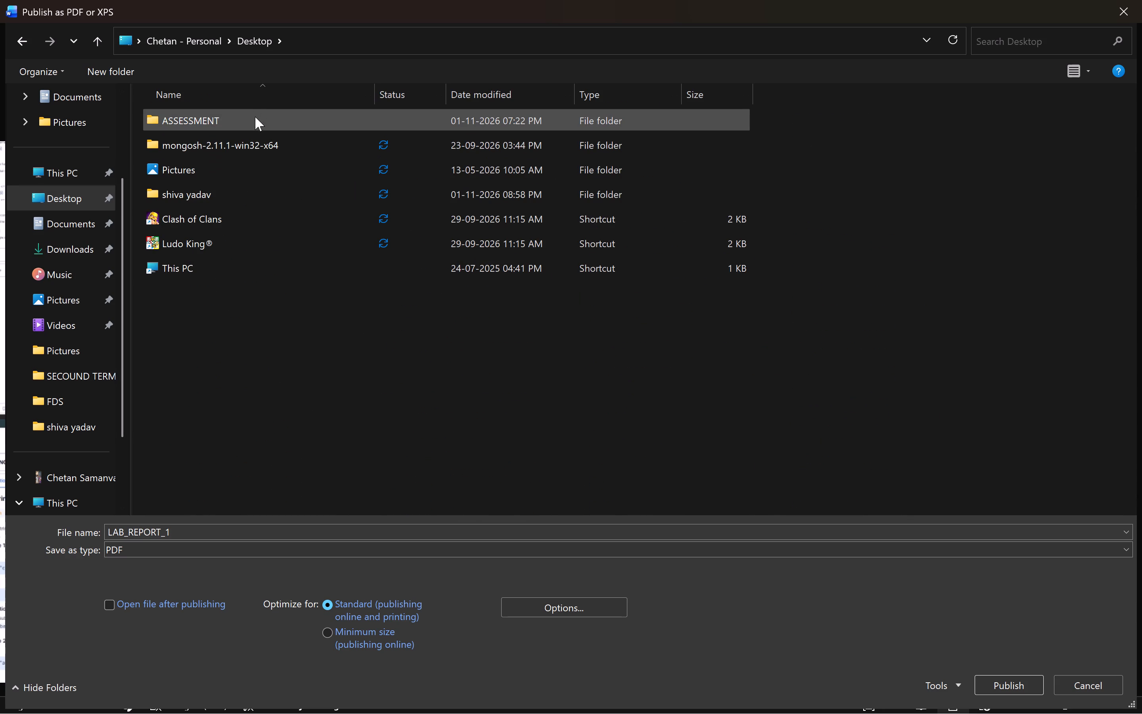
pyautogui.doubleClick(255, 117)
pyautogui.doubleClick(250, 171)
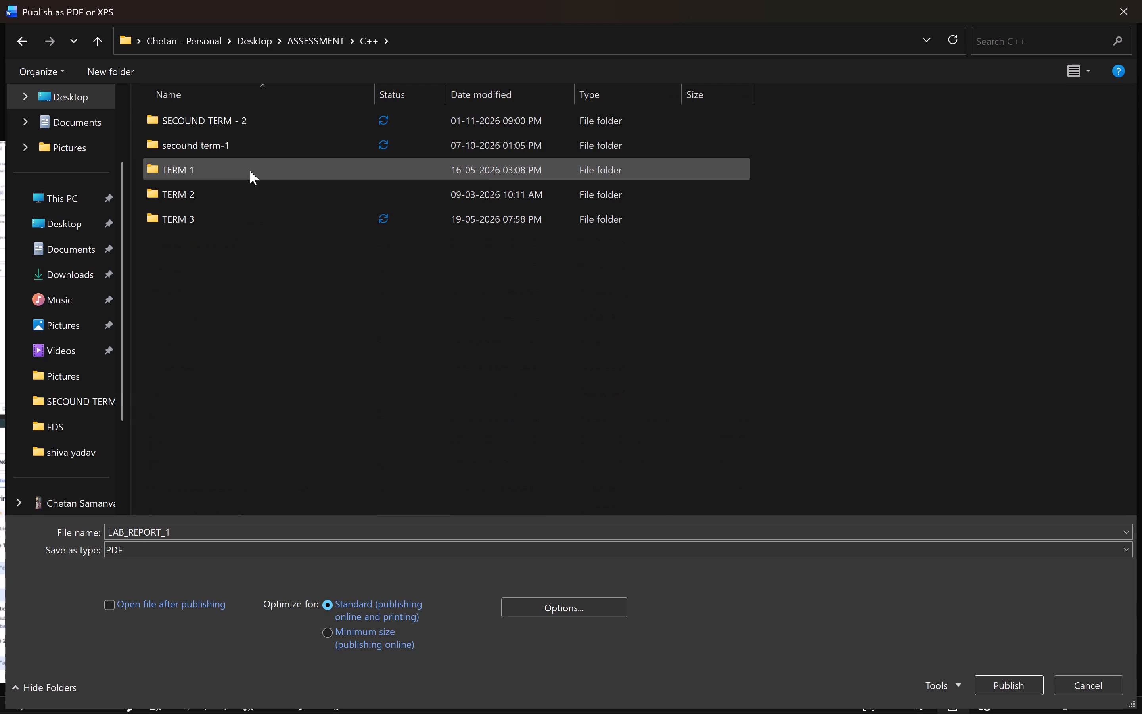
pyautogui.doubleClick(199, 113)
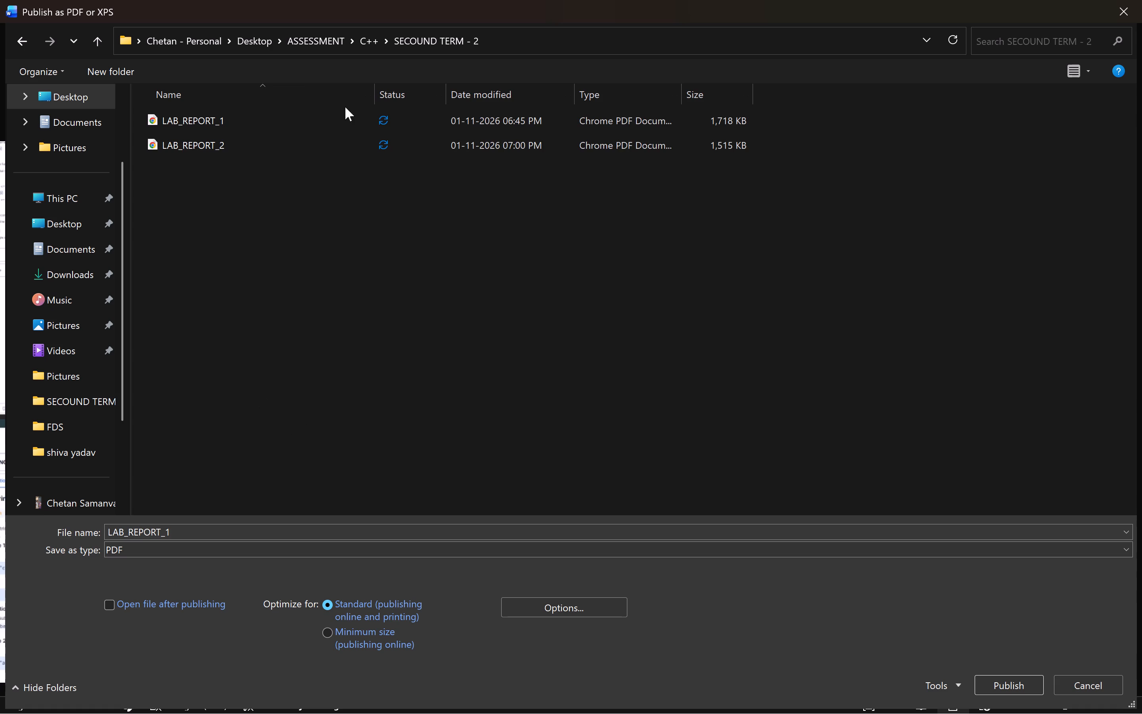
pyautogui.click(1000, 683)
pyautogui.click(598, 365)
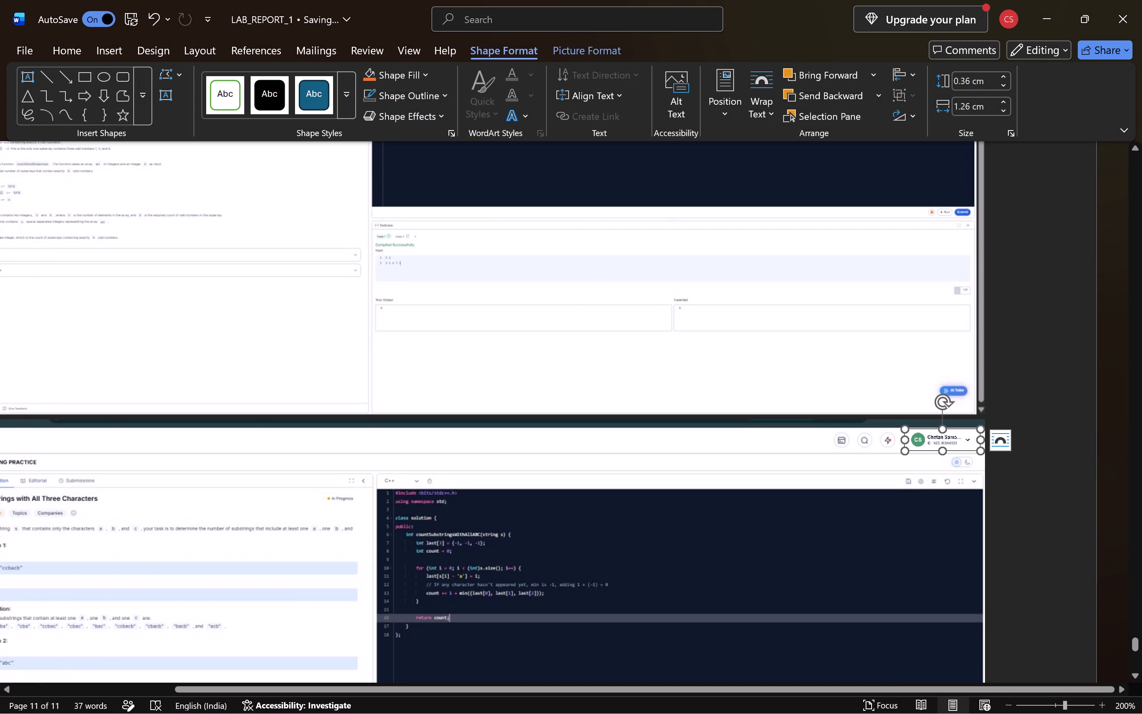
# Deselect the badge shape, and in File Explorer close the other student's folder window and a SECOUND TERM - 2 window.
pyautogui.click(669, 373)
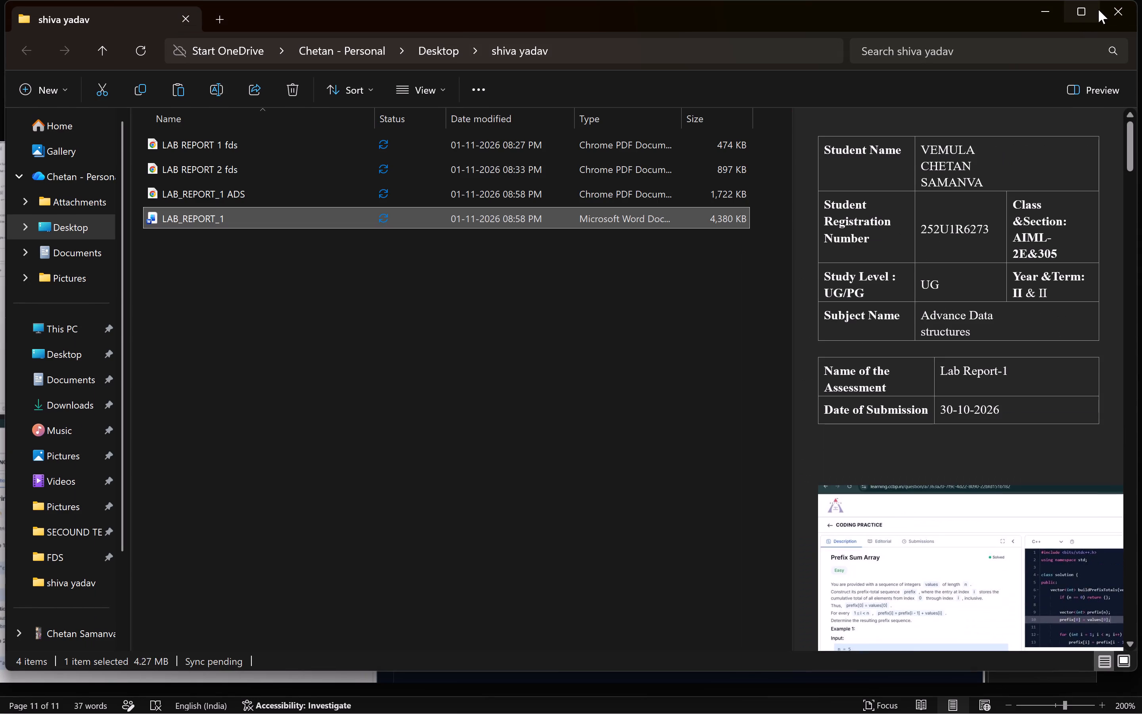
pyautogui.click(1117, 10)
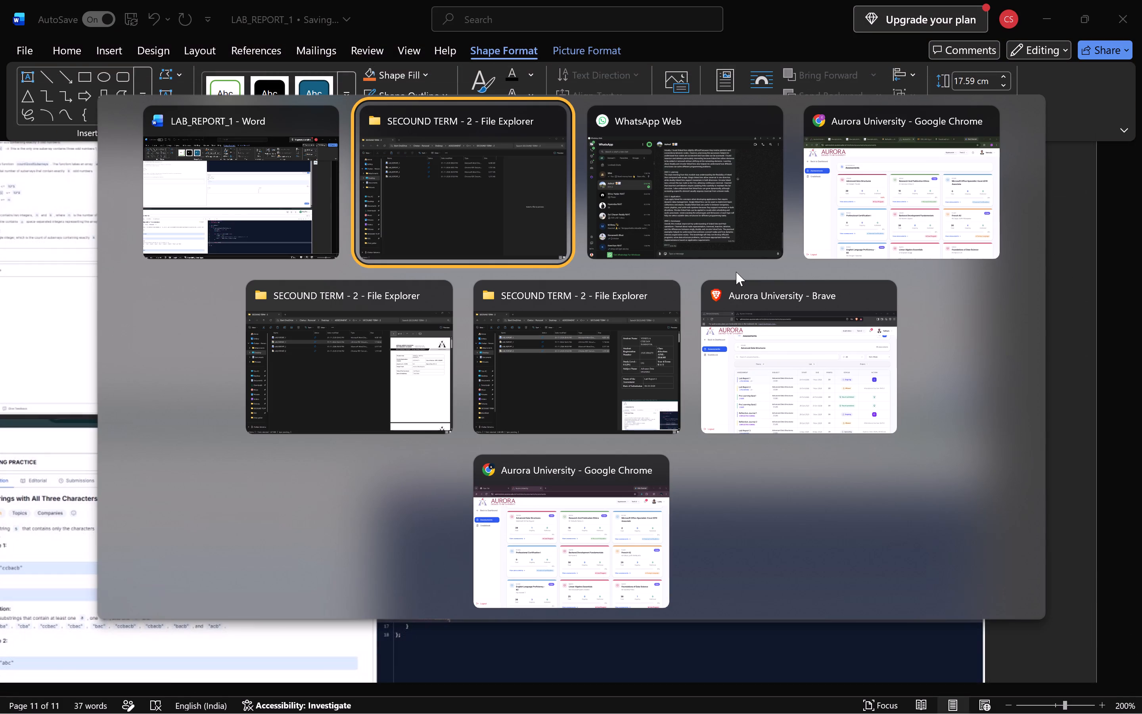
pyautogui.click(1121, 13)
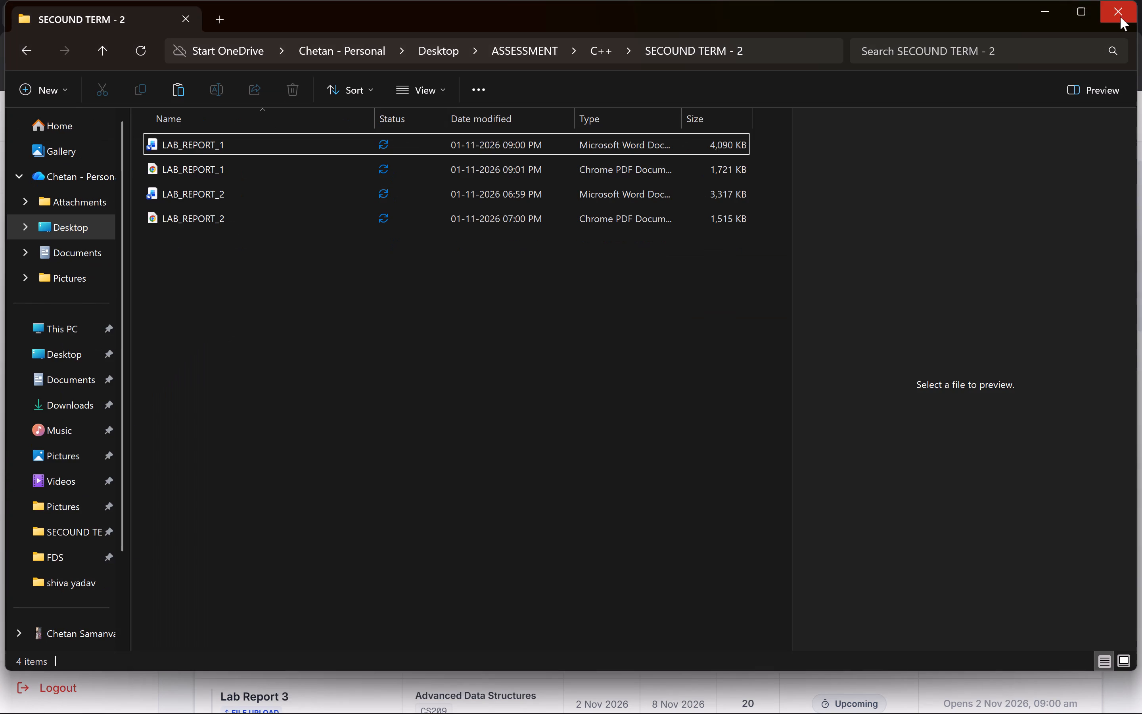
# Close both open SECOUND TERM - 2 File Explorer windows.
pyautogui.click(1110, 16)
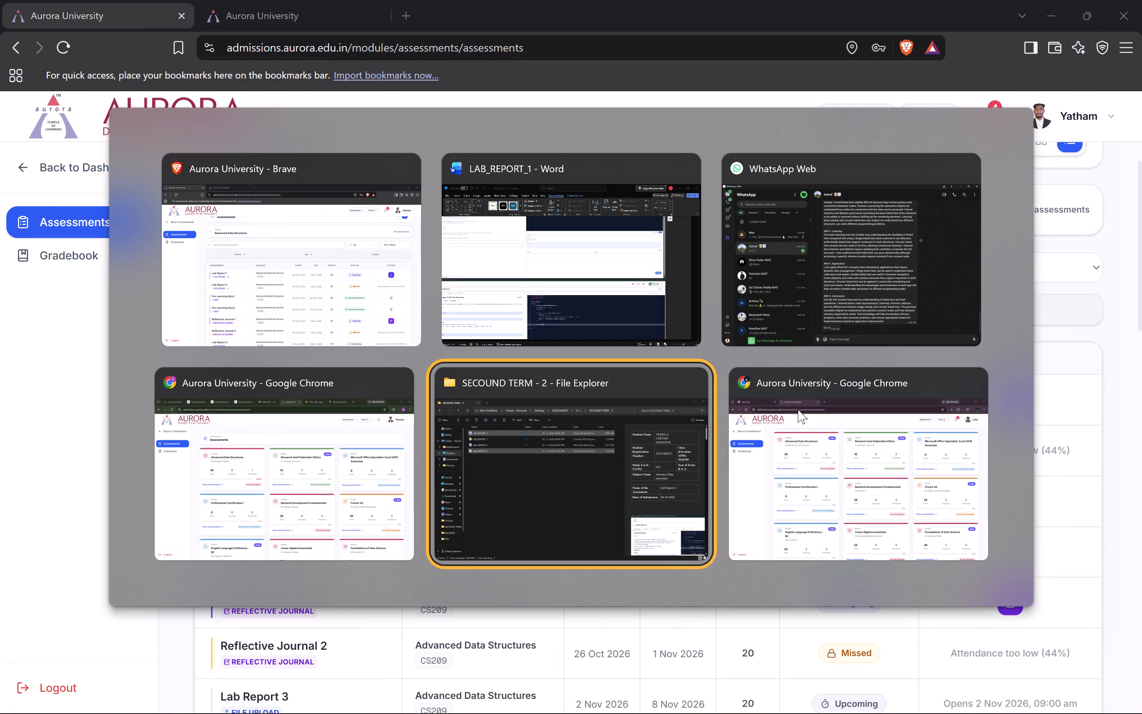
pyautogui.click(1123, 14)
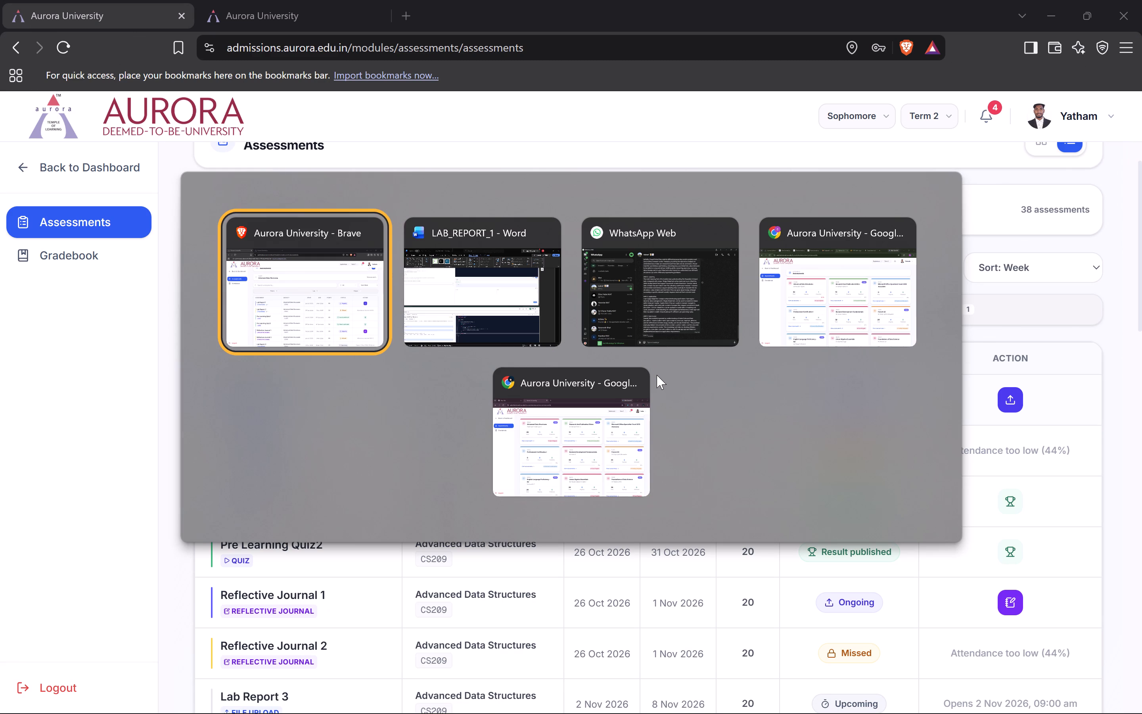
# Look over the coding screenshots and profile badges in LAB_REPORT_1 in Word, and close the document.
pyautogui.hscroll(-3, 657, 375)
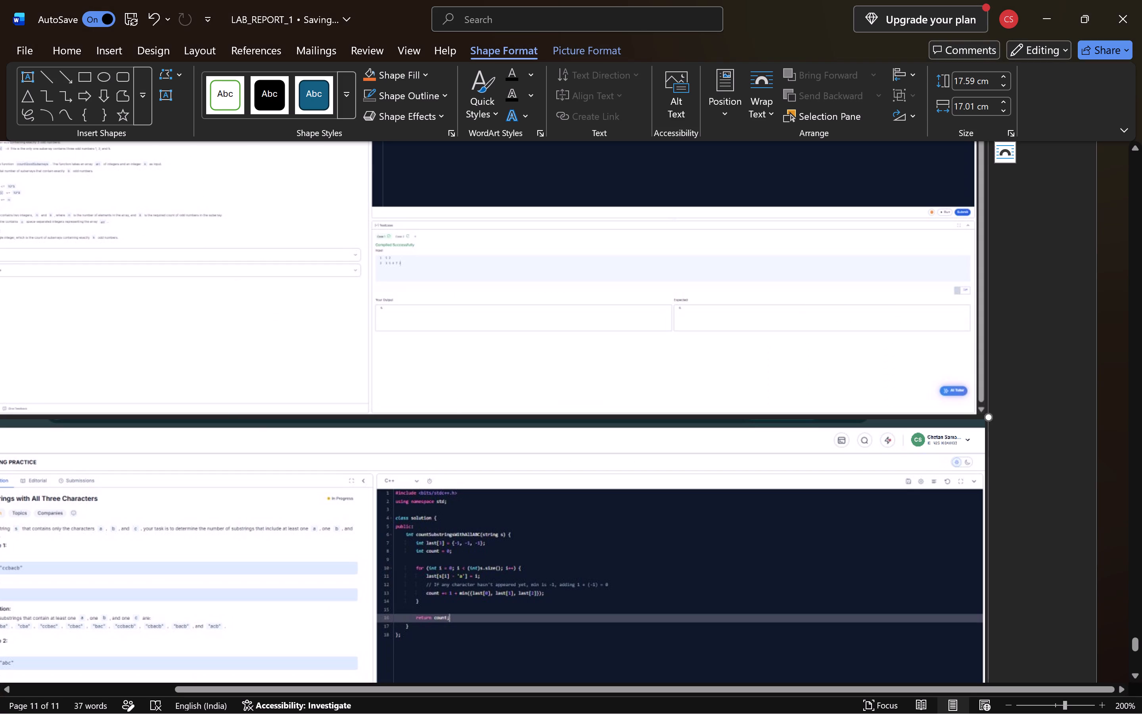
pyautogui.scroll(2, 561, 390)
pyautogui.keyDown('ctrl'); pyautogui.scroll(-4, 561, 390); pyautogui.keyUp('ctrl')
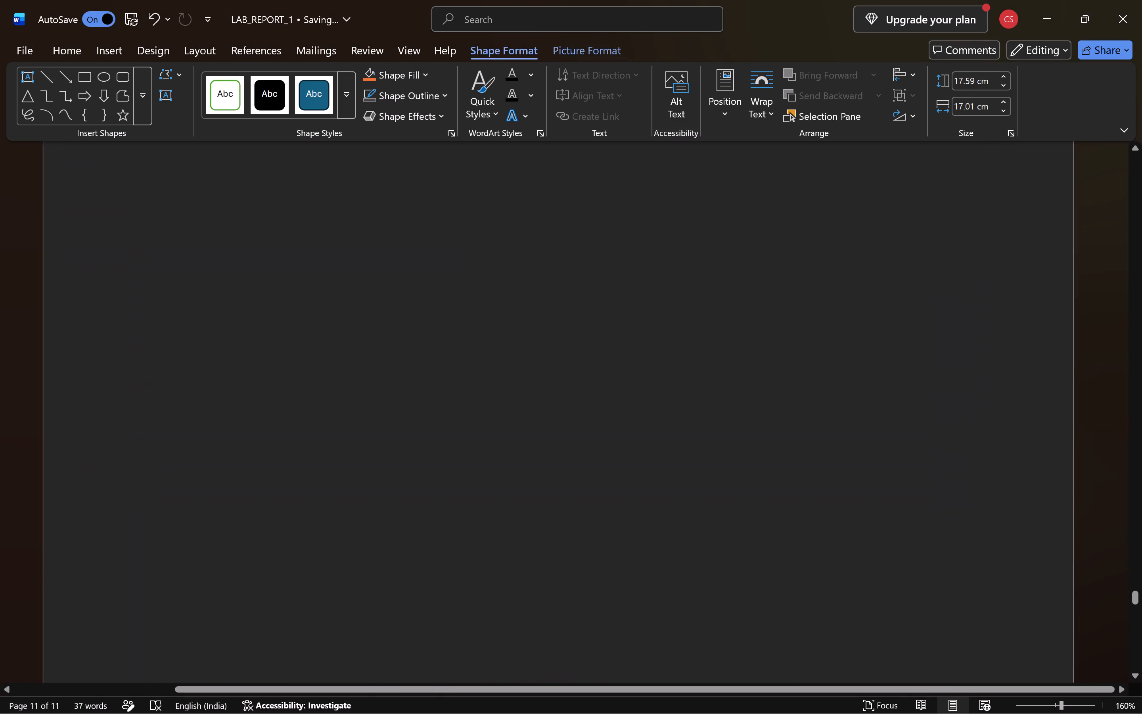
pyautogui.scroll(3, 561, 390)
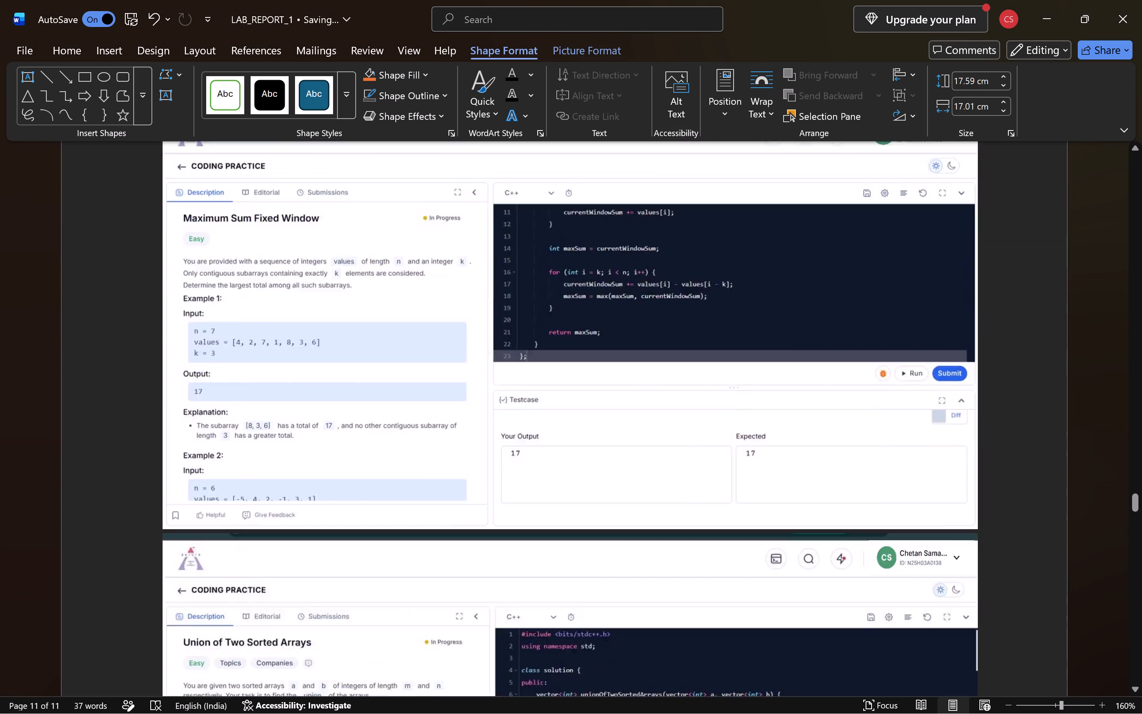
pyautogui.scroll(2, 561, 390)
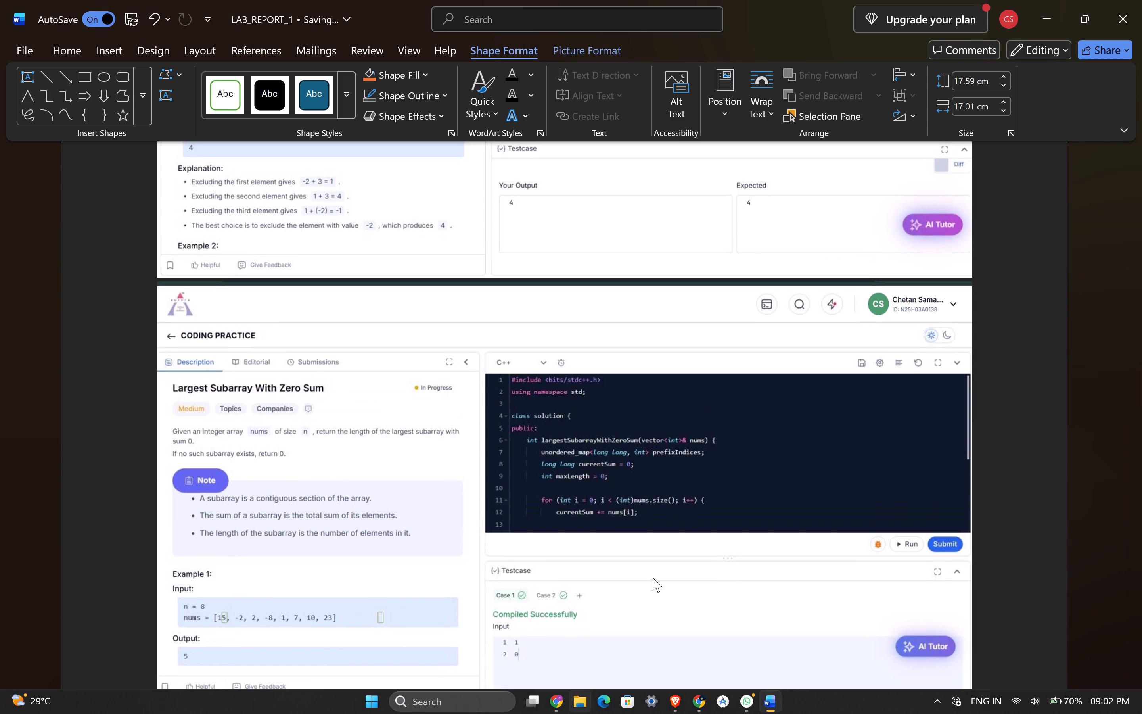
pyautogui.click(1141, 0)
# Look through the Advanced Data Structures assessments list on the Aurora University portal in Brave.
pyautogui.scroll(1, 592, 337)
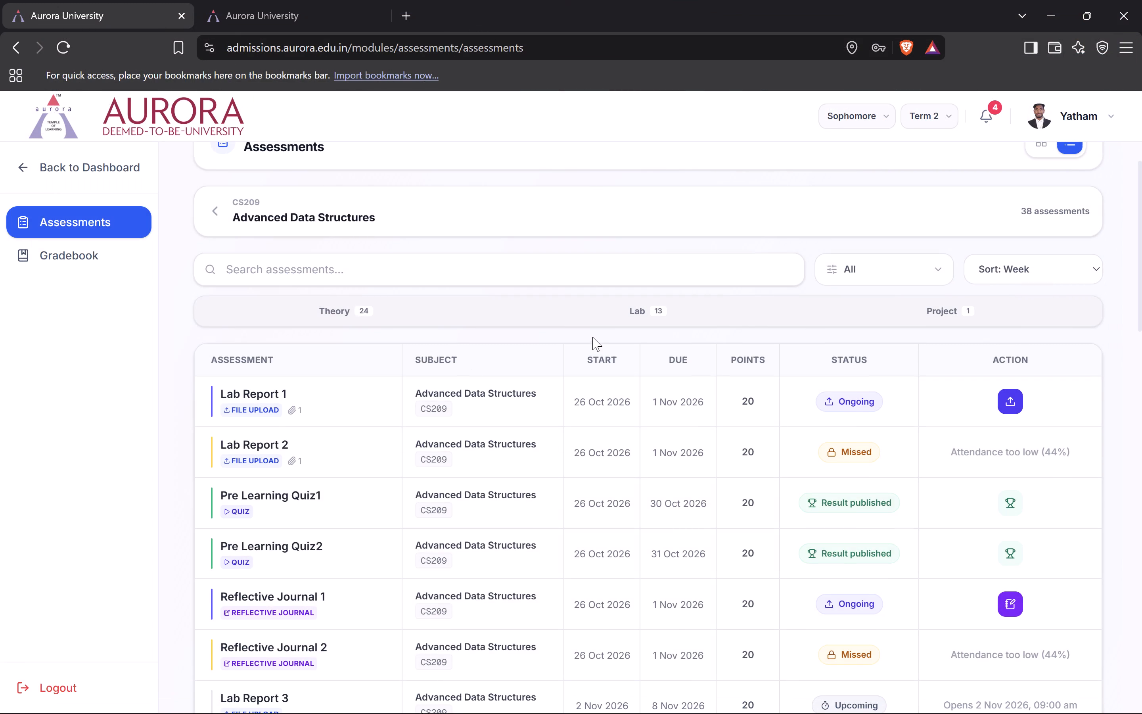
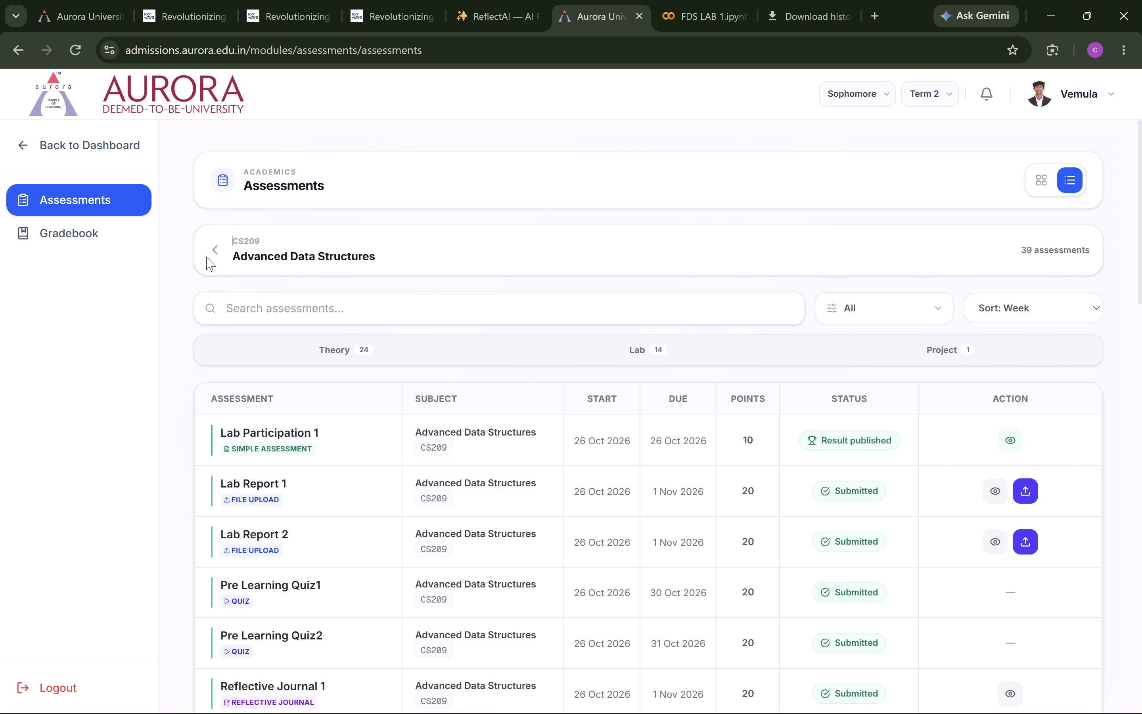
# In Chrome, return from Advanced Data Structures to the assessments course overview and look through the course cards.
pyautogui.click(216, 247)
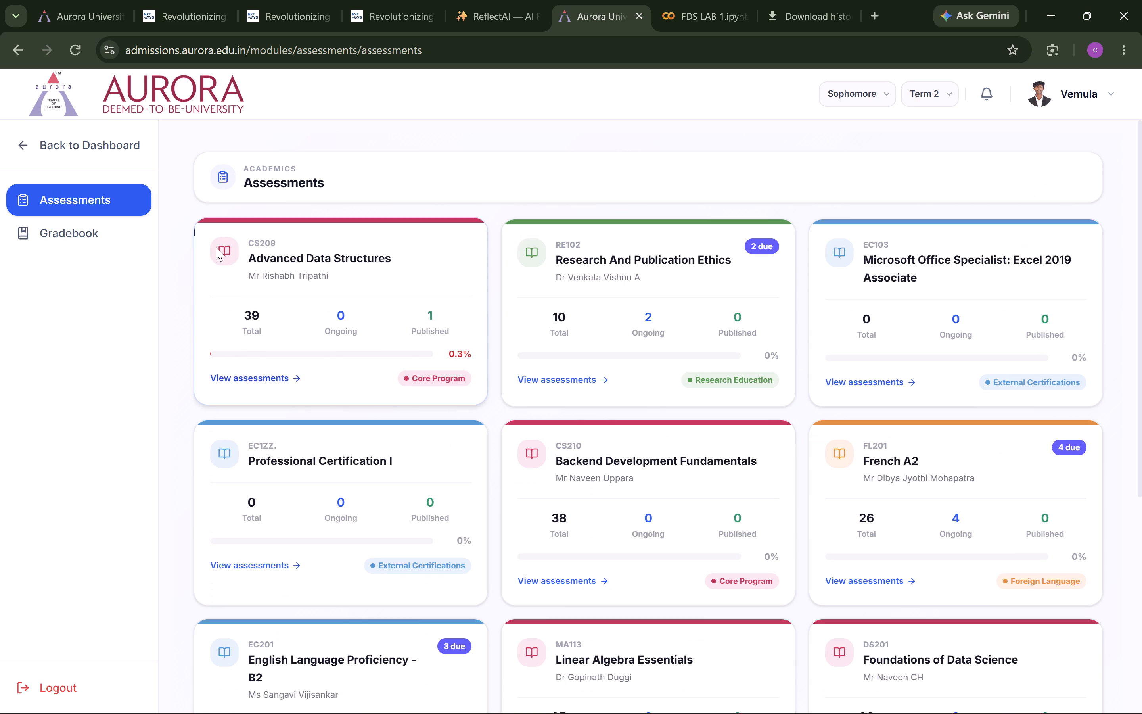
pyautogui.scroll(-1, 216, 247)
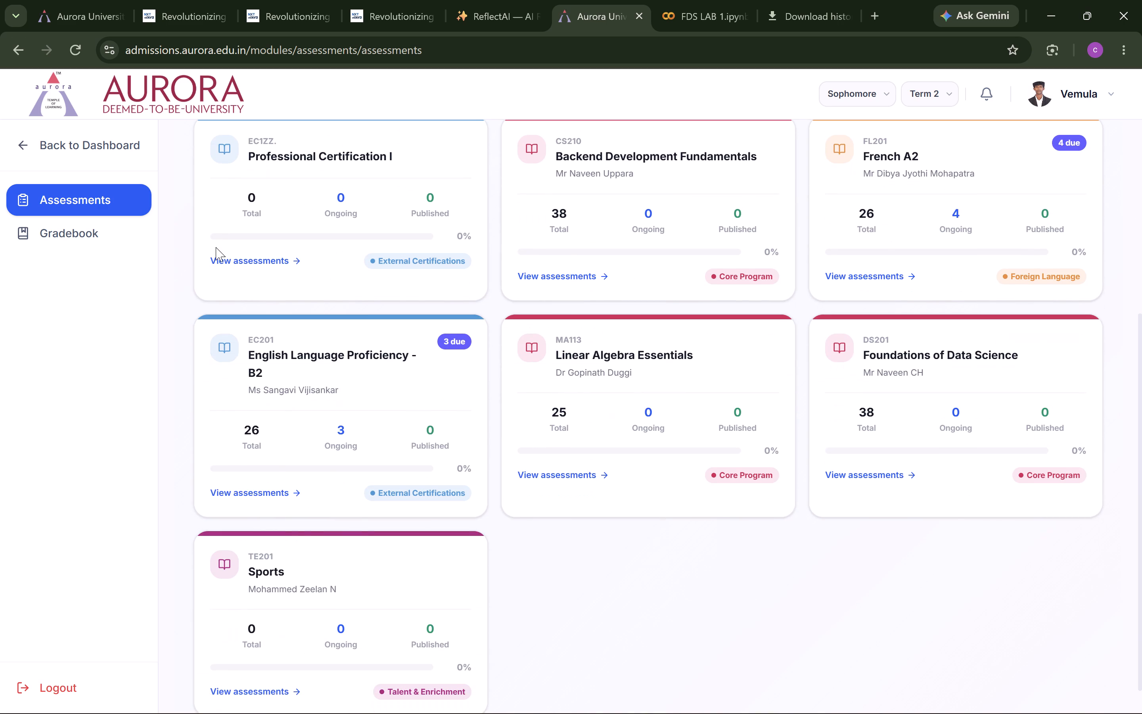
pyautogui.scroll(-1, 216, 247)
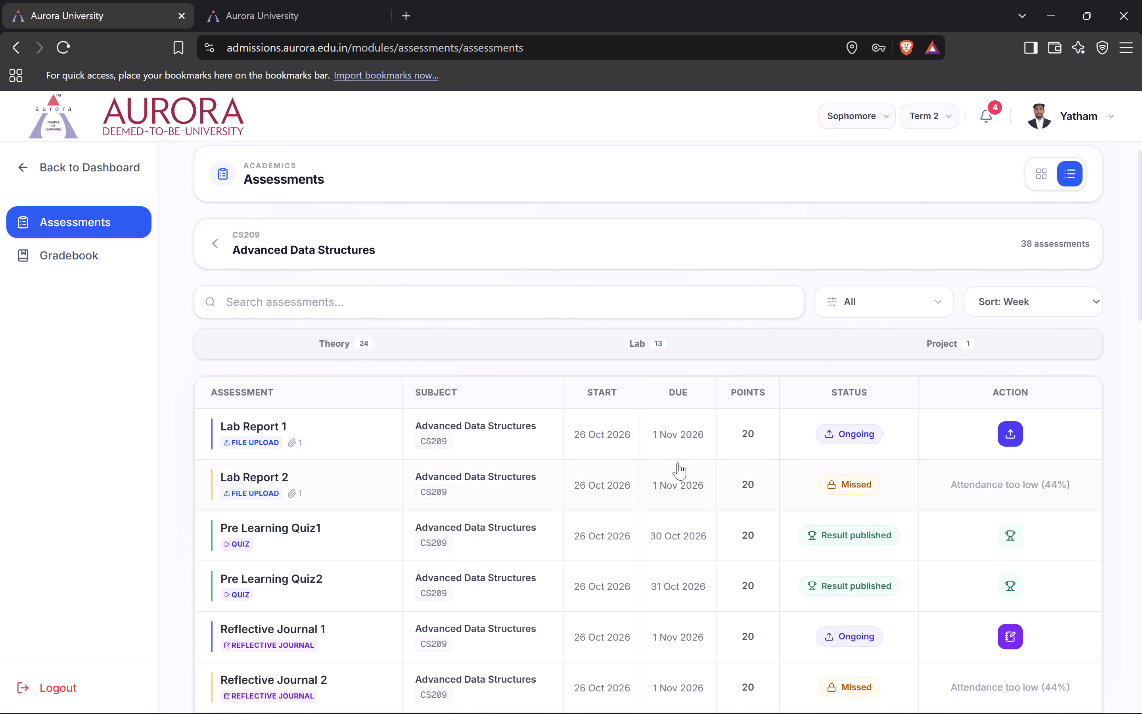
pyautogui.scroll(2, 678, 463)
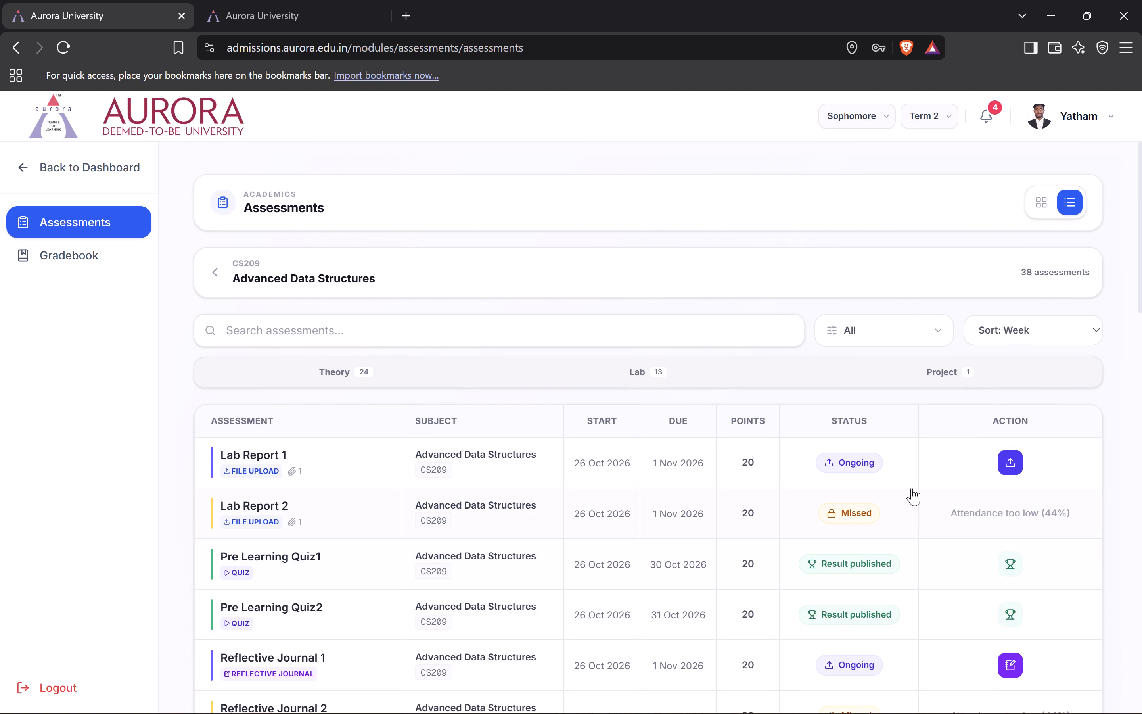
pyautogui.click(1010, 463)
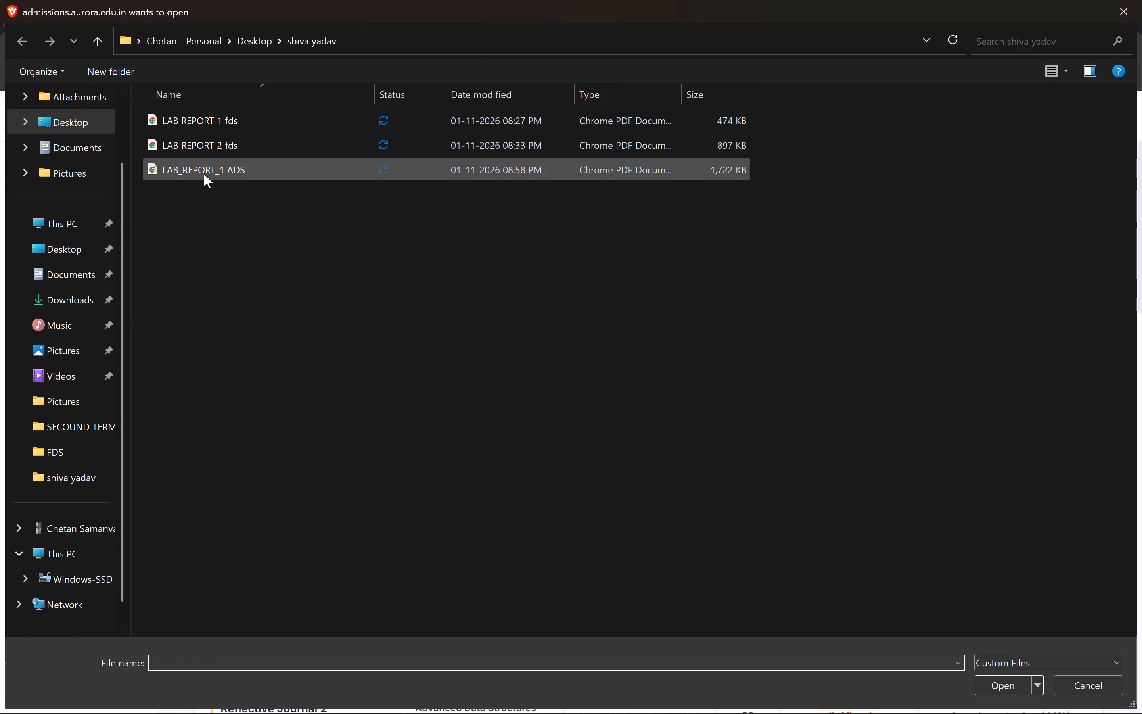
pyautogui.click(204, 174)
pyautogui.press('Return')
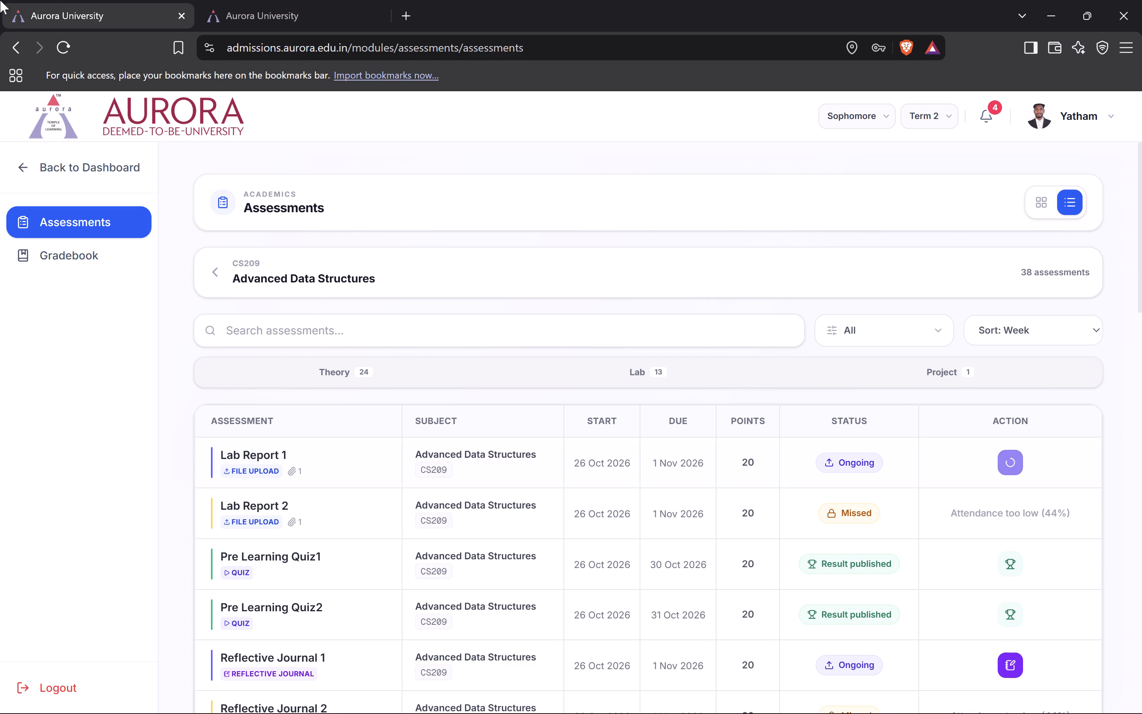
# Open the portal's notifications and look over the list.
pyautogui.click(995, 116)
pyautogui.scroll(-7, 924, 307)
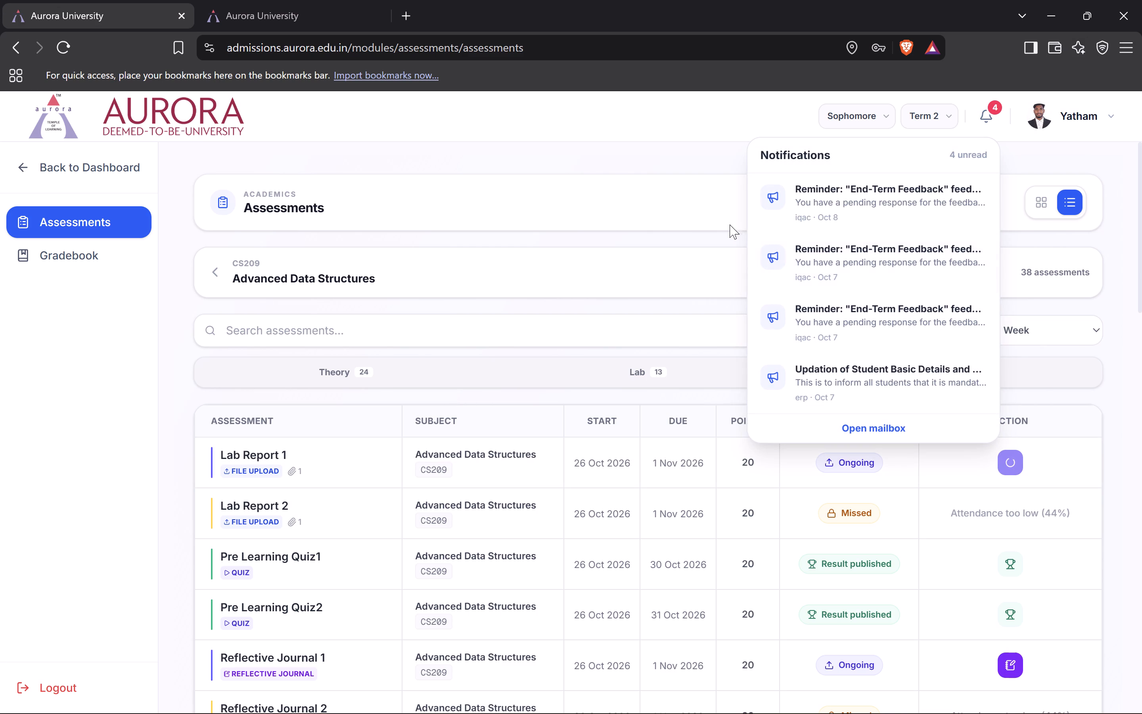
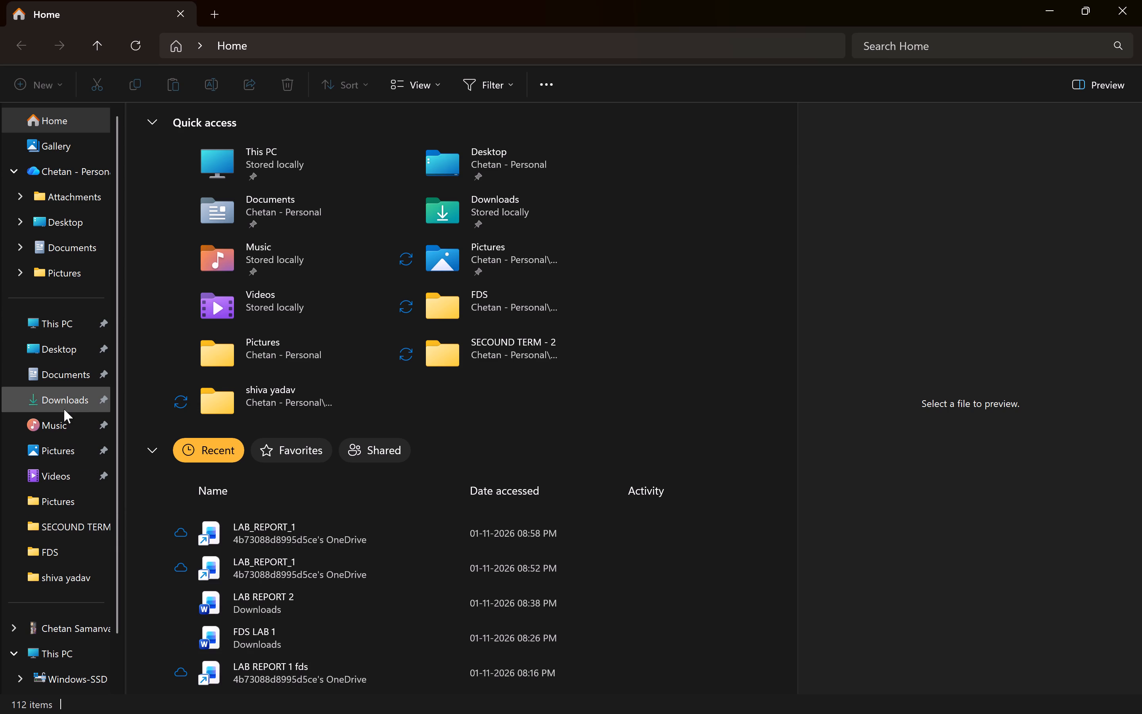
# Browse File Explorer from the Desktop folder to the Pictures folder in the personal OneDrive.
pyautogui.click(70, 340)
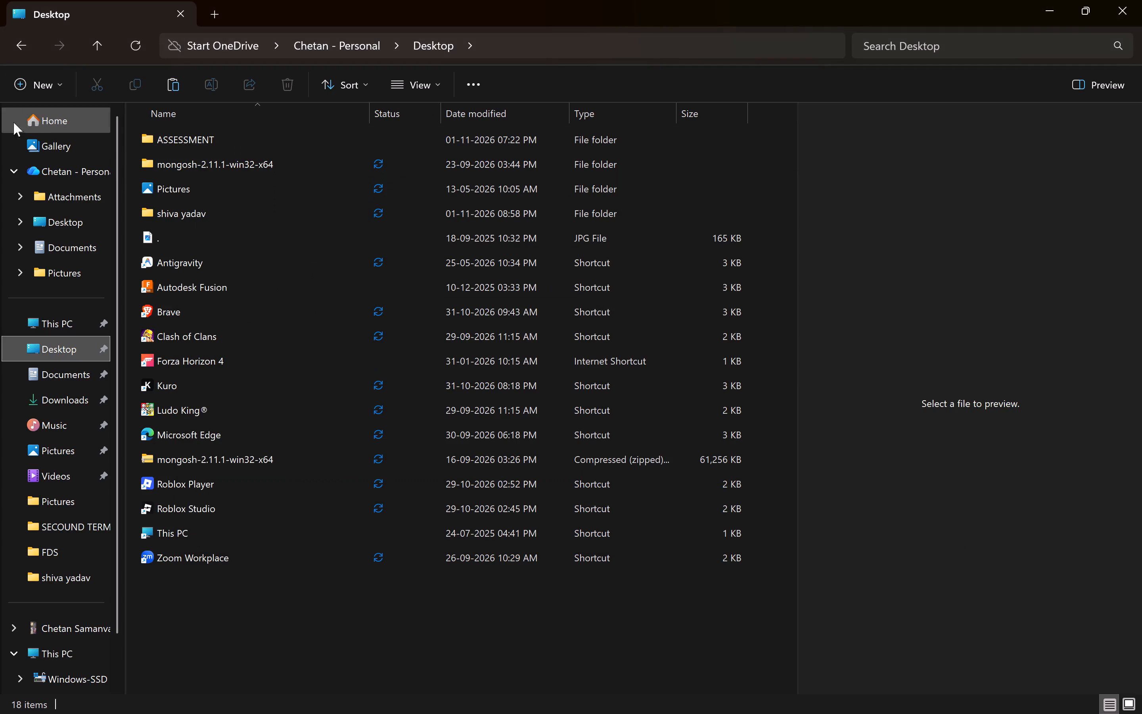
pyautogui.doubleClick(63, 261)
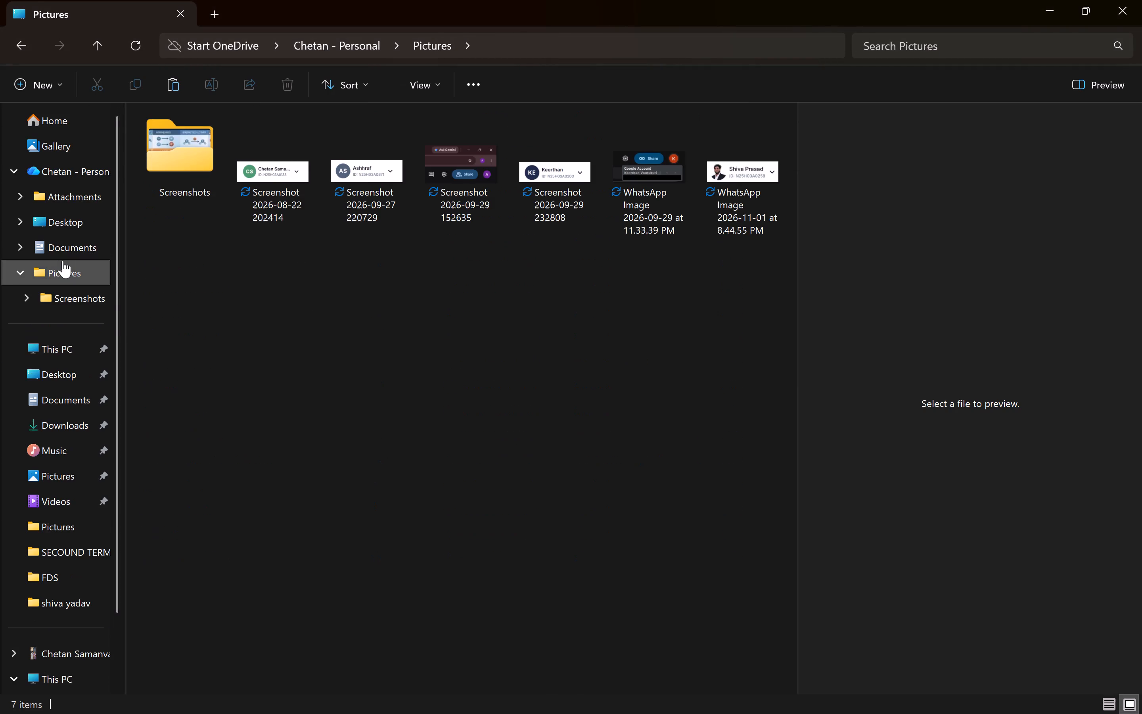
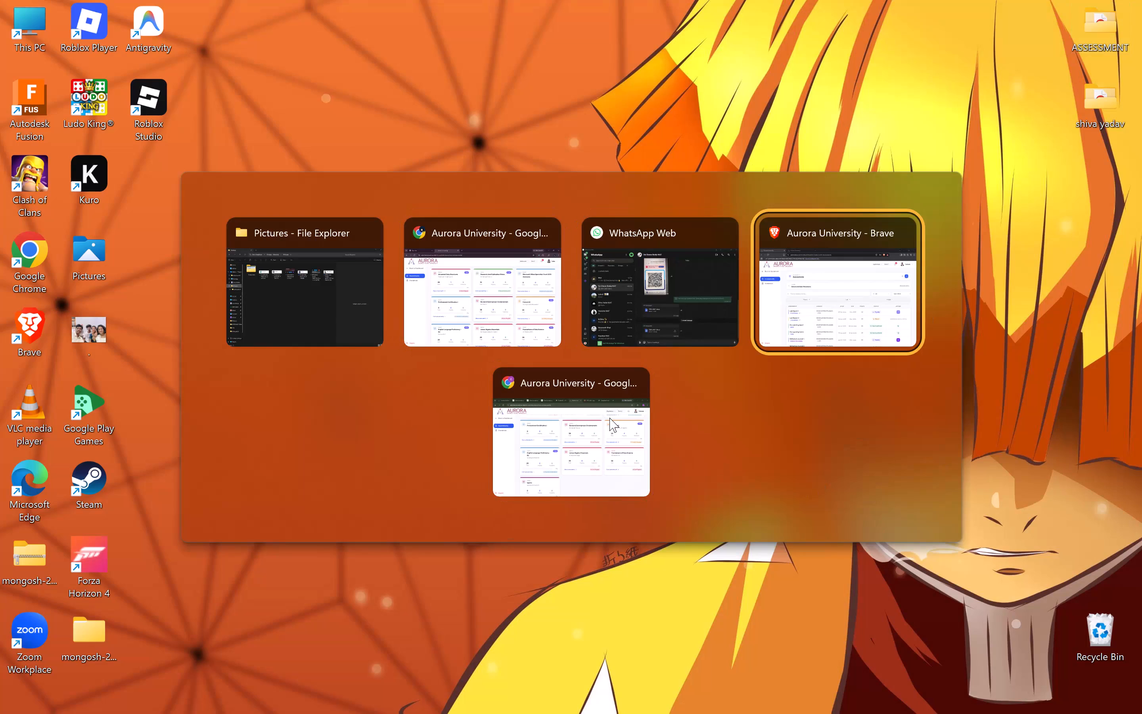
# Copy the Coding Practice question's learning.ccbp.in address from Chrome and open it in a new Brave tab.
pyautogui.hotkey('ctrl', 't')
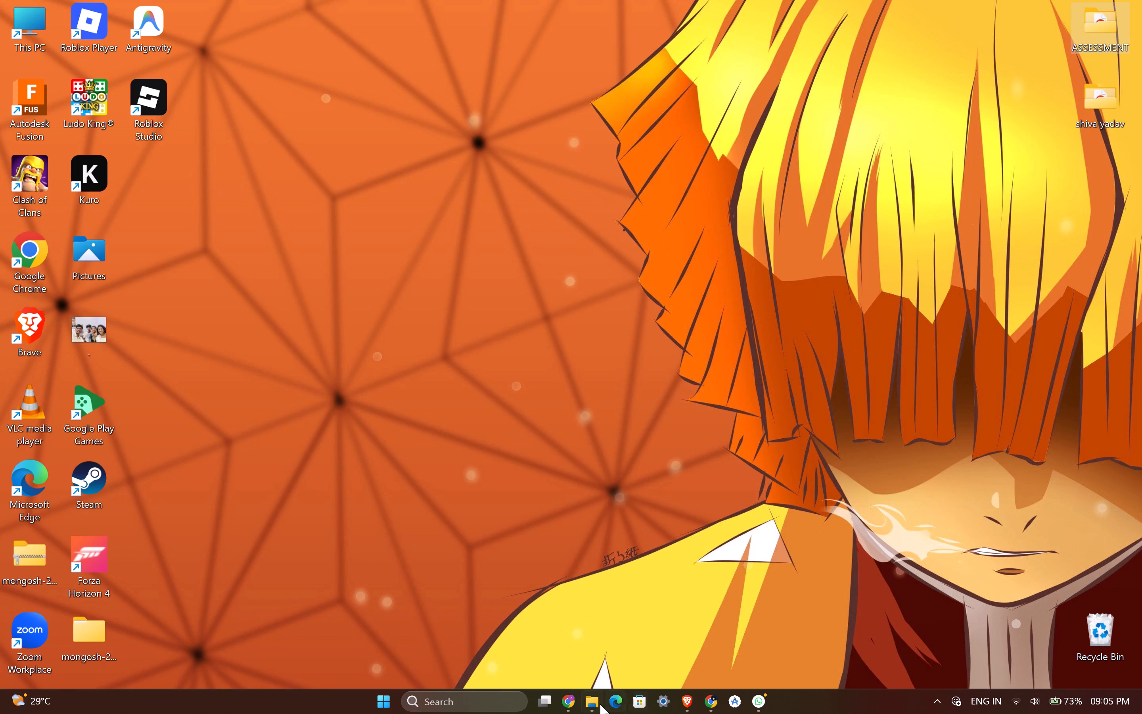
pyautogui.click(560, 607)
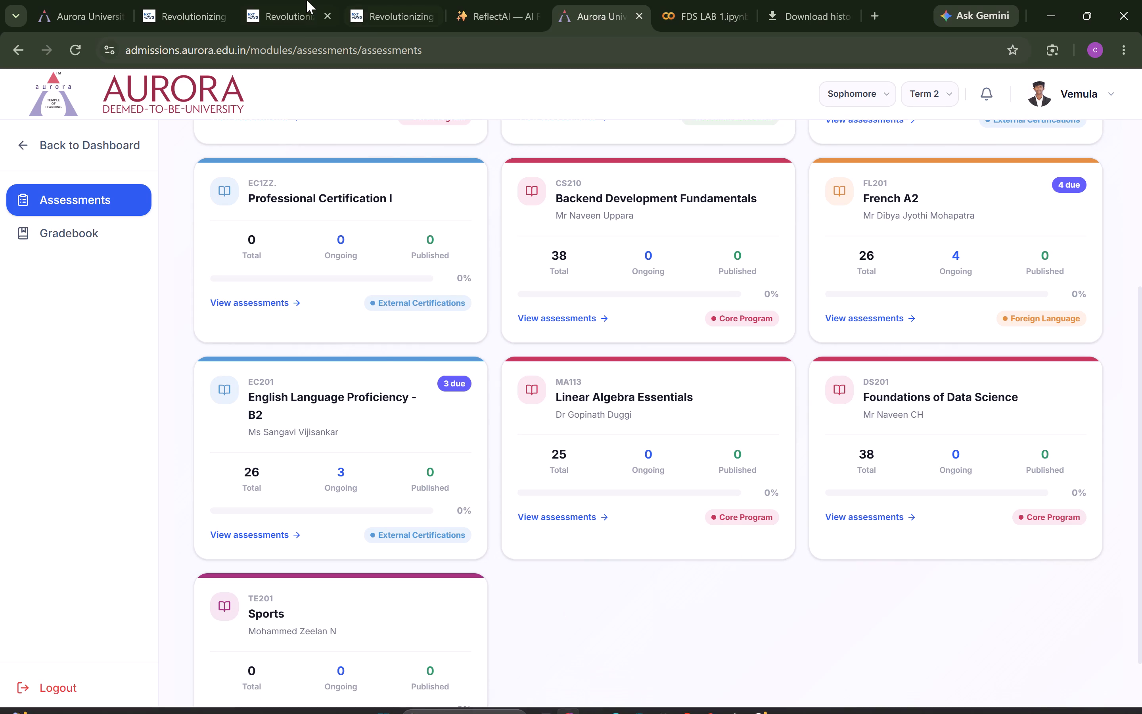
pyautogui.click(308, 4)
pyautogui.keyDown('ctrl'); pyautogui.click(308, 4); pyautogui.keyUp('ctrl')
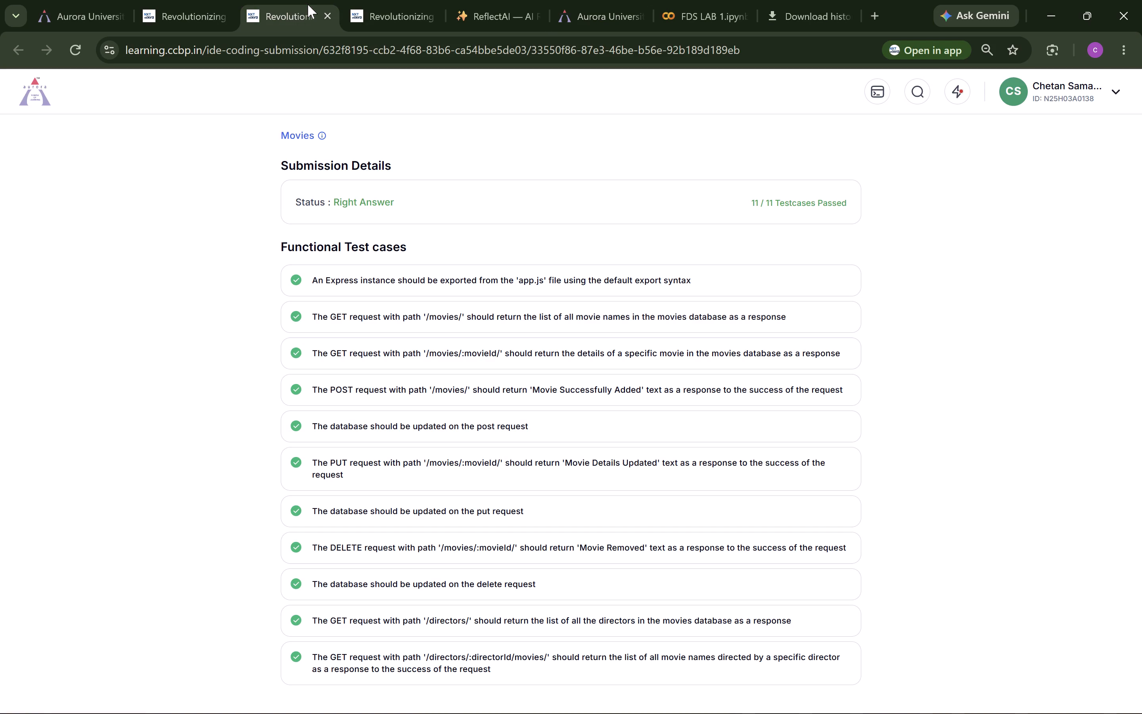
pyautogui.click(235, 0)
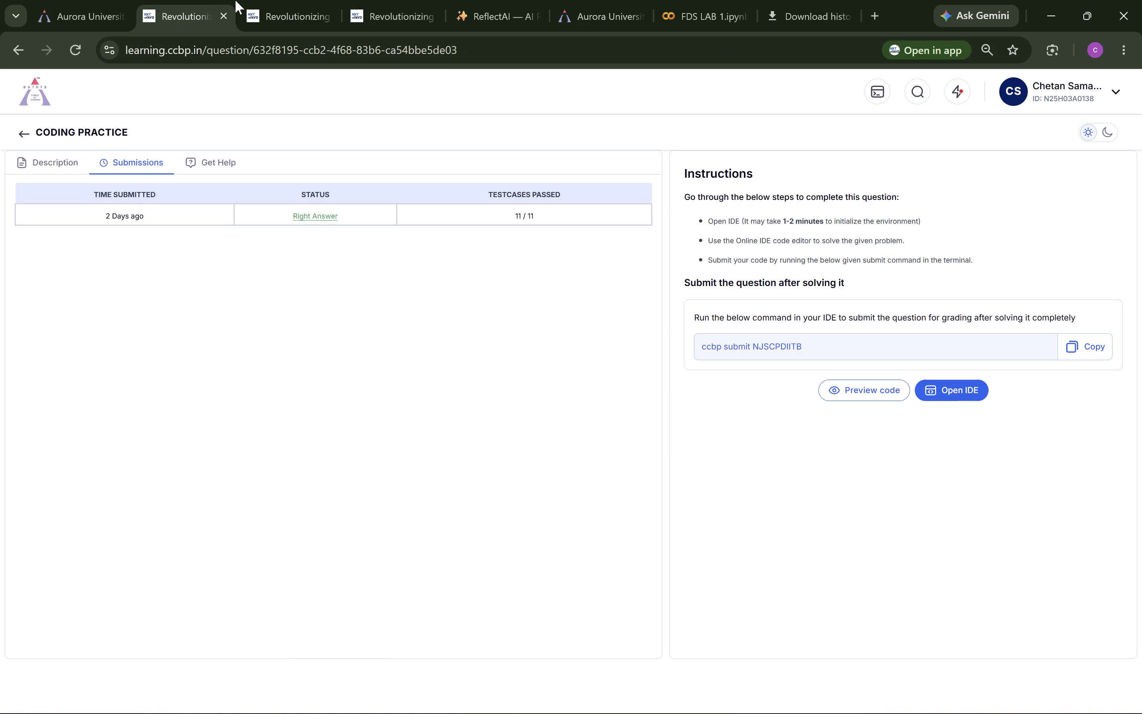
pyautogui.hotkey('ctrl', 'l')
pyautogui.hotkey('ctrl', 'c')
pyautogui.hotkey('ctrl', 'c')
pyautogui.hotkey('ctrl', 'x')
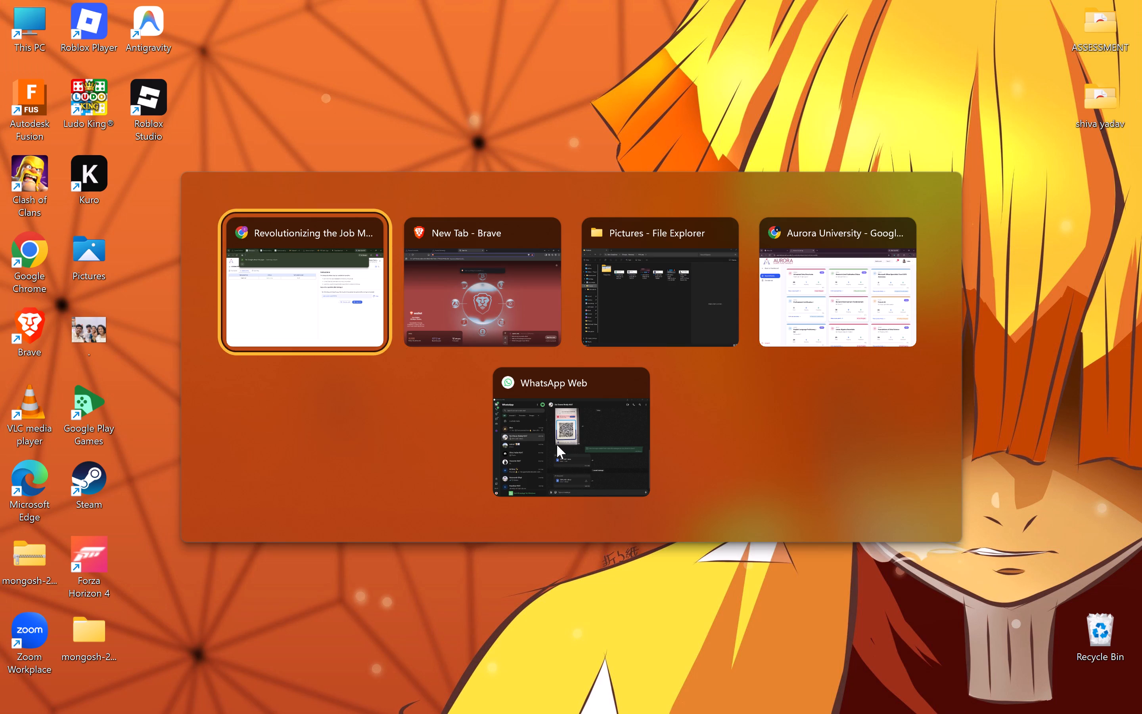
pyautogui.hotkey('ctrl', 'v')
pyautogui.press('Return')
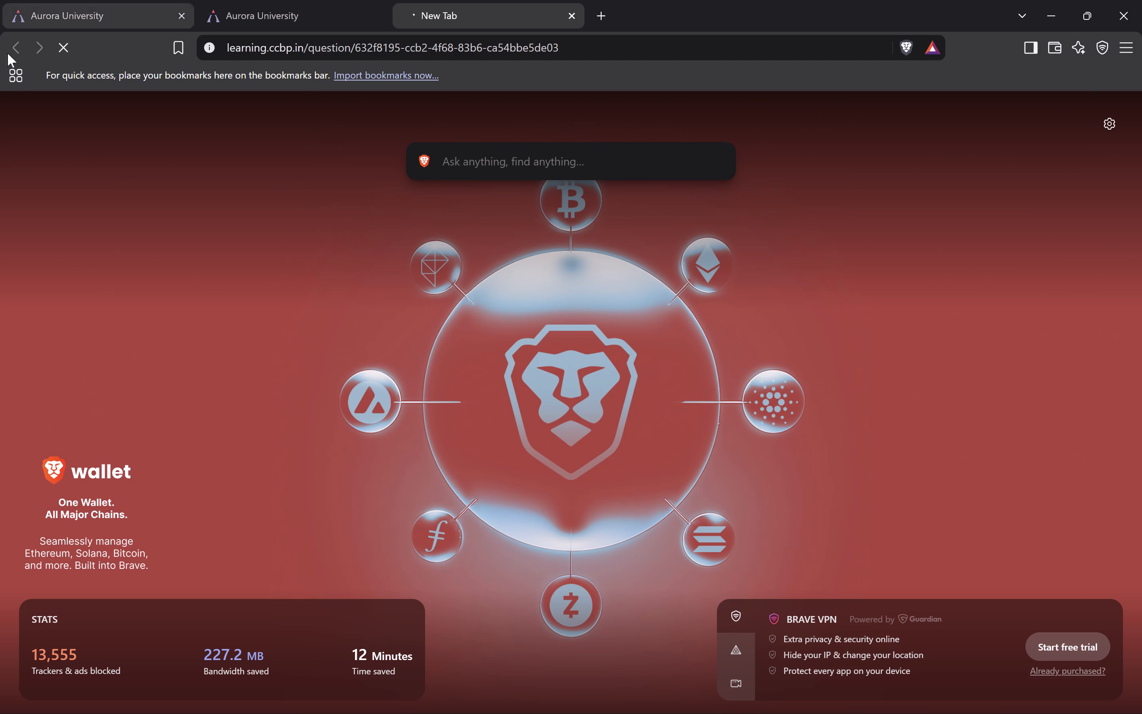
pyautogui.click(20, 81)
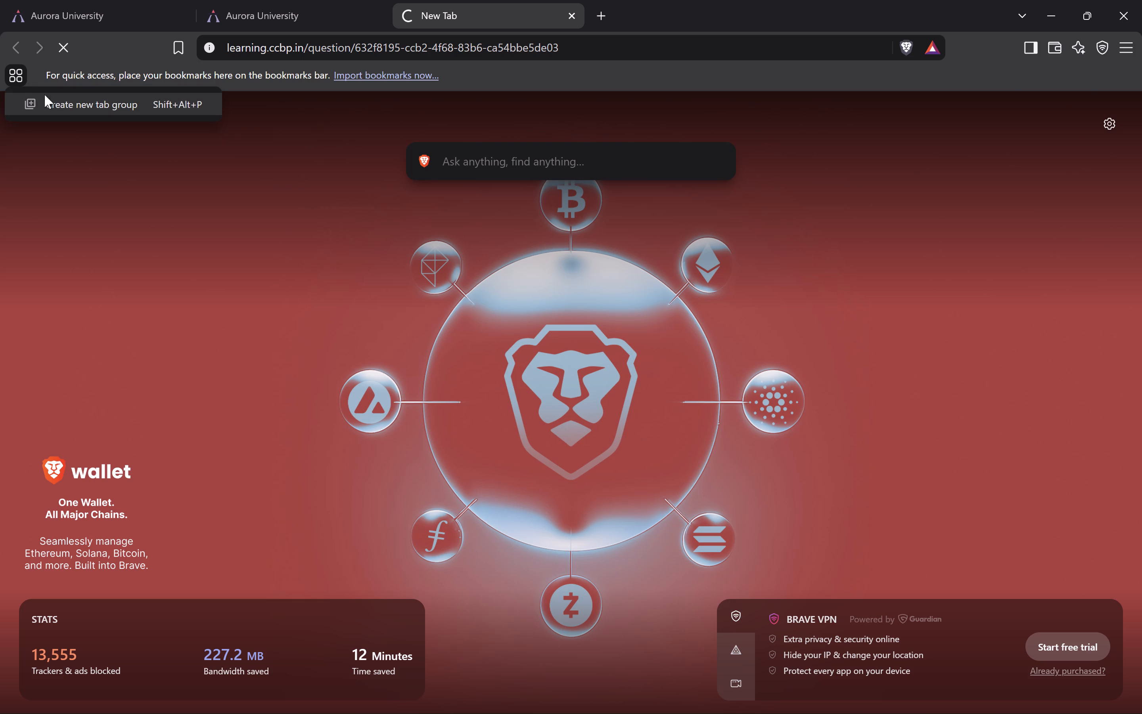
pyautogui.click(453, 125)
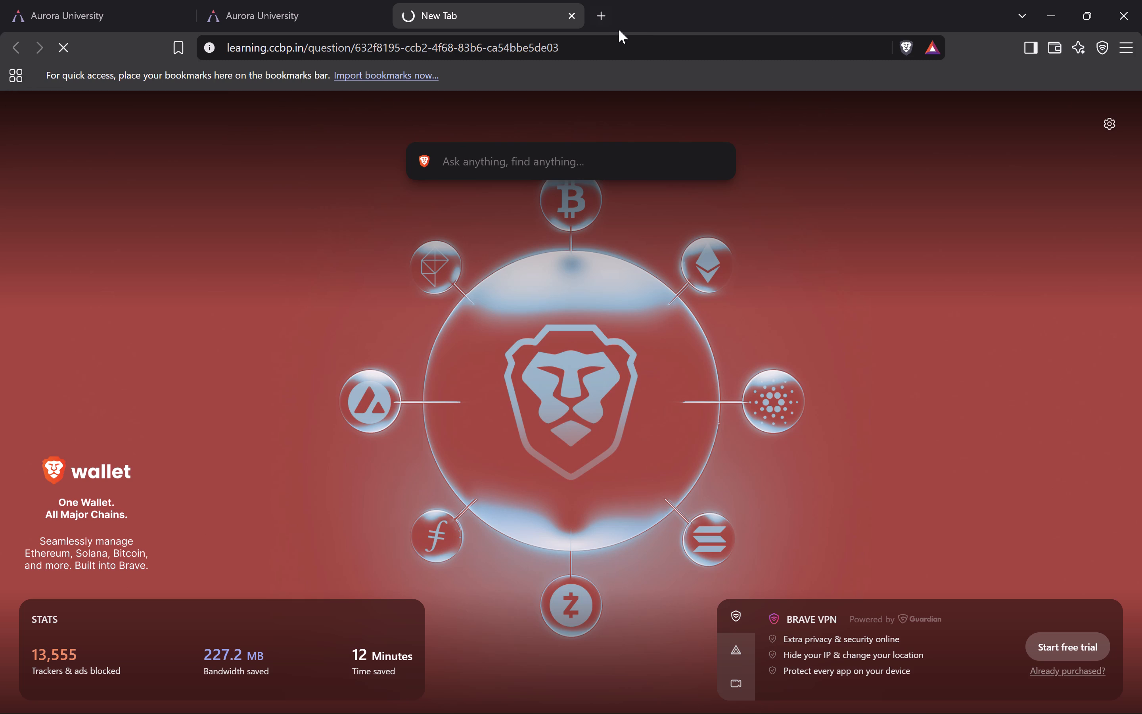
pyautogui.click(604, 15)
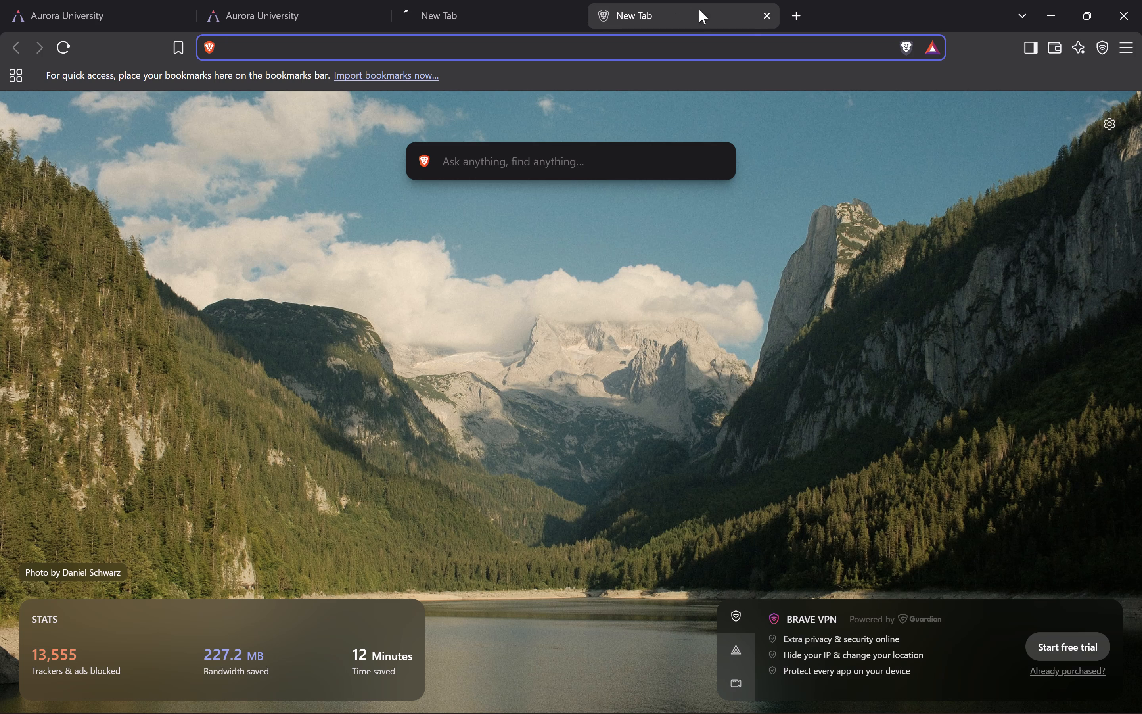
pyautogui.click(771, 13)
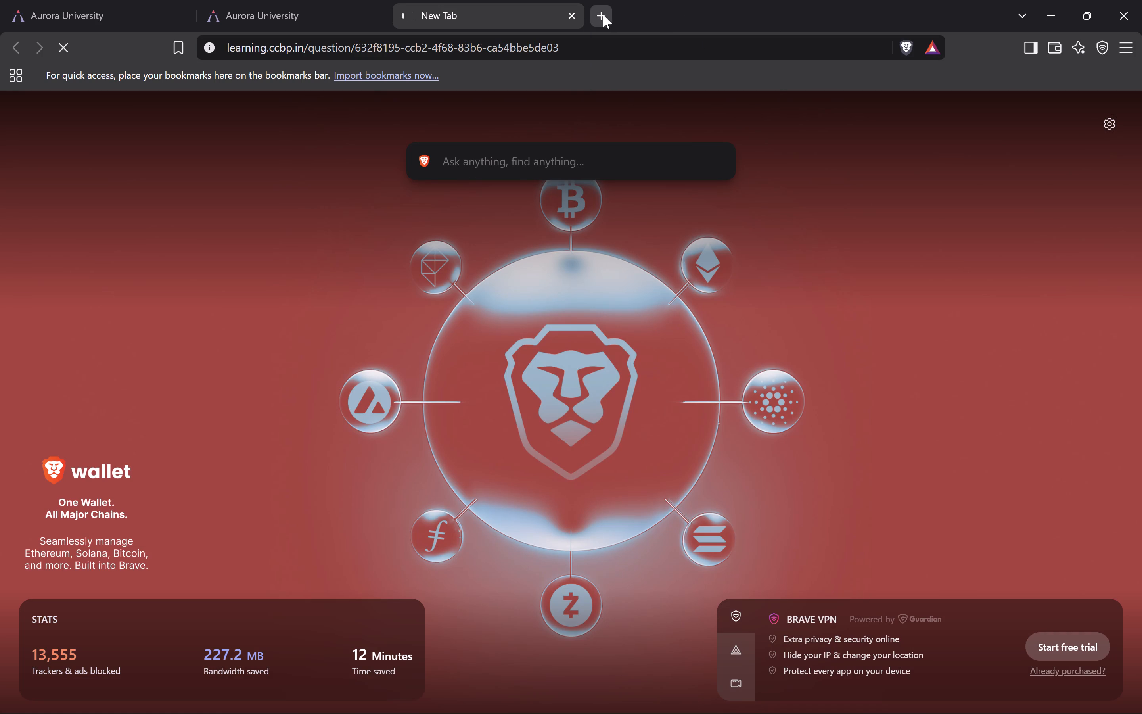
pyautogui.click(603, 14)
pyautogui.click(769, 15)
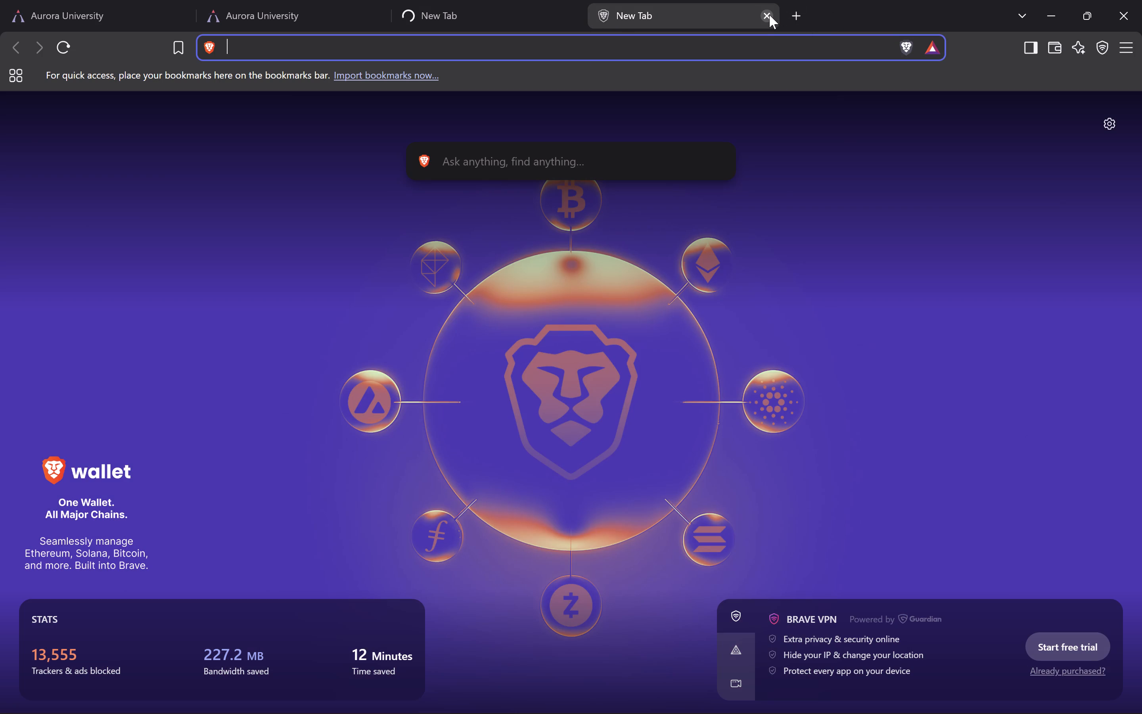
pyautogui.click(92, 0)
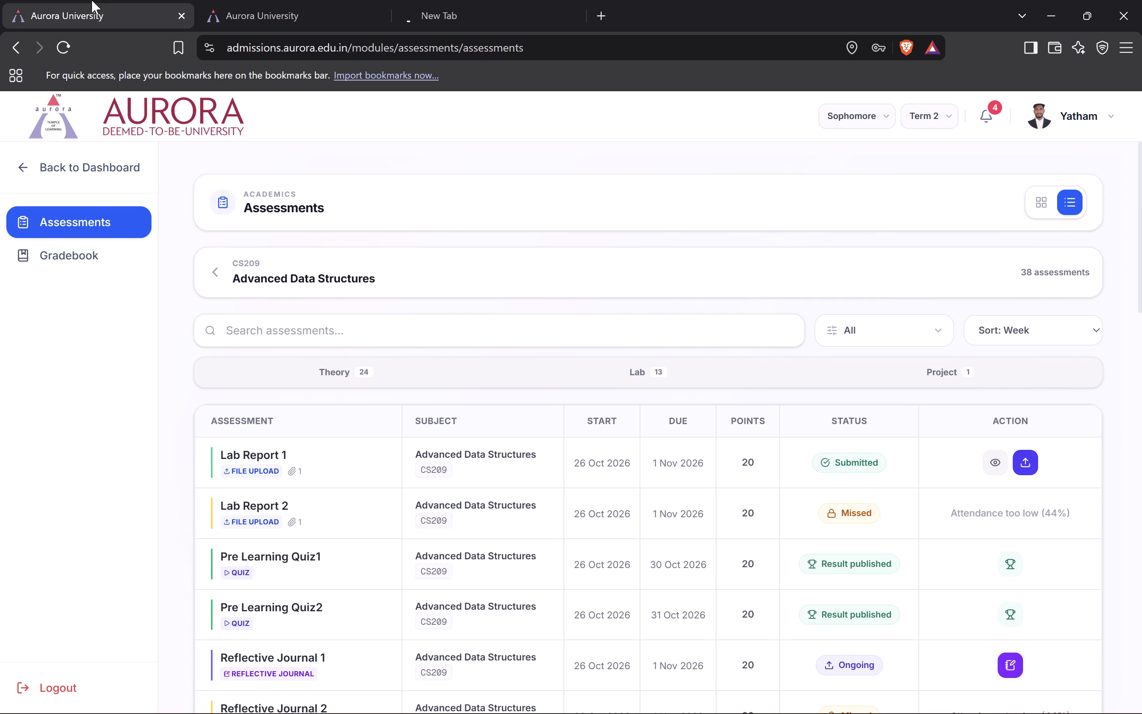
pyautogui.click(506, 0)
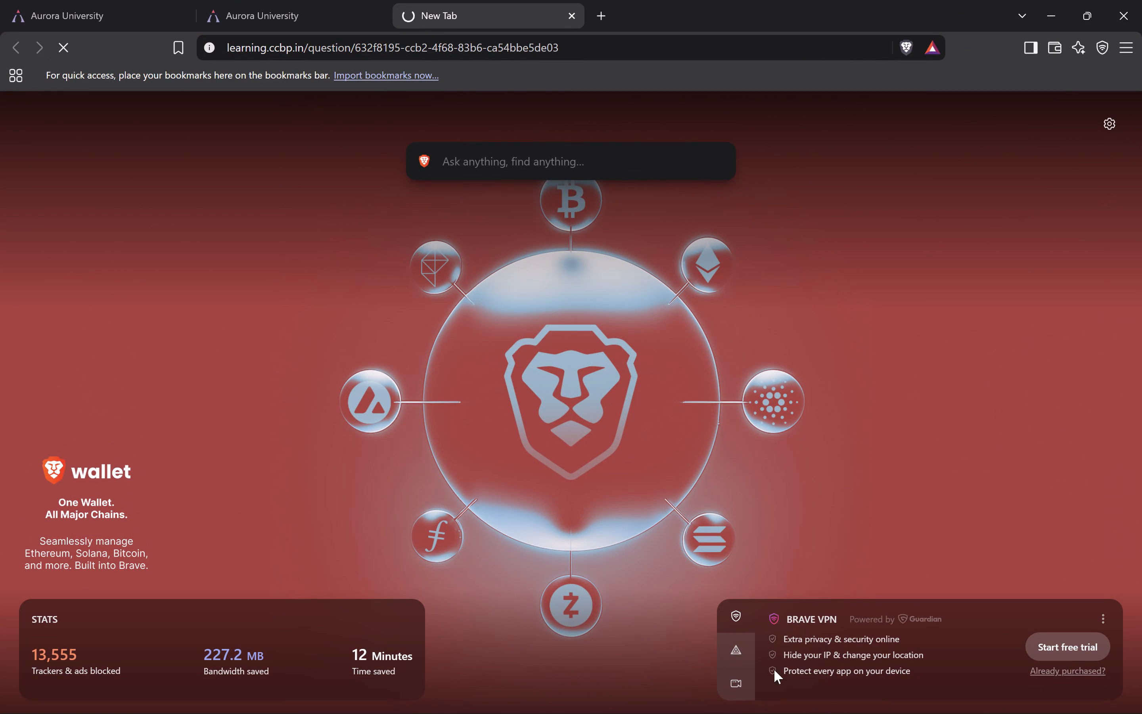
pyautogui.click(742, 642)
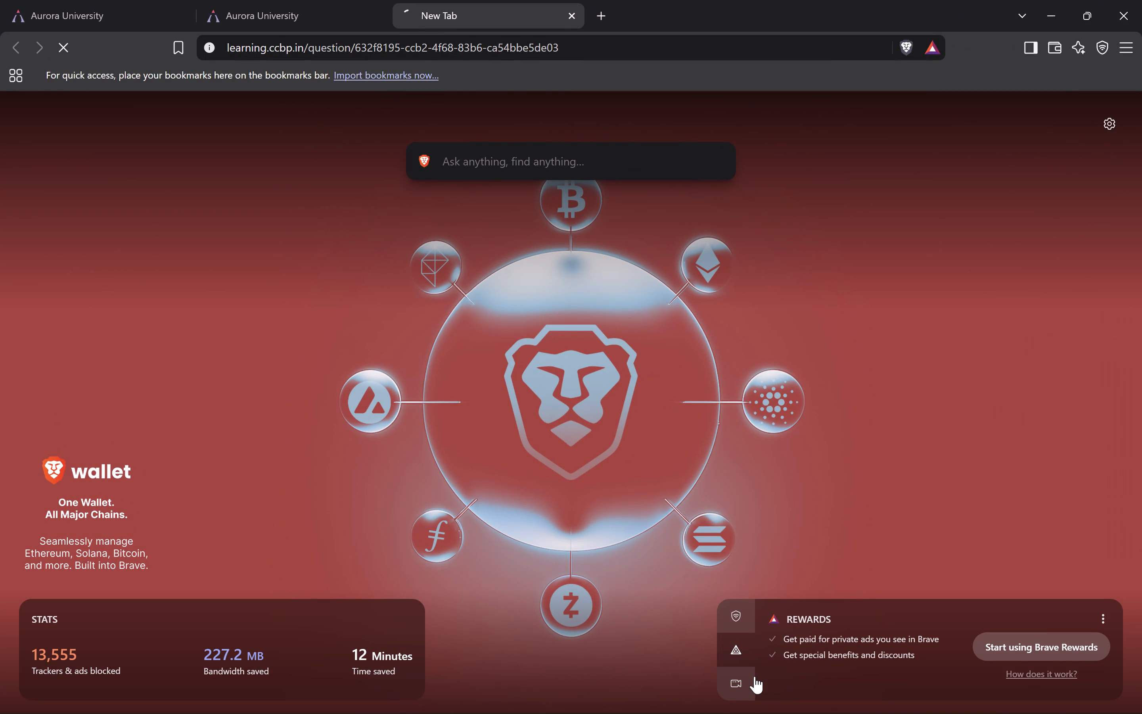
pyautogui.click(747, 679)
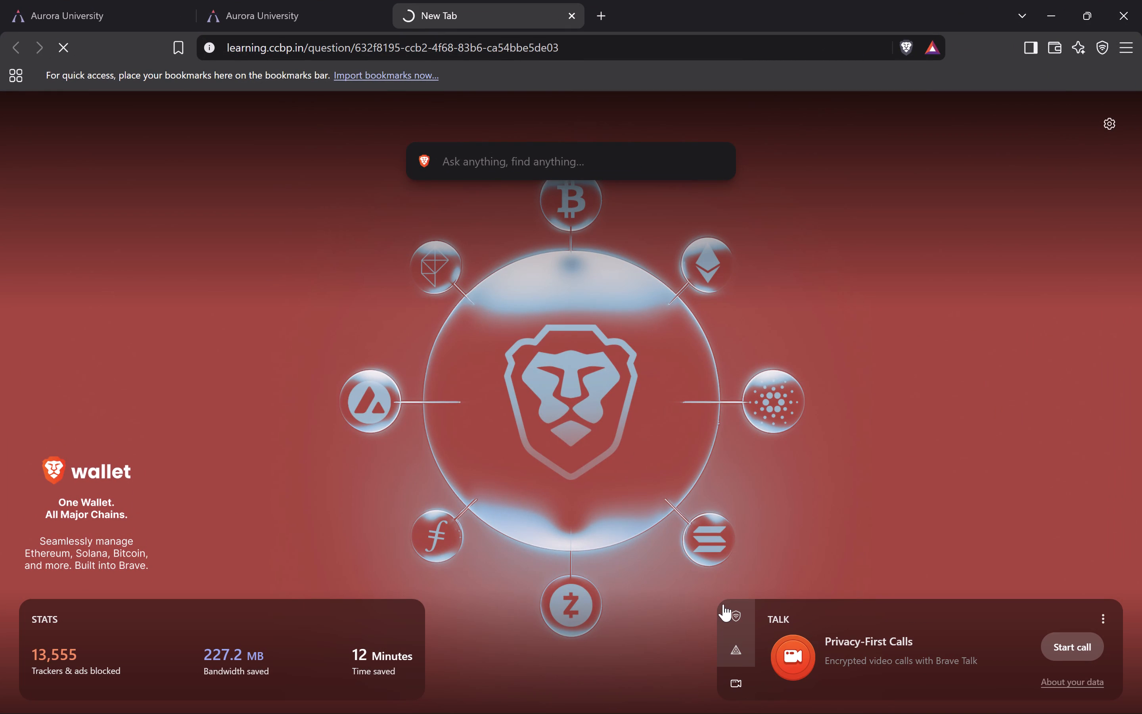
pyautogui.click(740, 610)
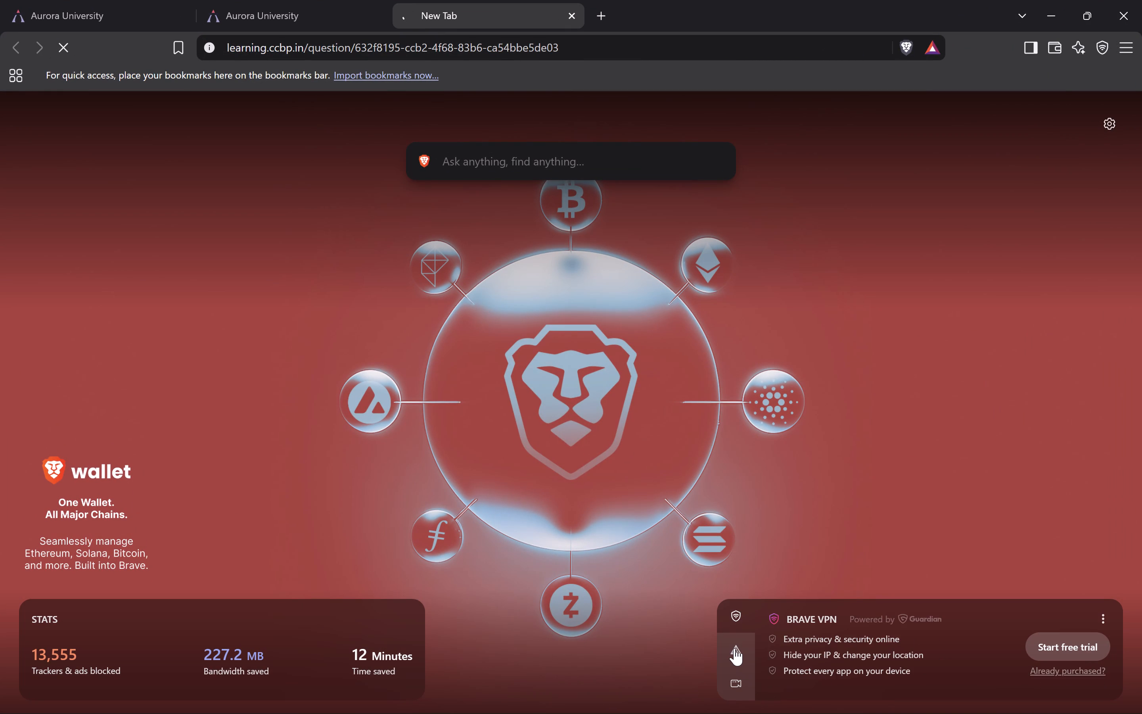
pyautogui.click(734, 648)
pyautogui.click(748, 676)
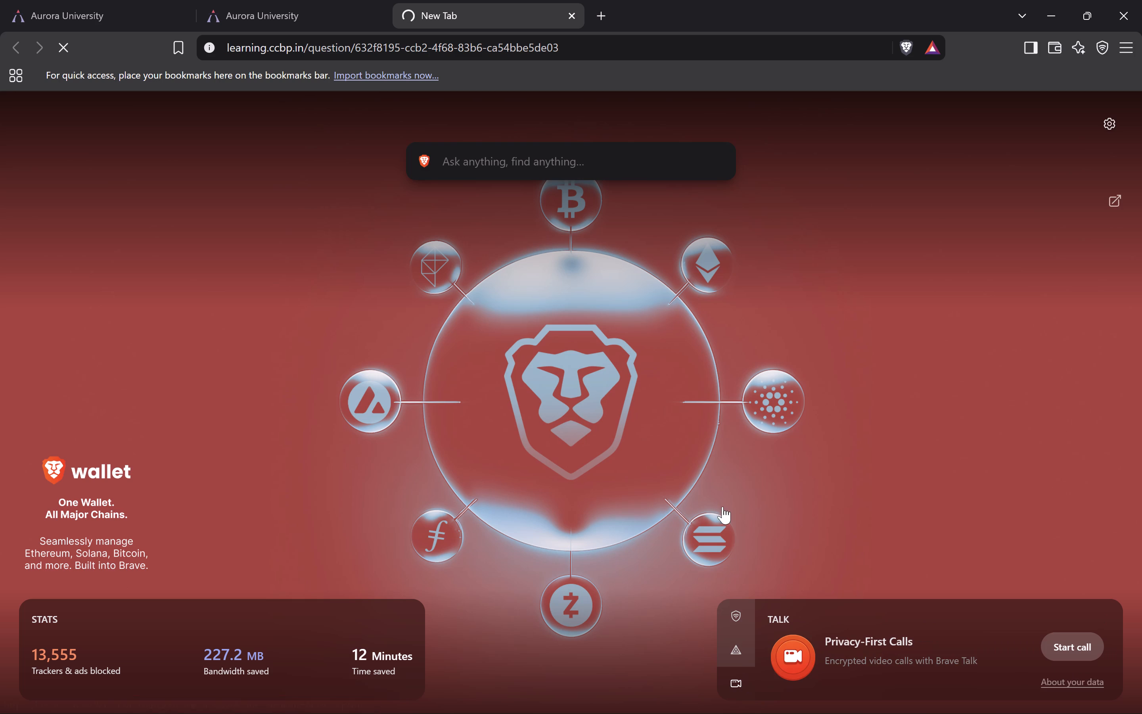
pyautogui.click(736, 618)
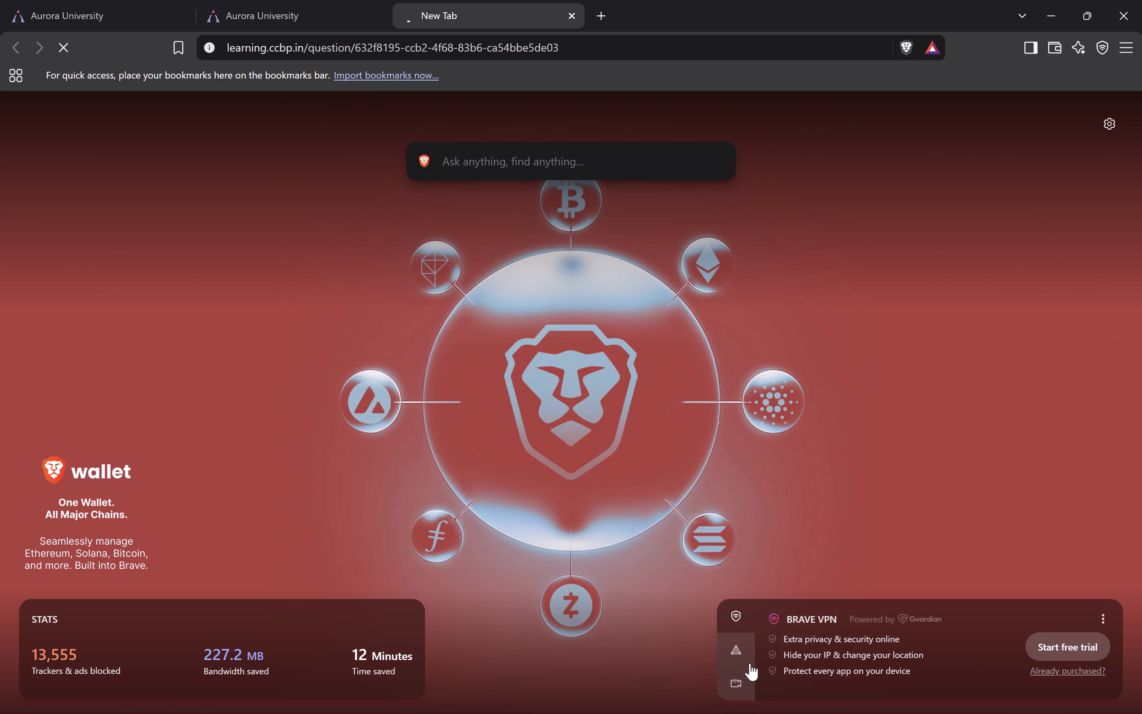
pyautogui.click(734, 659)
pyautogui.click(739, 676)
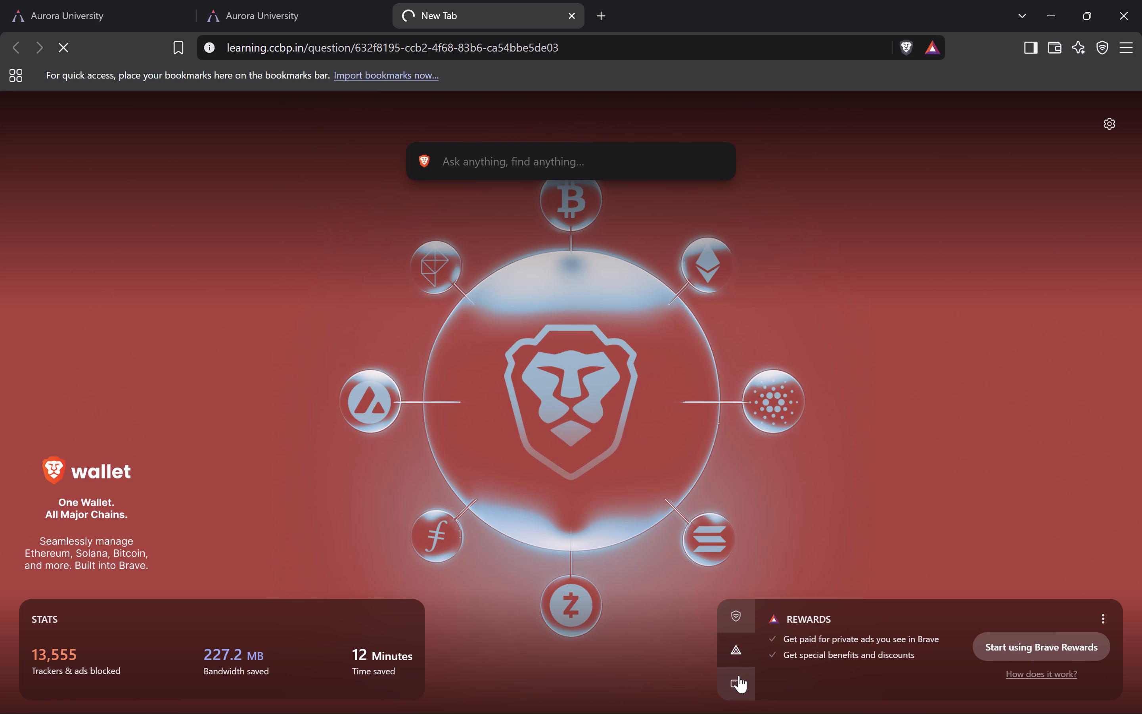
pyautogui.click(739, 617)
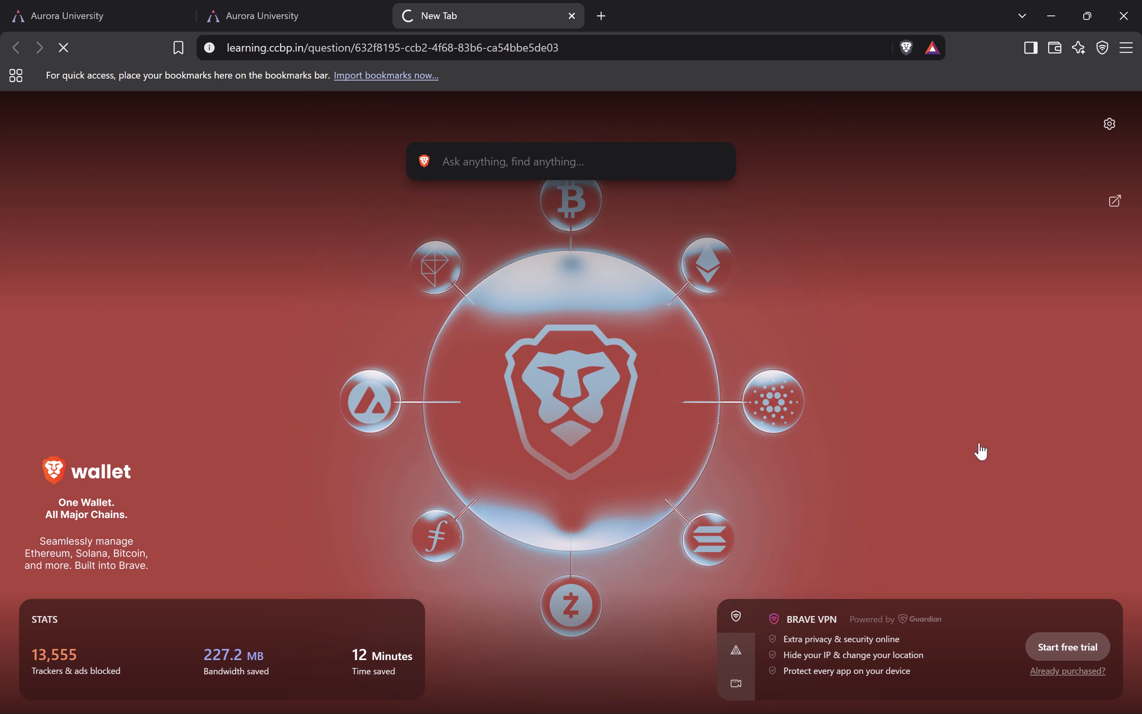
pyautogui.click(626, 46)
pyautogui.click(626, 46)
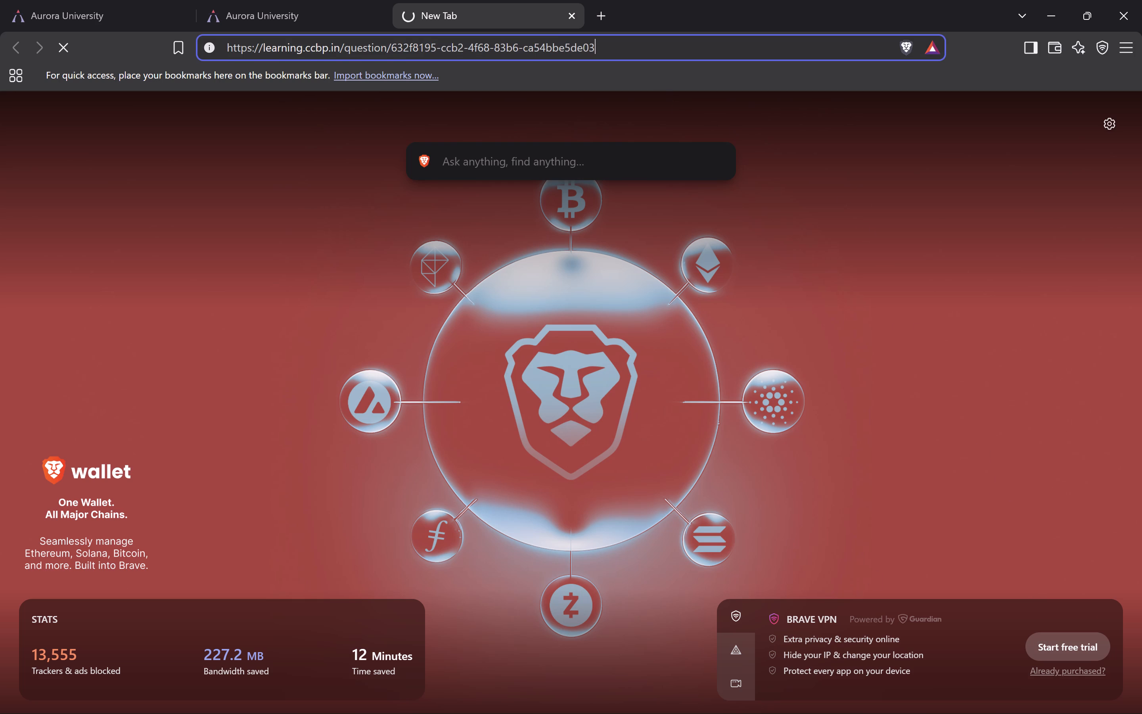
pyautogui.click(626, 46)
pyautogui.moveTo(626, 46); pyautogui.dragTo(452, 0)
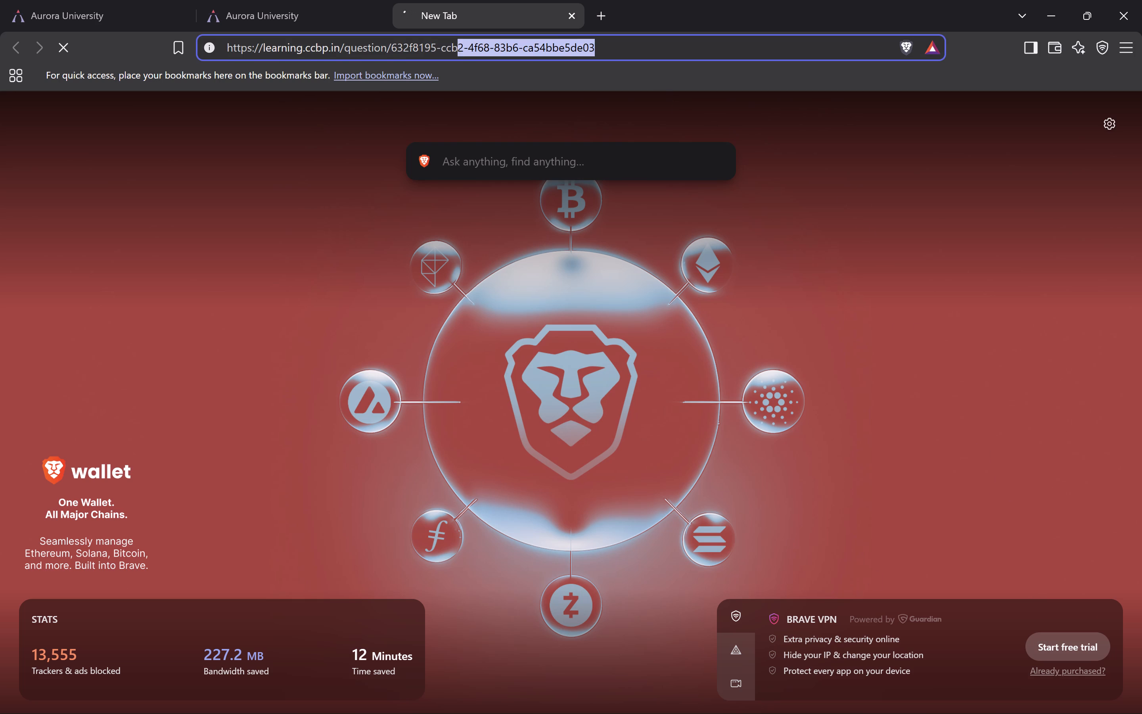
pyautogui.moveTo(452, 0); pyautogui.dragTo(345, 0)
pyautogui.press('BackSpace')
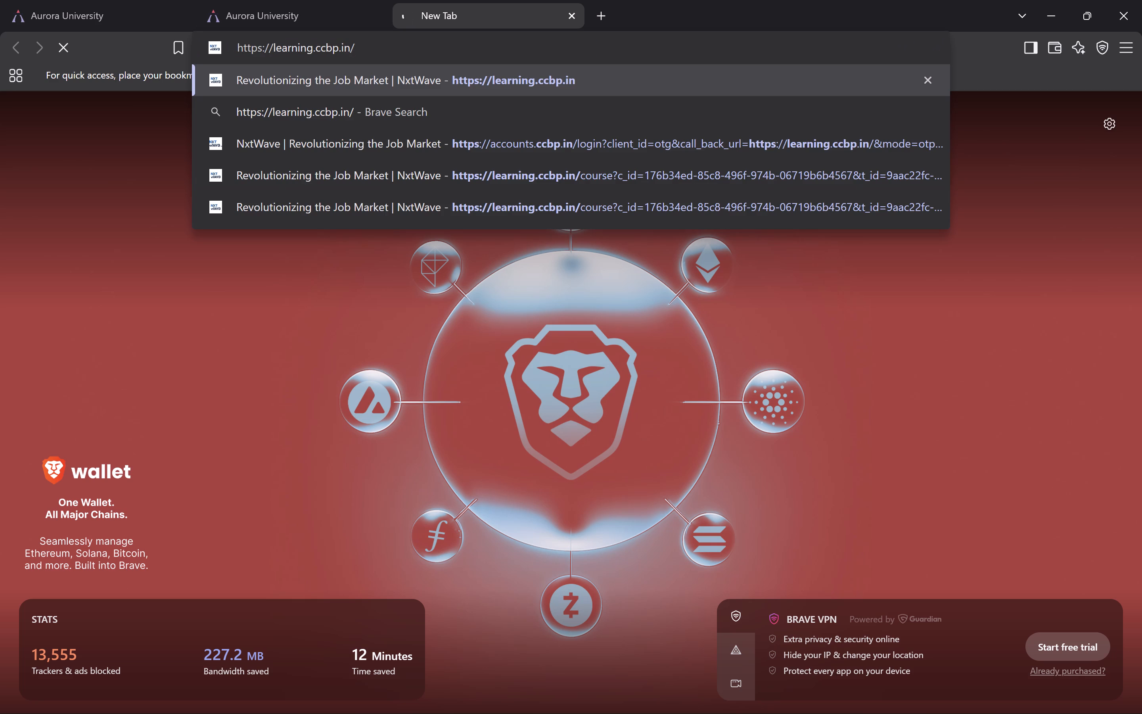
pyautogui.click(631, 13)
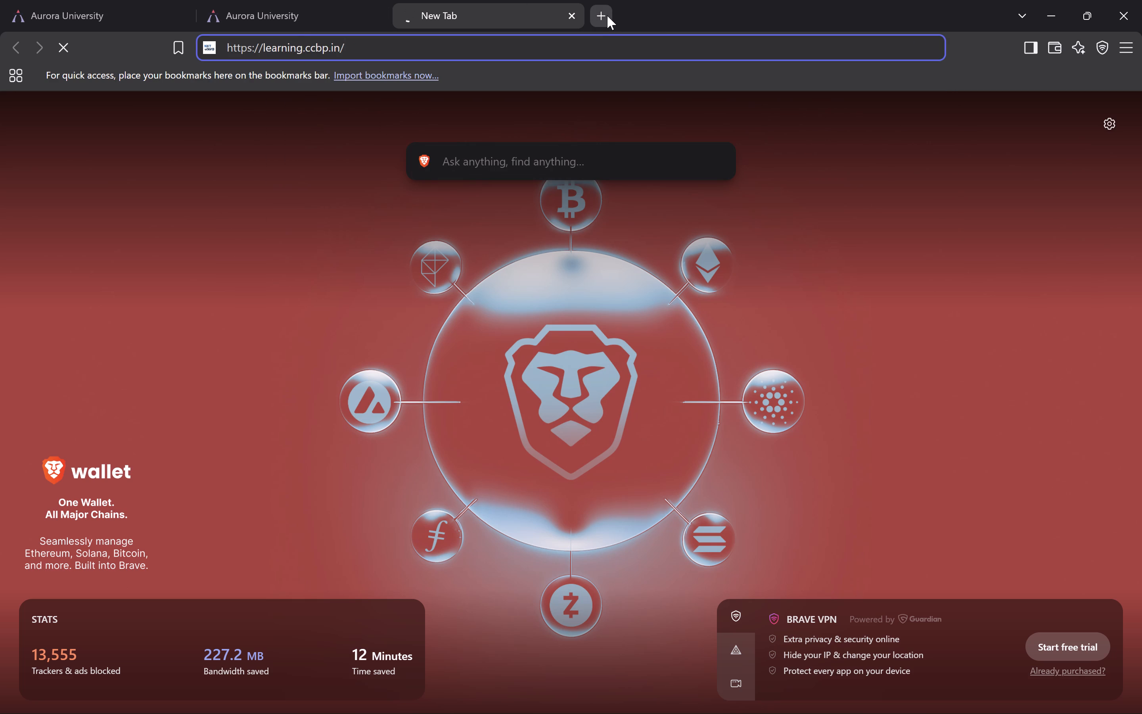
pyautogui.press('Return')
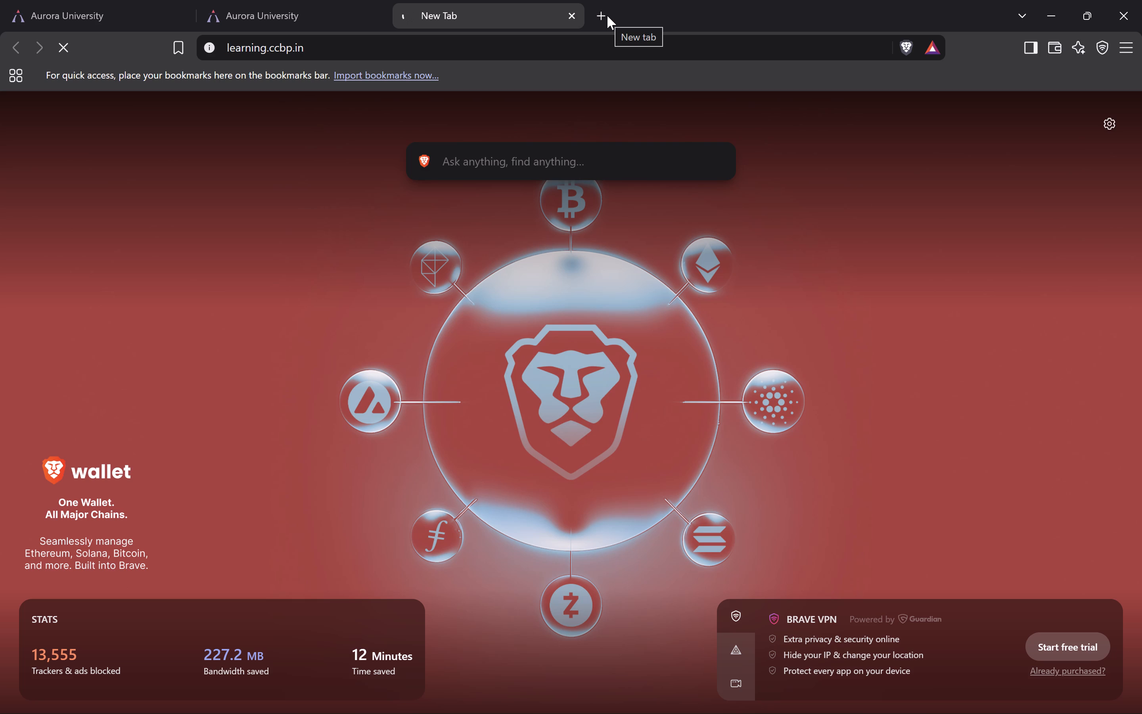
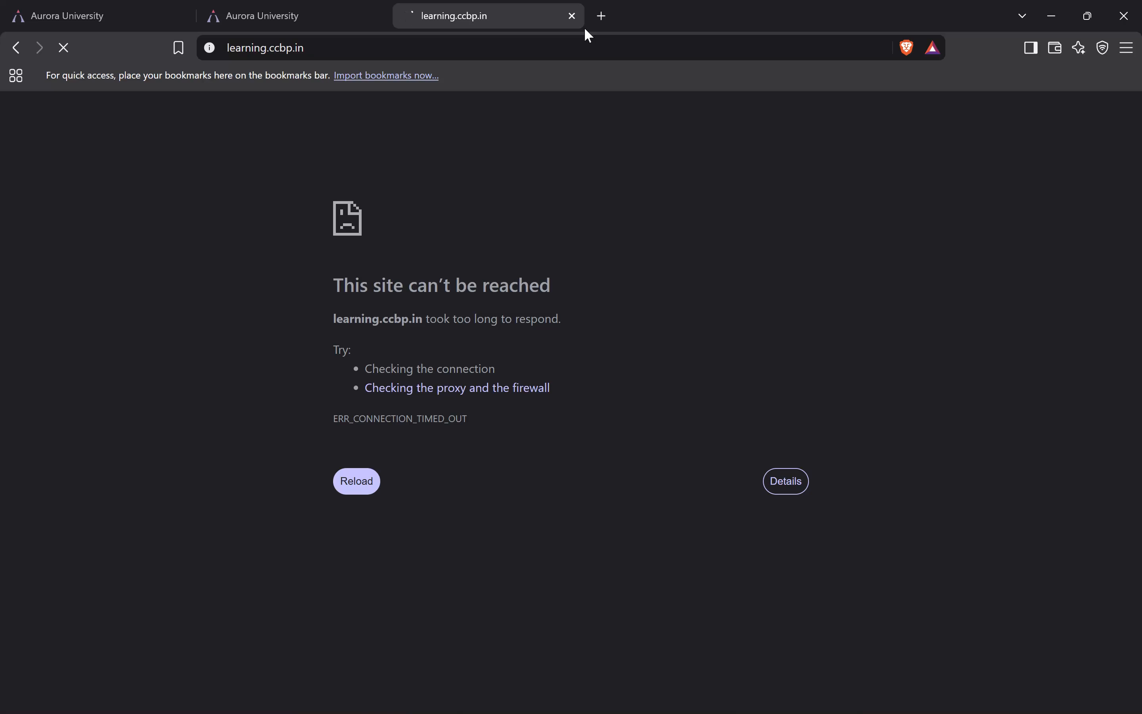
# Reload the learning.ccbp.in page.
pyautogui.hotkey('ctrl', 'r')
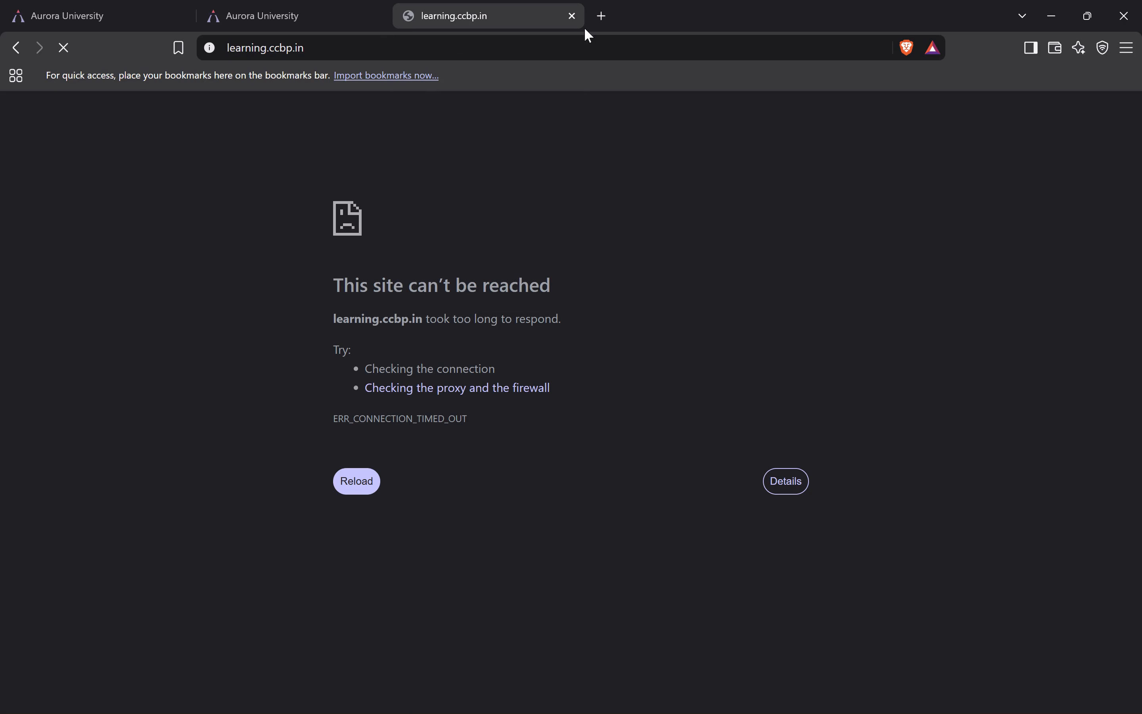
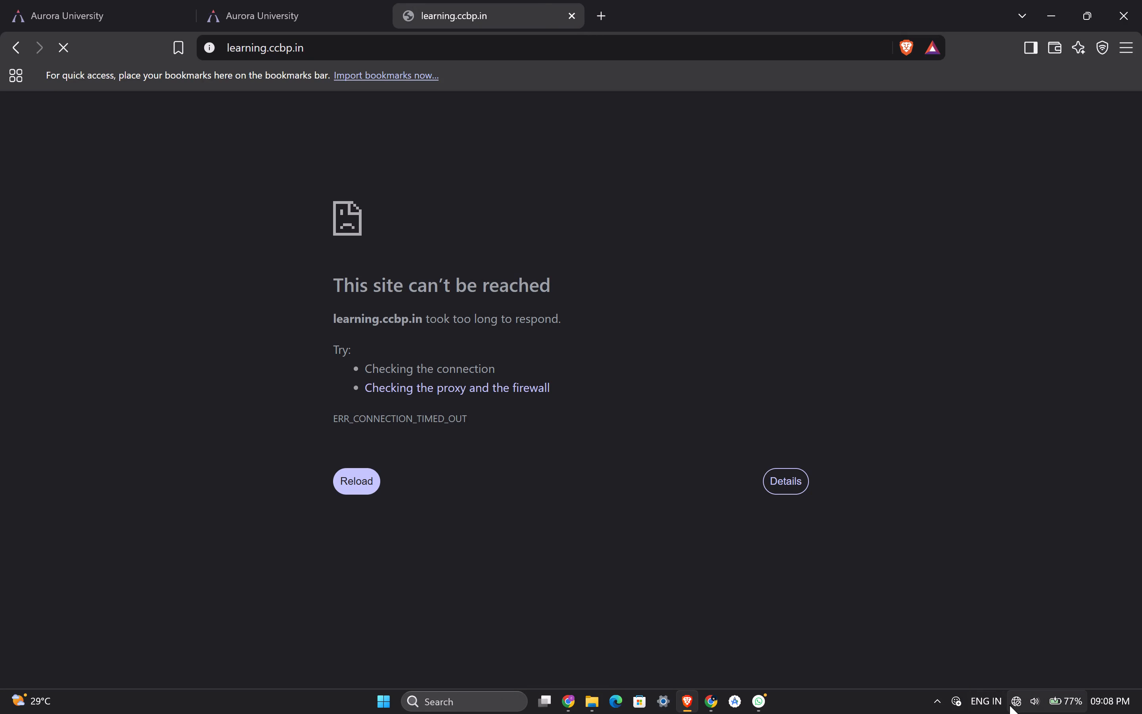
# Refresh the available Wi-Fi networks and switch the connection from HOME12 to the other secured network.
pyautogui.click(1010, 705)
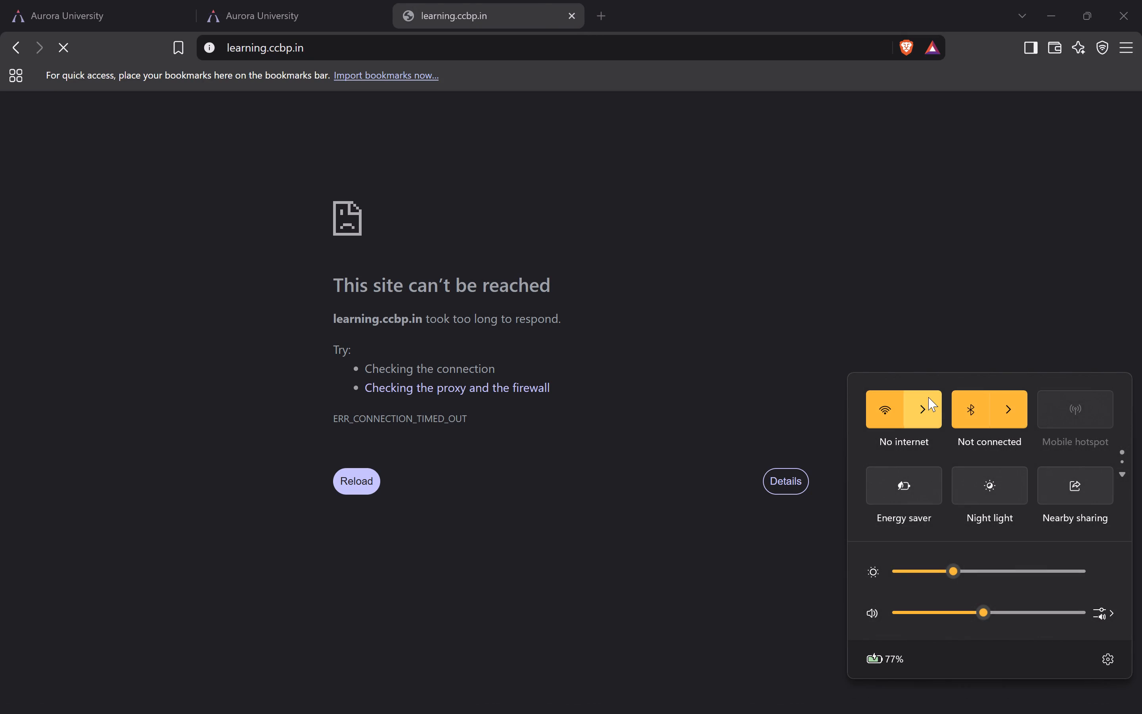
pyautogui.click(928, 397)
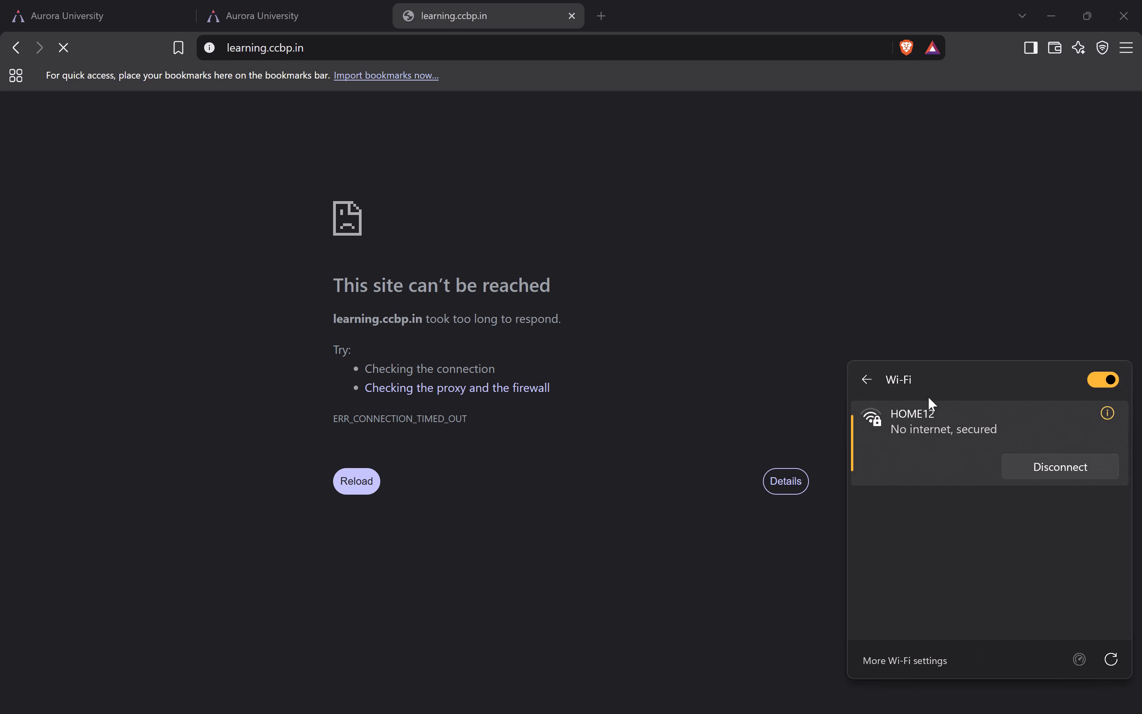
pyautogui.click(1119, 656)
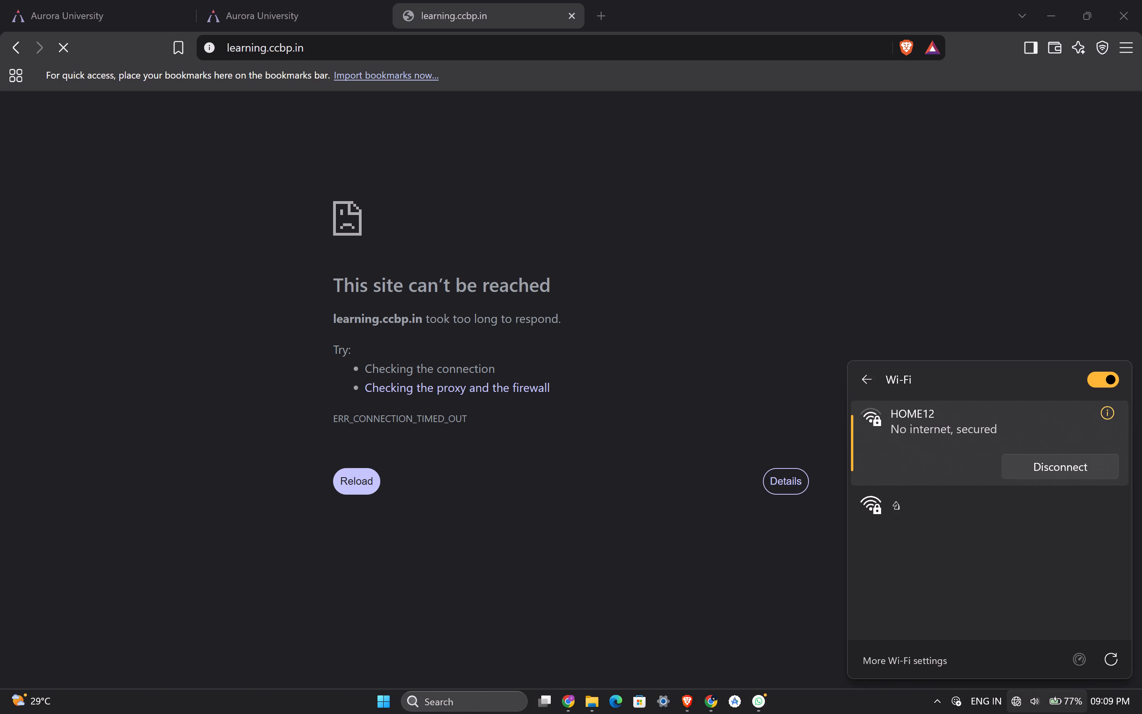
pyautogui.click(983, 499)
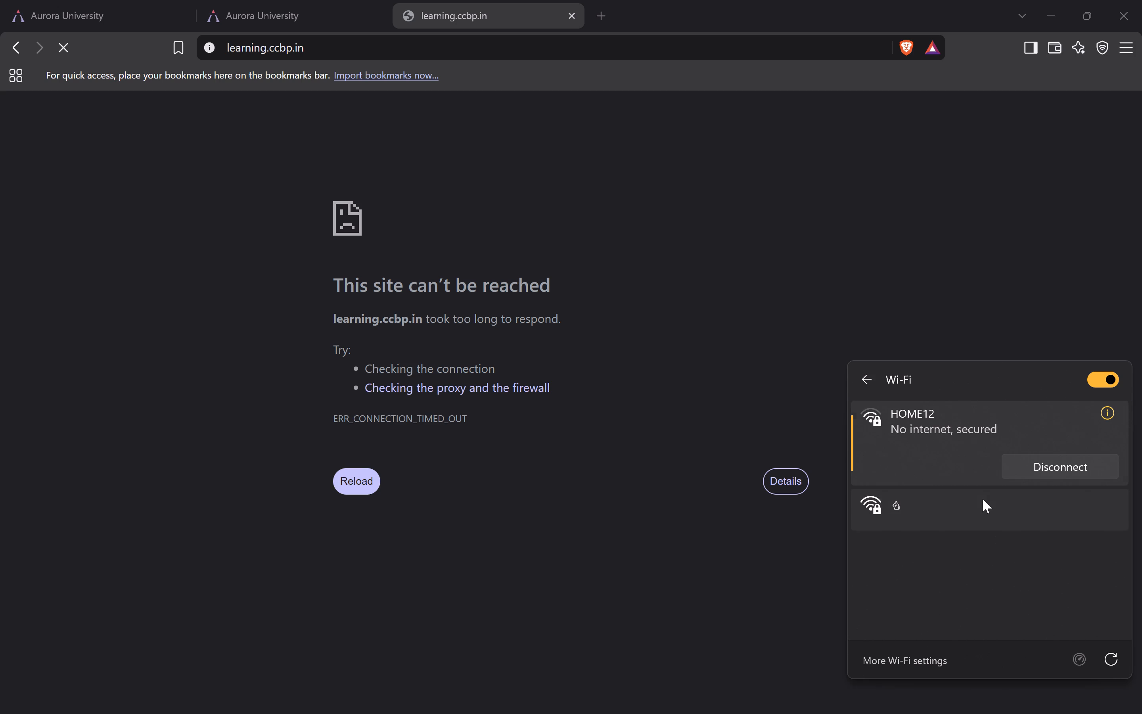
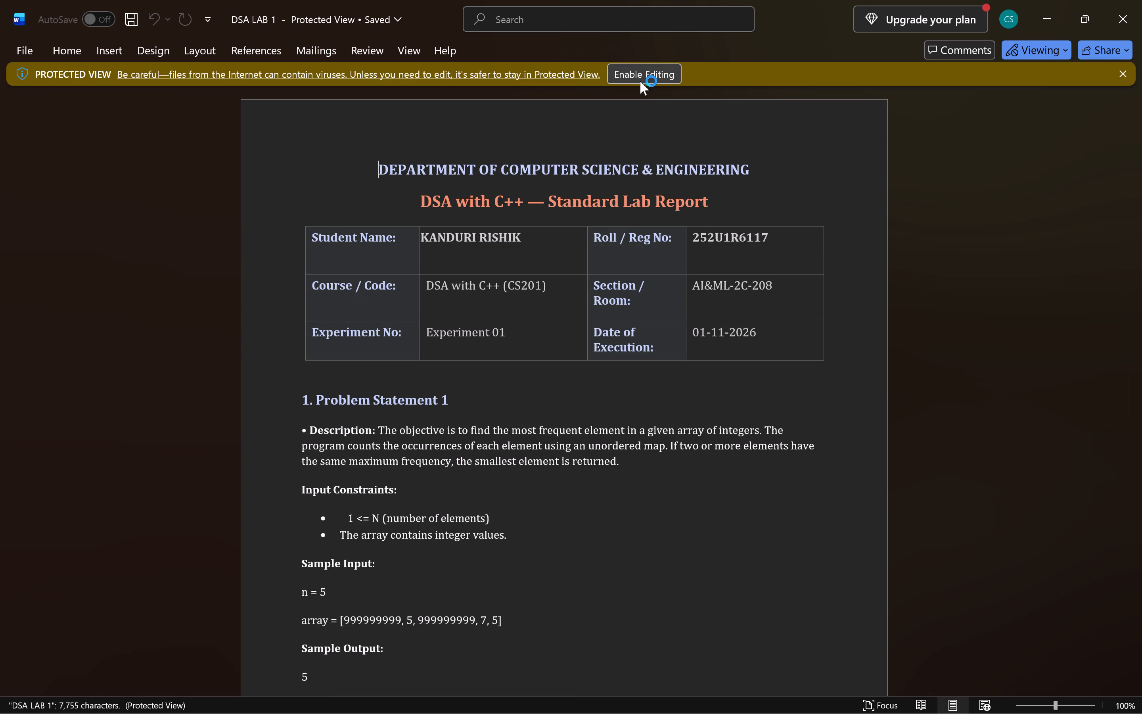
# Enable editing in DSA LAB 1 and replace the Student Name in the report's header table with the new student's name.
pyautogui.click(640, 81)
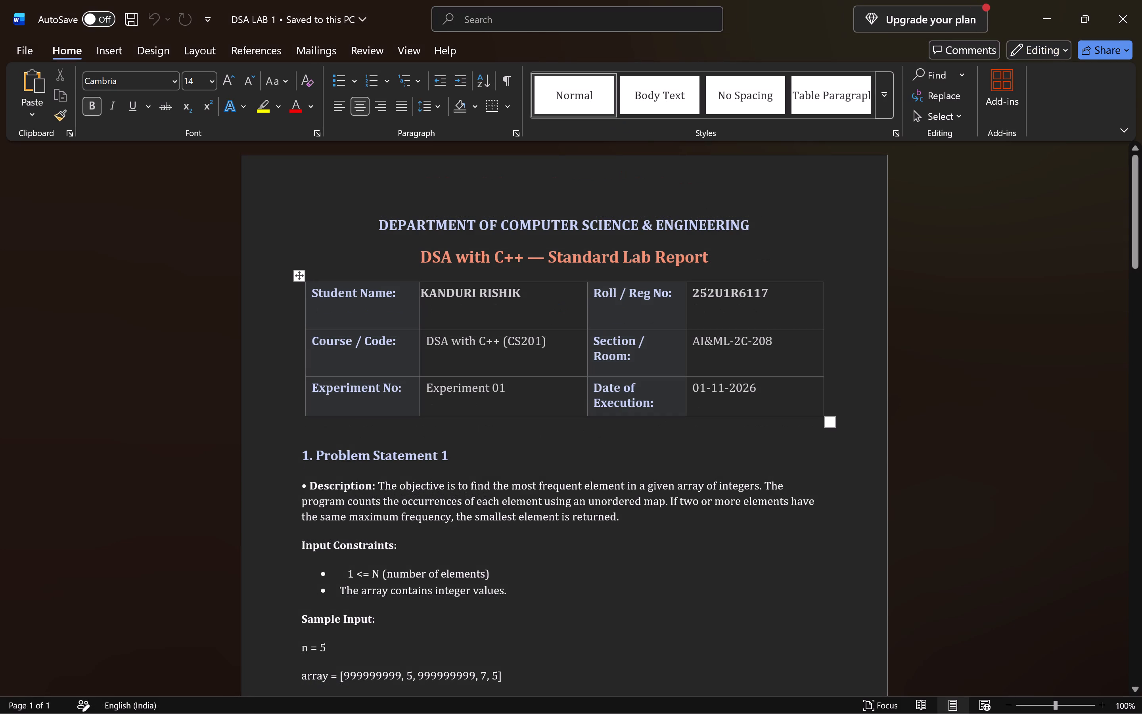
pyautogui.click(530, 295)
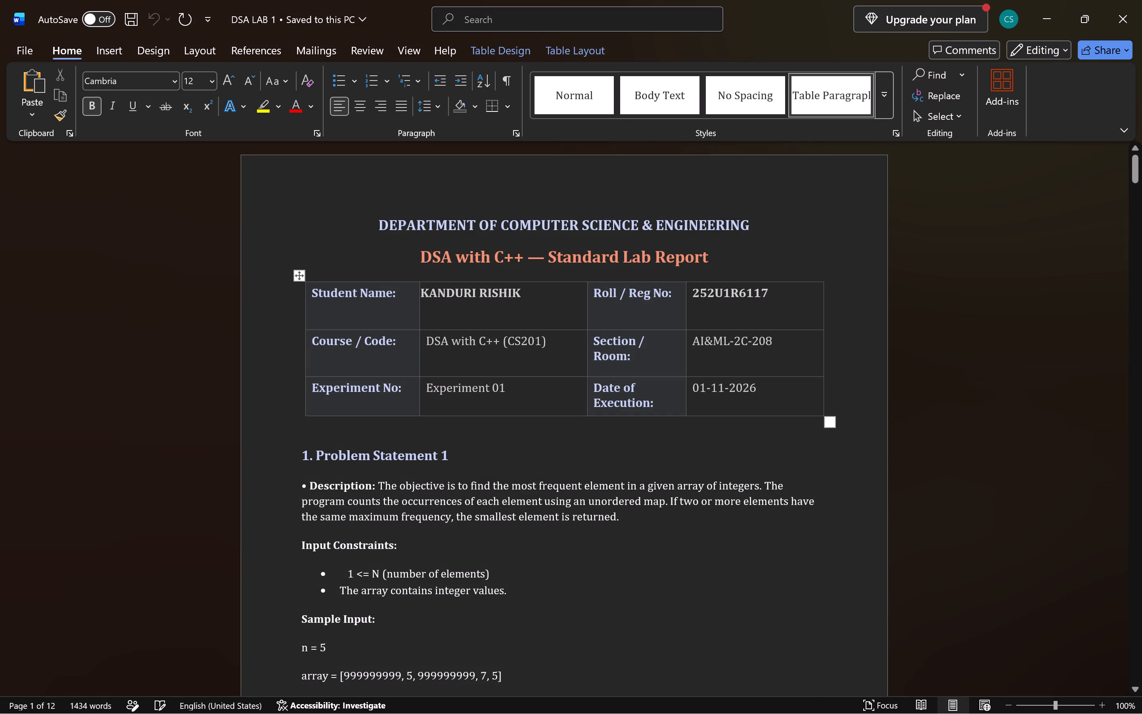
pyautogui.hotkey('shift', 'Home')
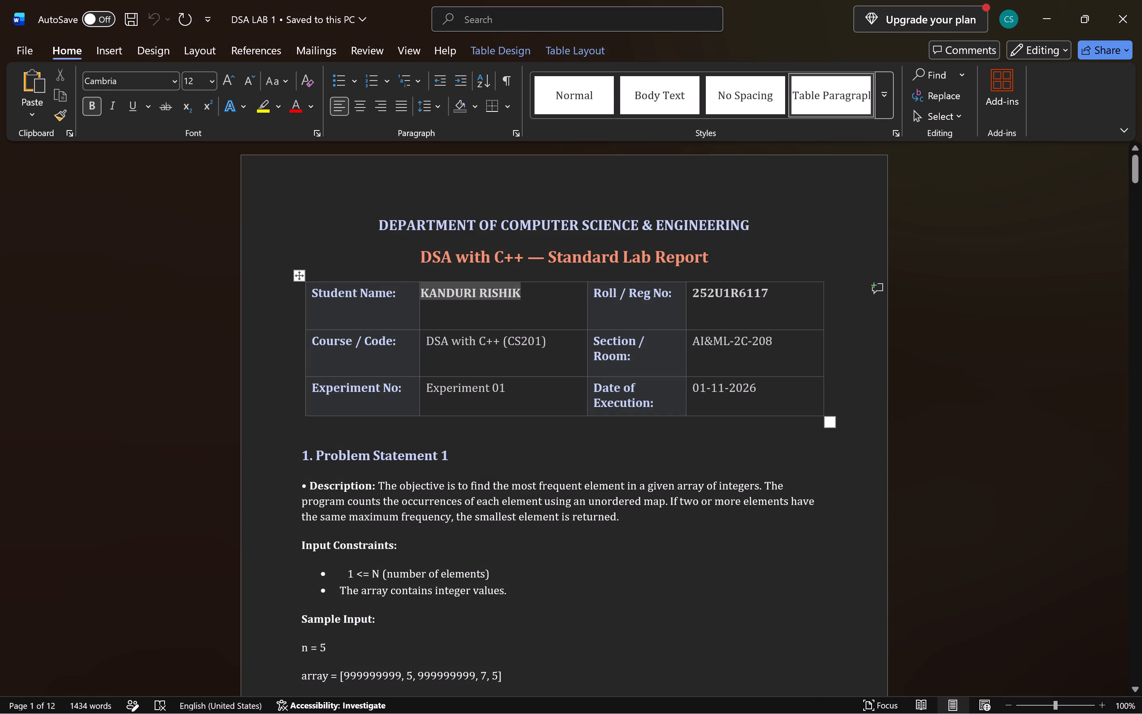
pyautogui.press('BackSpace')
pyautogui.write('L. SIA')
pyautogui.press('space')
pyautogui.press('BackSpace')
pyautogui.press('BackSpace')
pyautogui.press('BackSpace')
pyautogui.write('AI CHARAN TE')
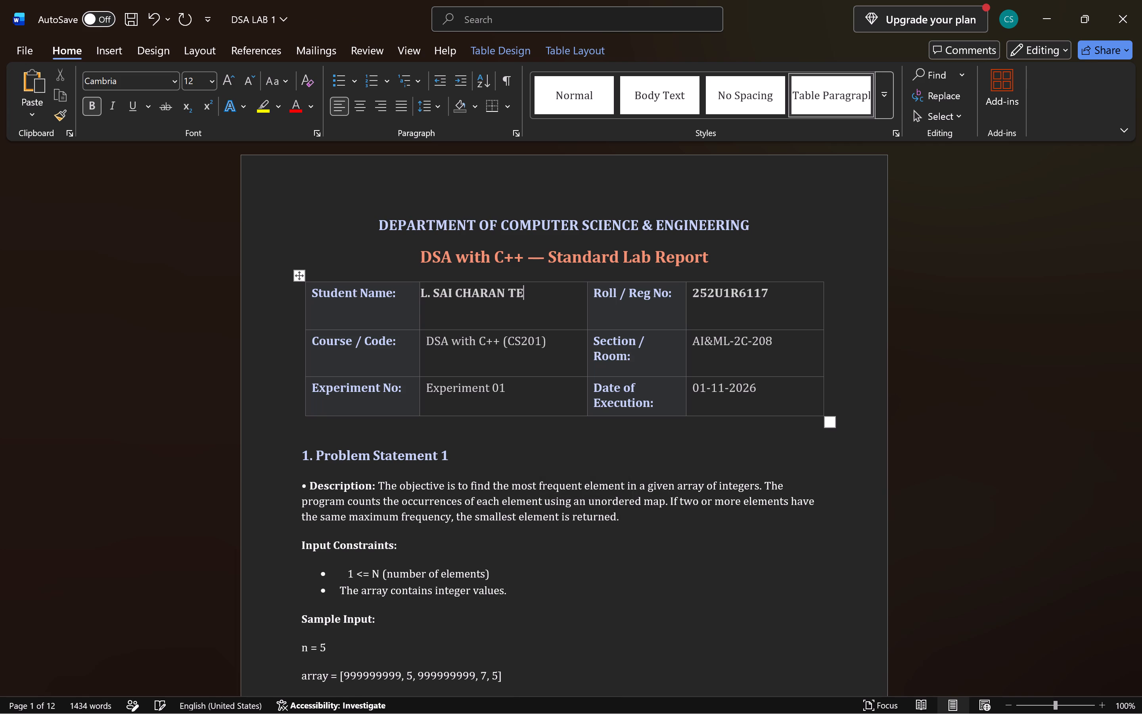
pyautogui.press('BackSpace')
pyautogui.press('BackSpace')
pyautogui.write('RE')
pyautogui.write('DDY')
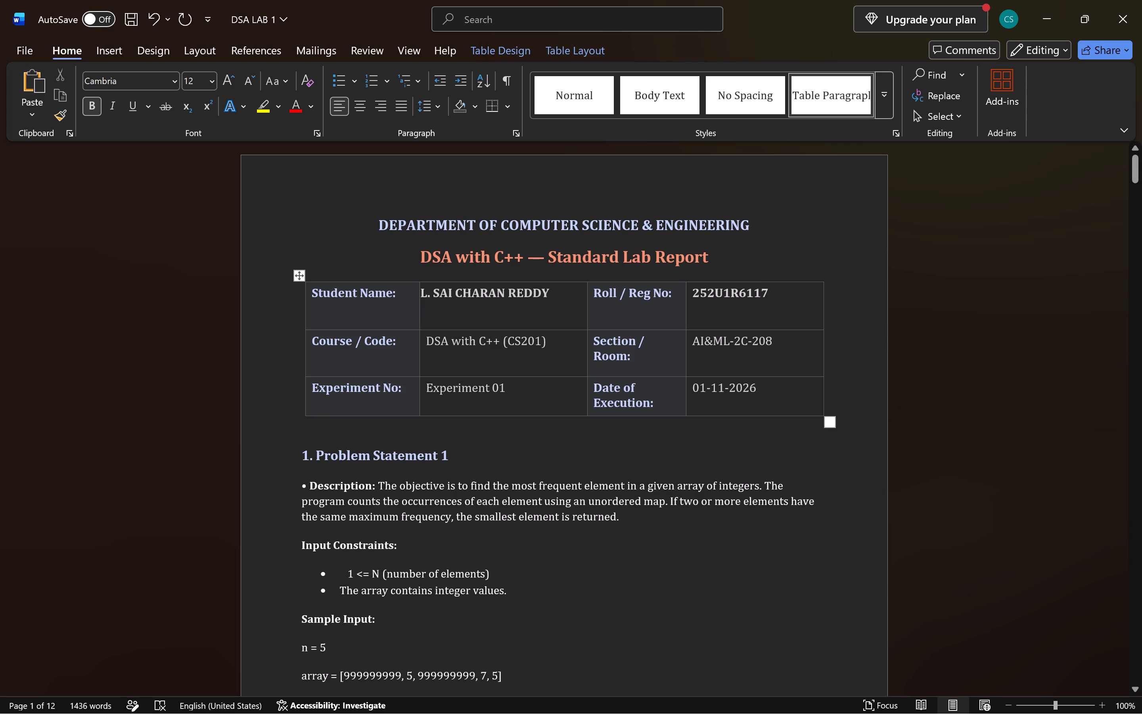
# Change the last two digits of the Roll / Reg No in the header table to match the new student's number.
pyautogui.click(794, 296)
pyautogui.press('BackSpace')
pyautogui.press('BackSpace')
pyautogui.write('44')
# Draw a rectangle about 0.67 cm high and 2.24 cm wide over the profile badge in Problem Statement 1's execution screenshot.
pyautogui.scroll(-1, 590, 524)
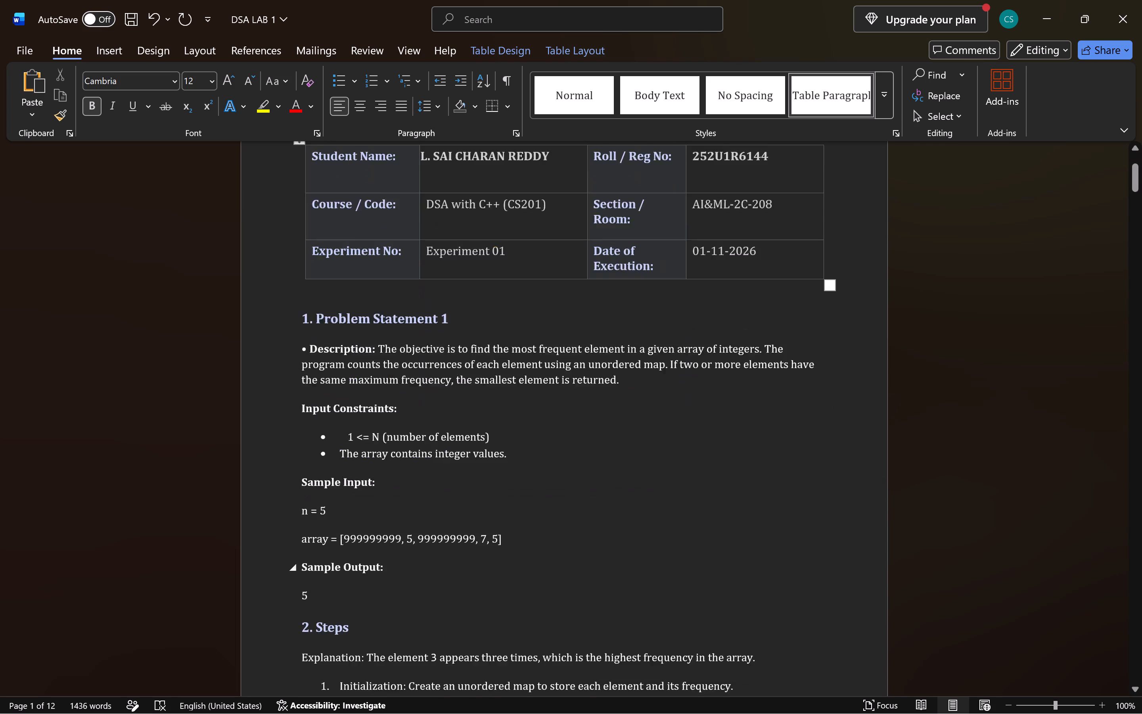
pyautogui.scroll(-2, 590, 524)
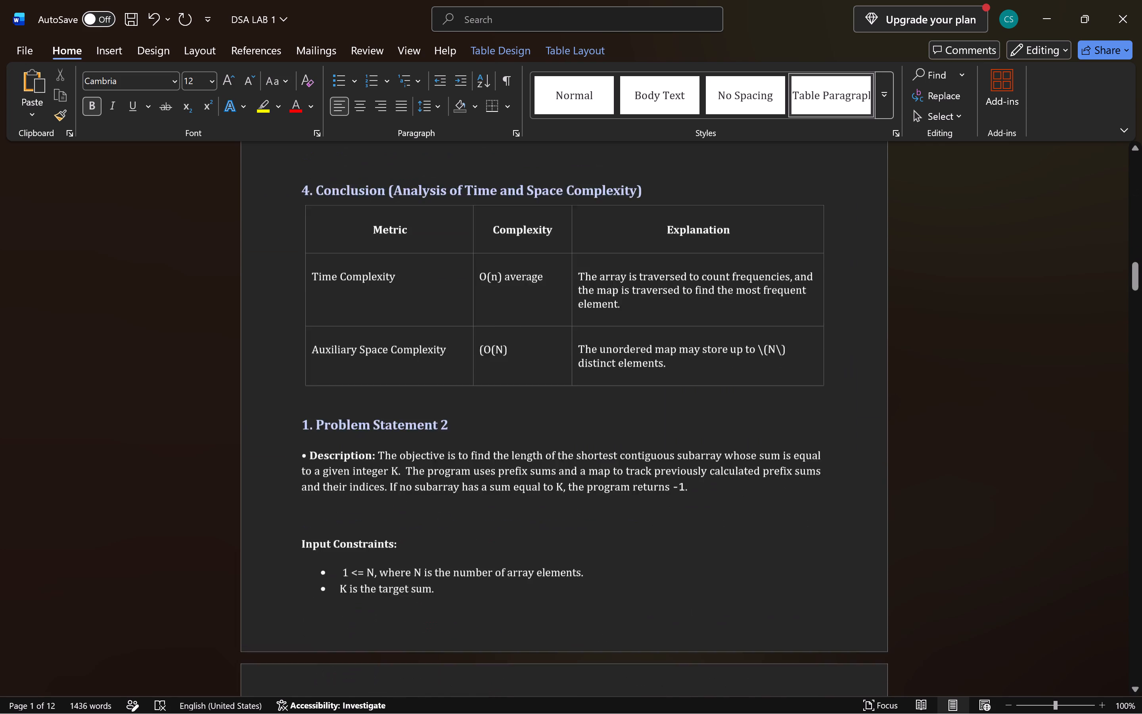
pyautogui.keyDown('ctrl'); pyautogui.scroll(4, 590, 524); pyautogui.keyUp('ctrl')
pyautogui.scroll(4, 590, 524)
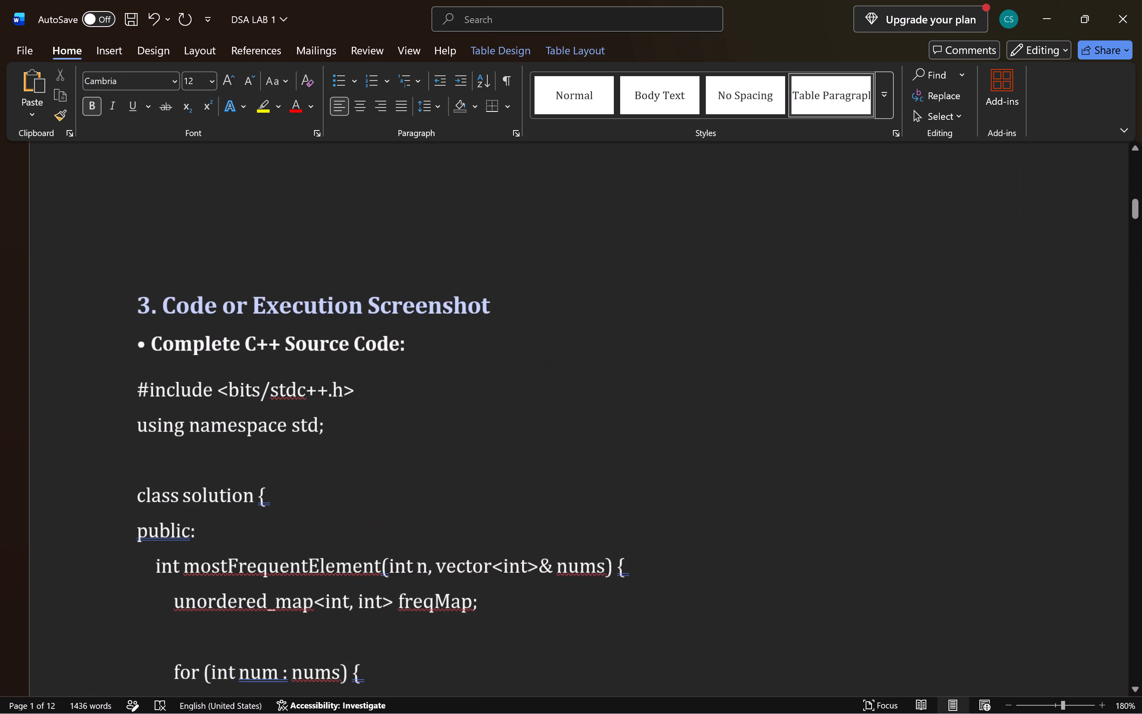
pyautogui.scroll(-2, 590, 524)
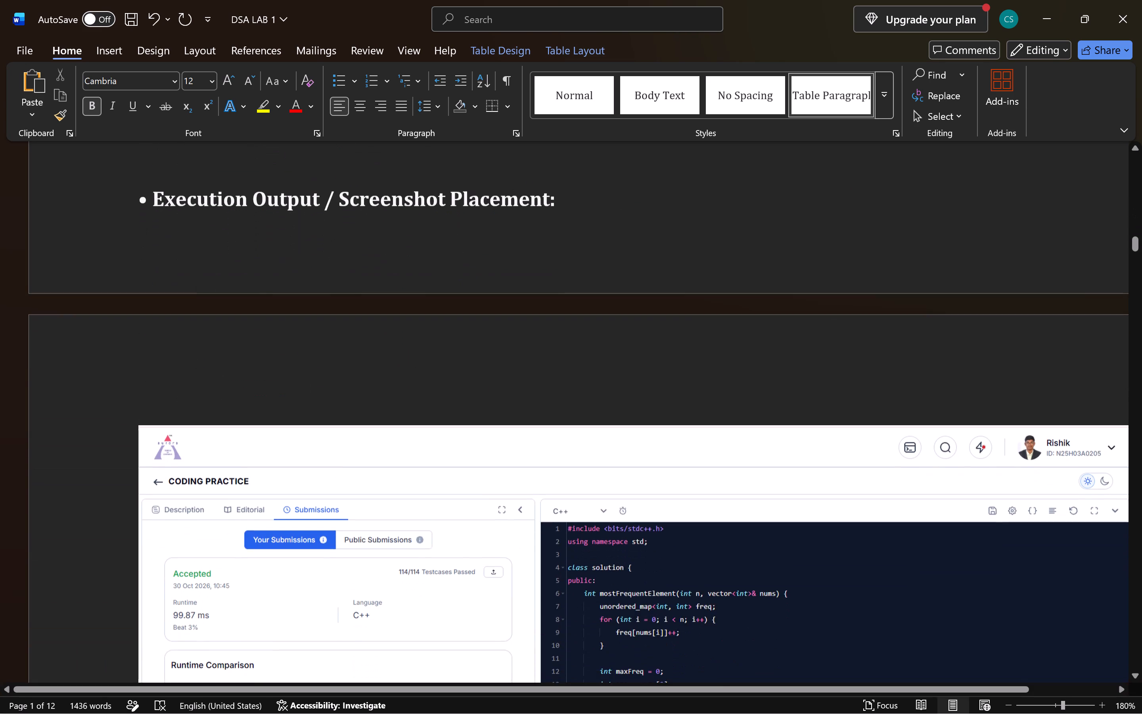
pyautogui.hscroll(-3, 590, 524)
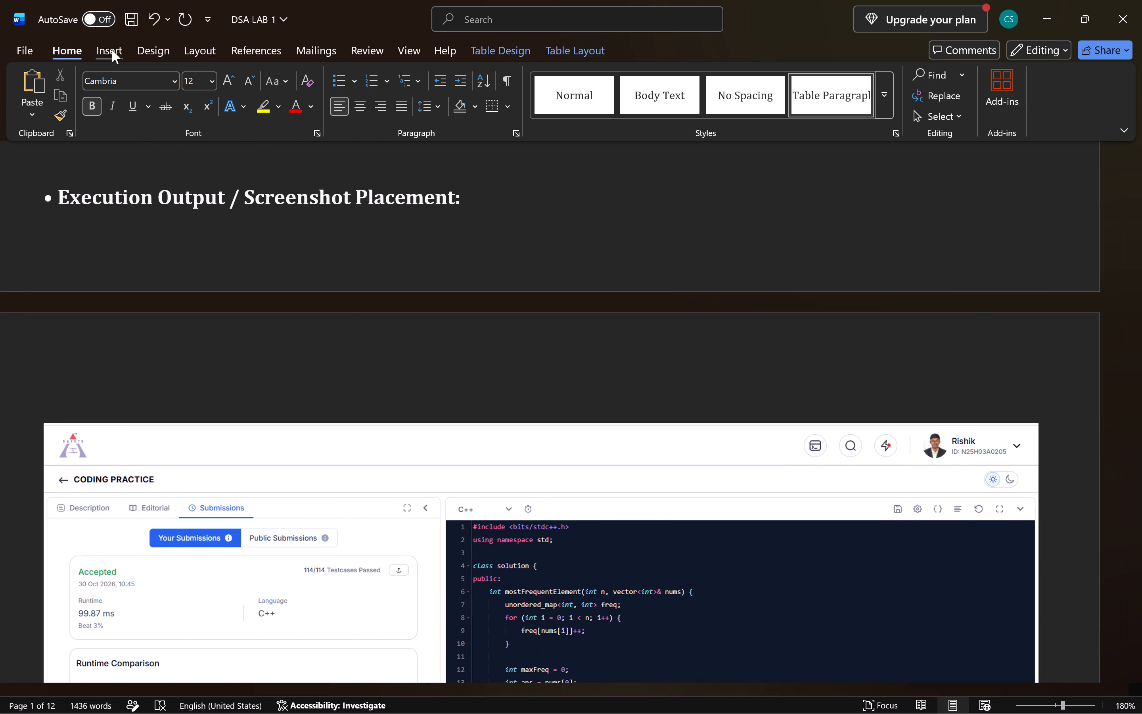
pyautogui.click(112, 50)
pyautogui.click(231, 79)
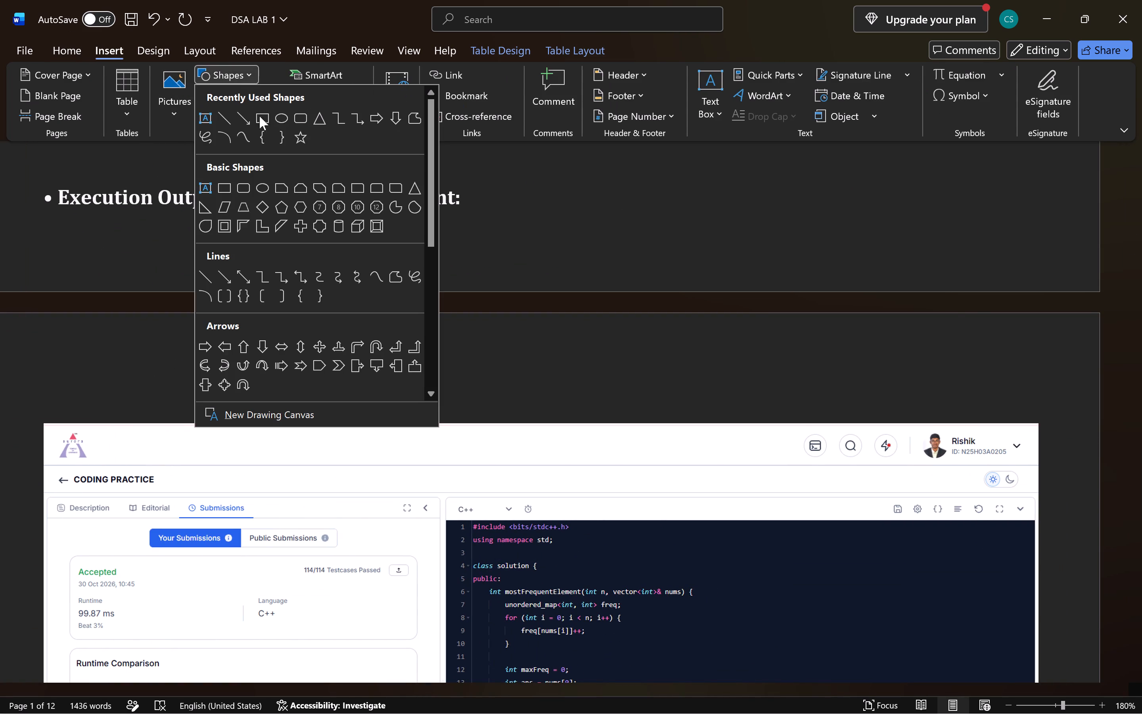
pyautogui.click(273, 120)
pyautogui.click(235, 82)
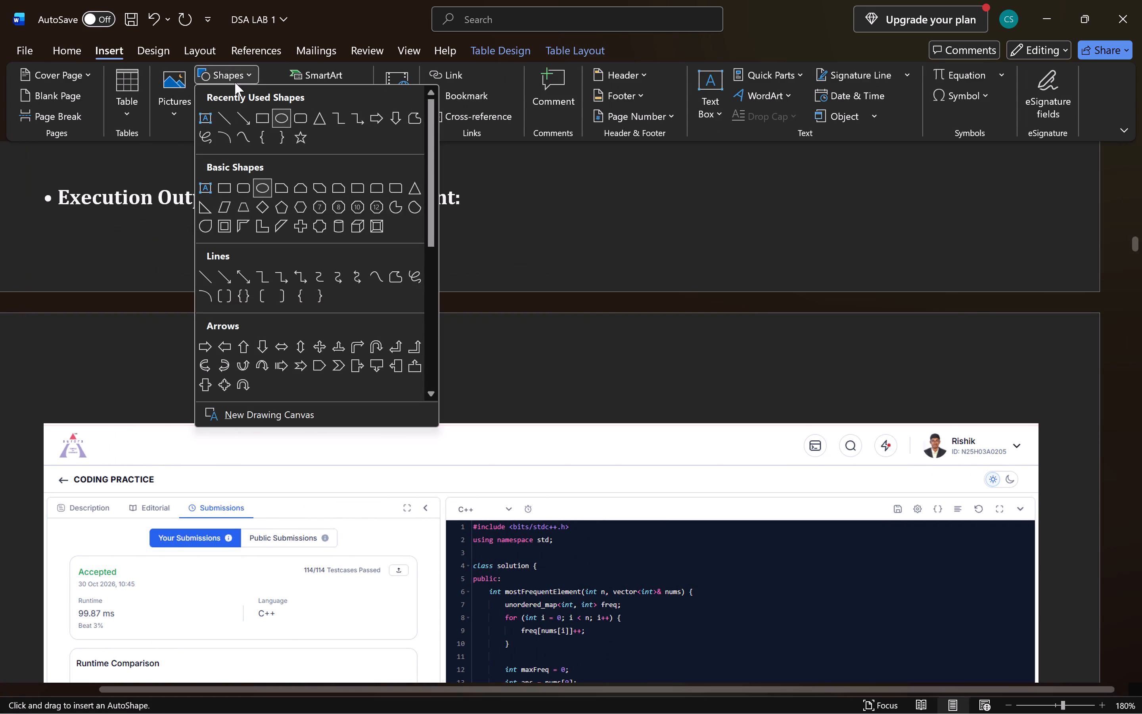
pyautogui.click(269, 118)
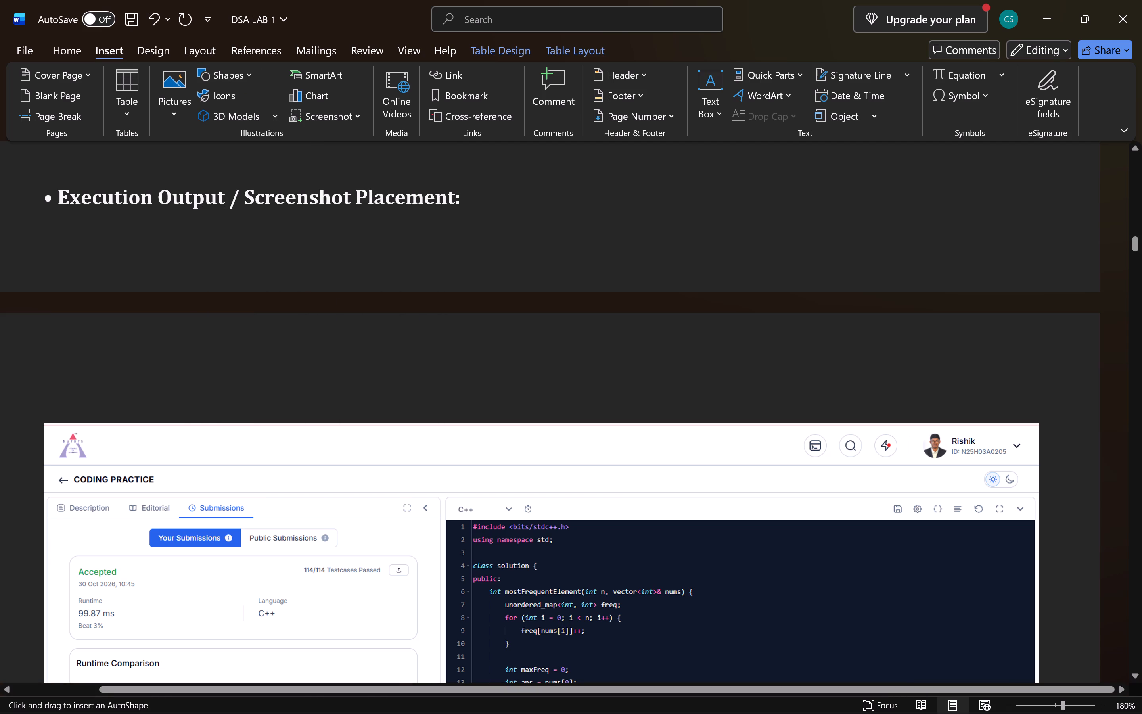
pyautogui.moveTo(912, 426); pyautogui.dragTo(1033, 462)
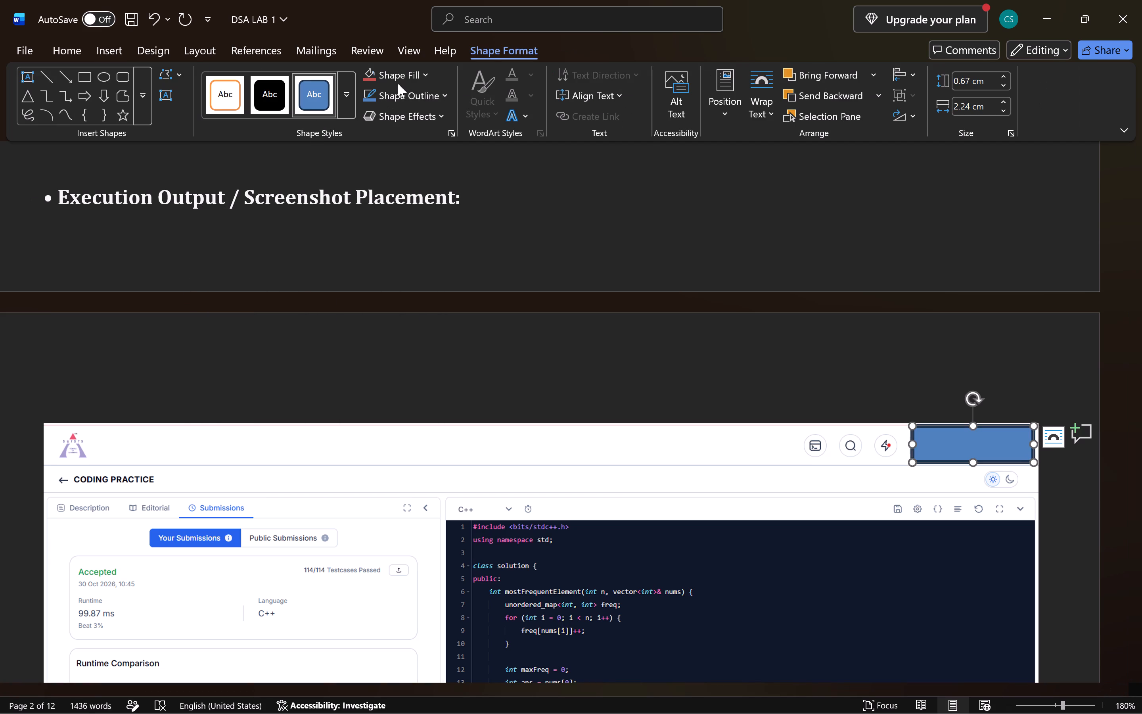
pyautogui.click(401, 78)
pyautogui.click(463, 395)
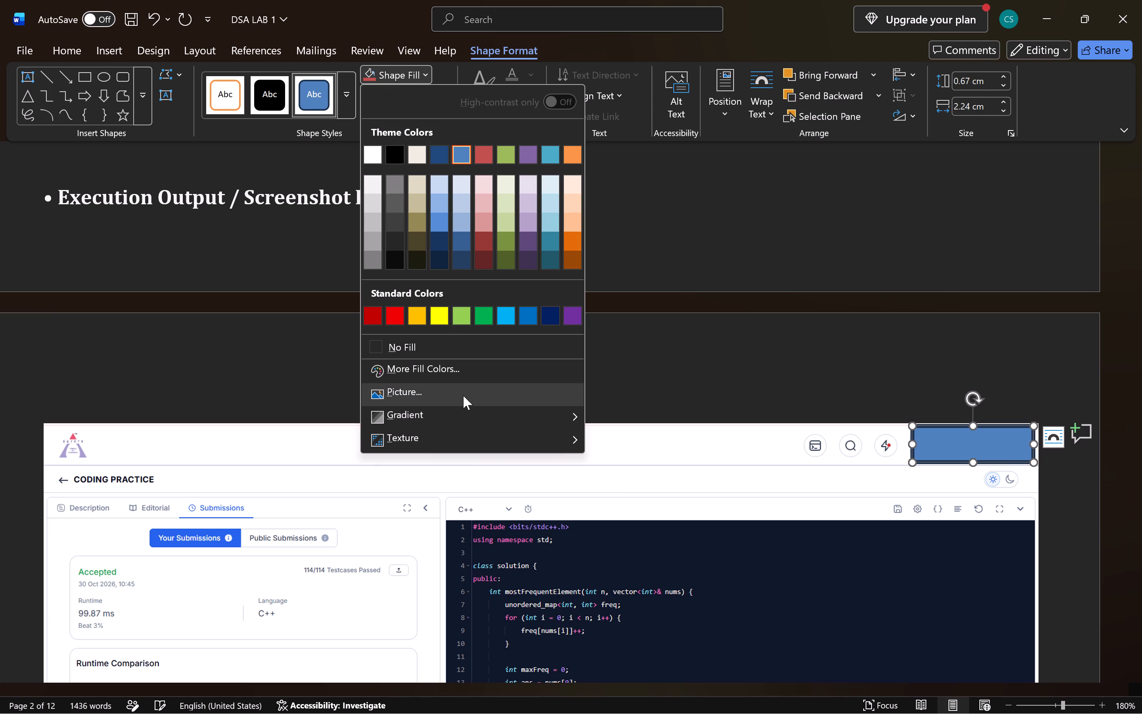
pyautogui.click(406, 315)
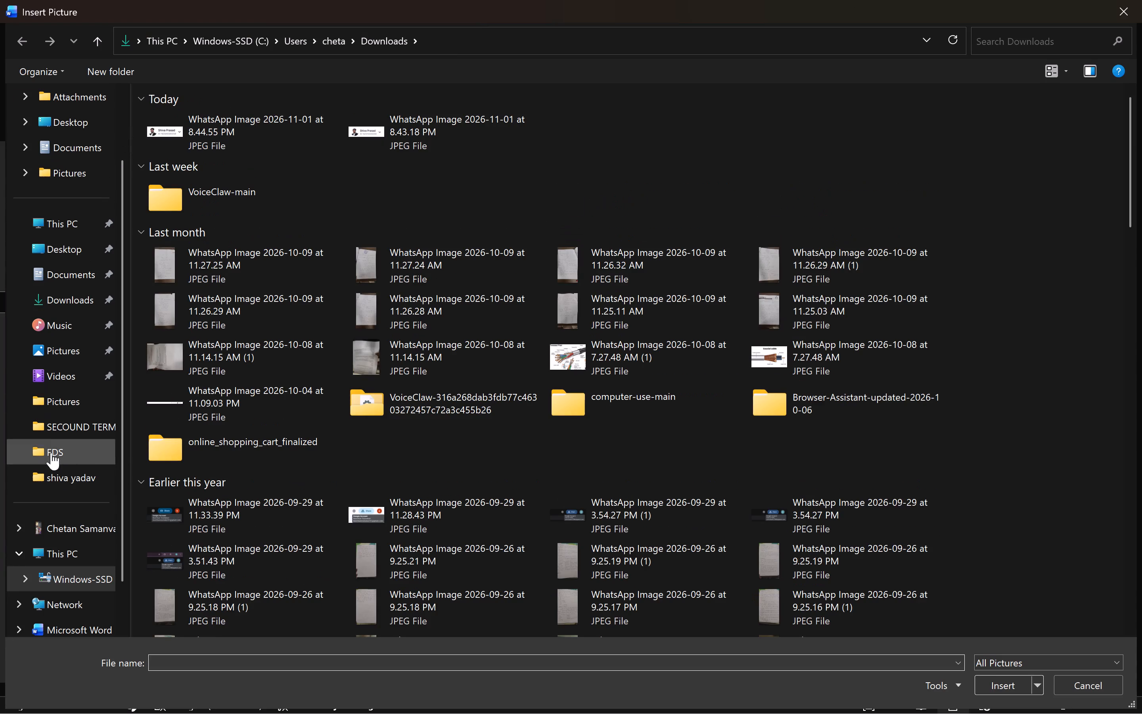
pyautogui.click(58, 397)
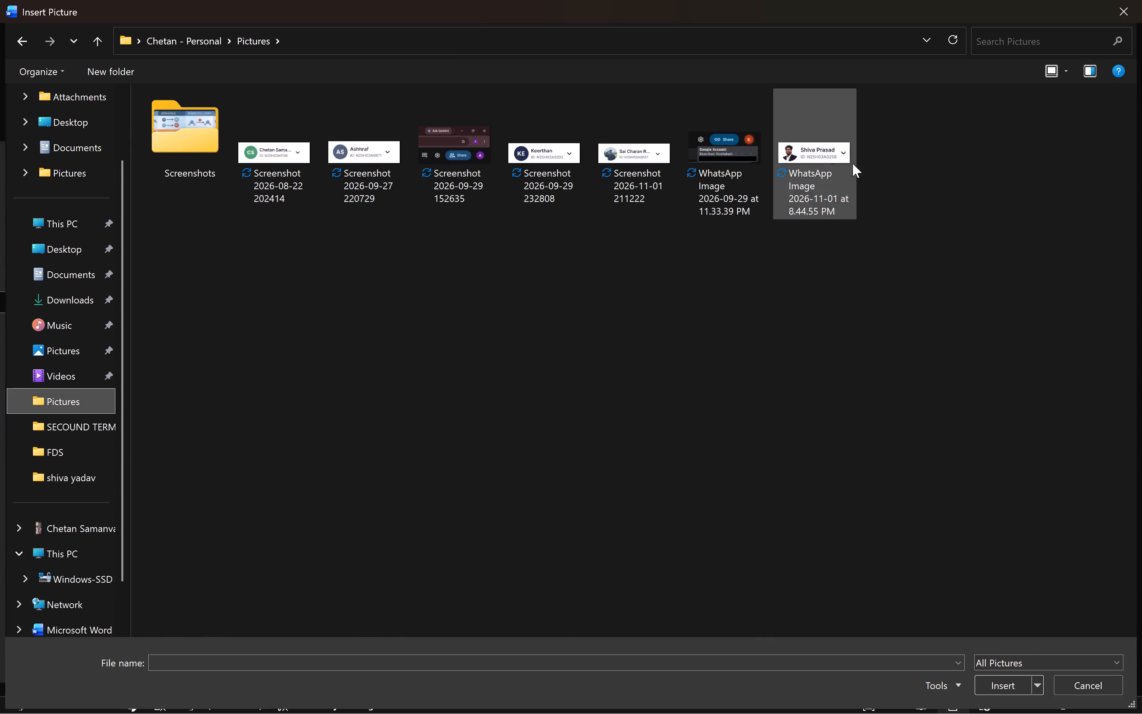
pyautogui.click(663, 138)
pyautogui.press('Return')
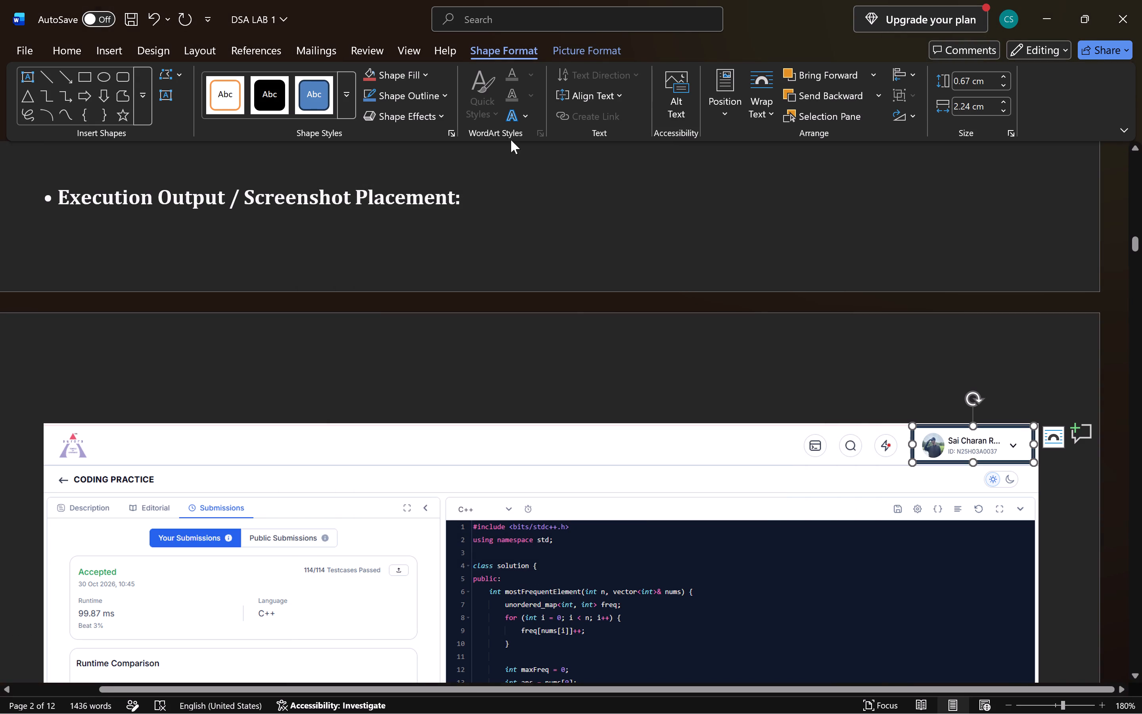
pyautogui.click(434, 100)
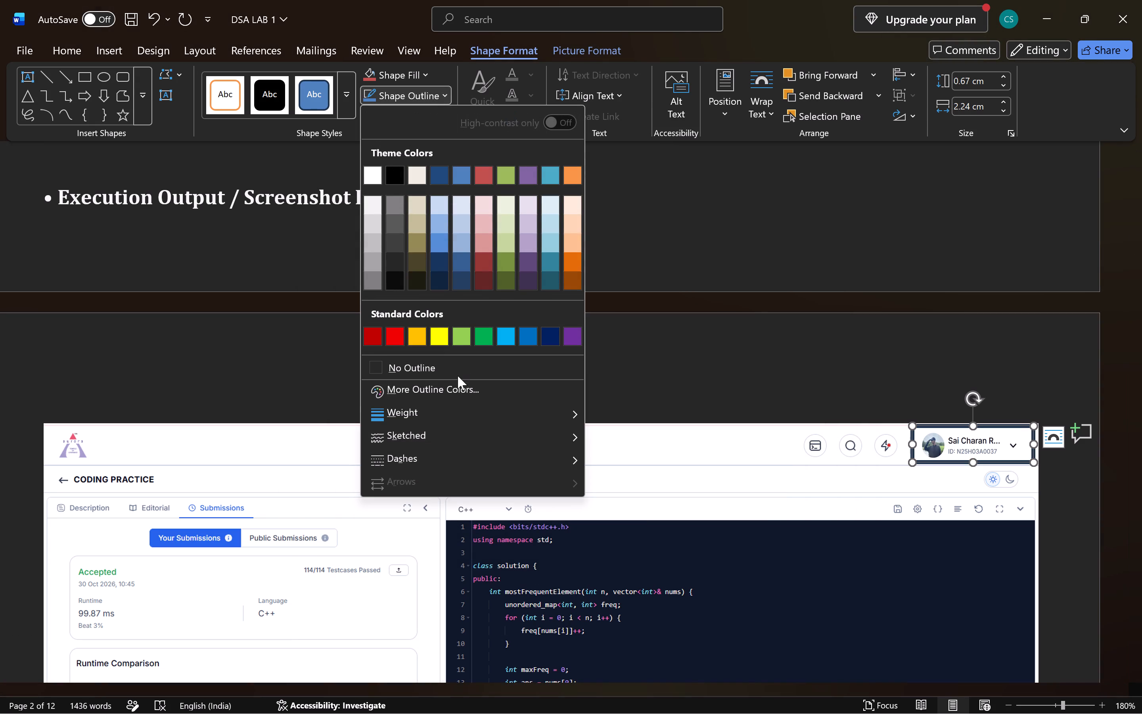
pyautogui.click(458, 370)
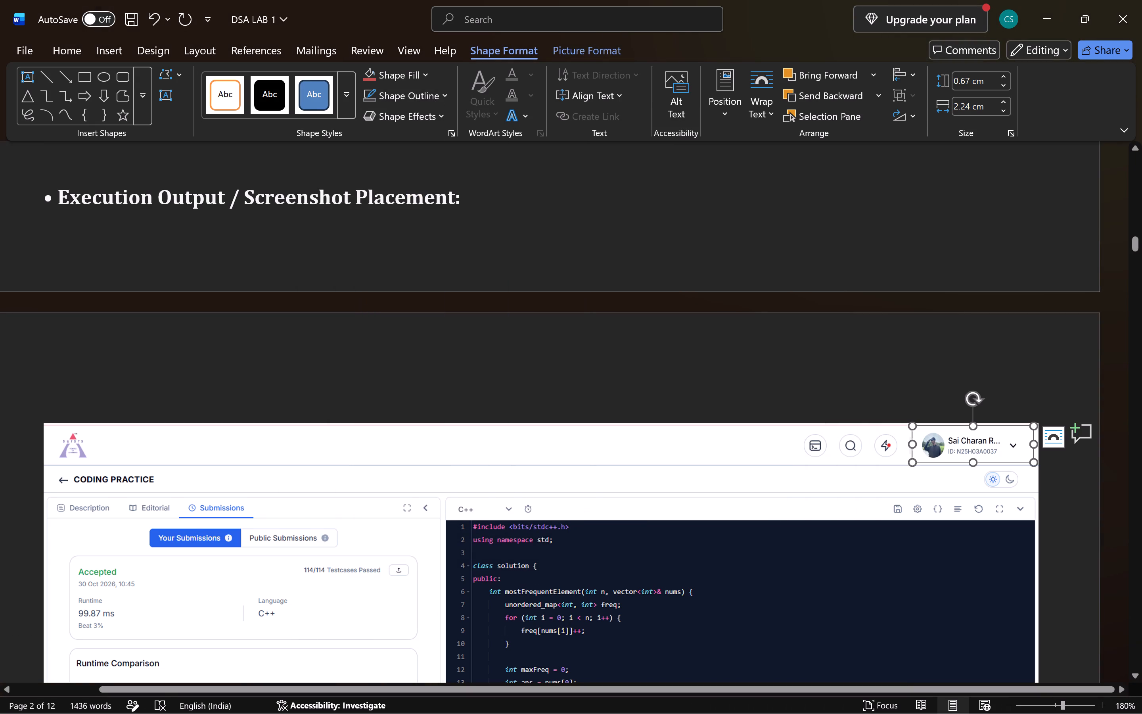
# Draw a rectangle about 0.63 cm high and 2.29 cm wide over the profile badge in Problem Statement 2's execution screenshot.
pyautogui.scroll(-3, 617, 378)
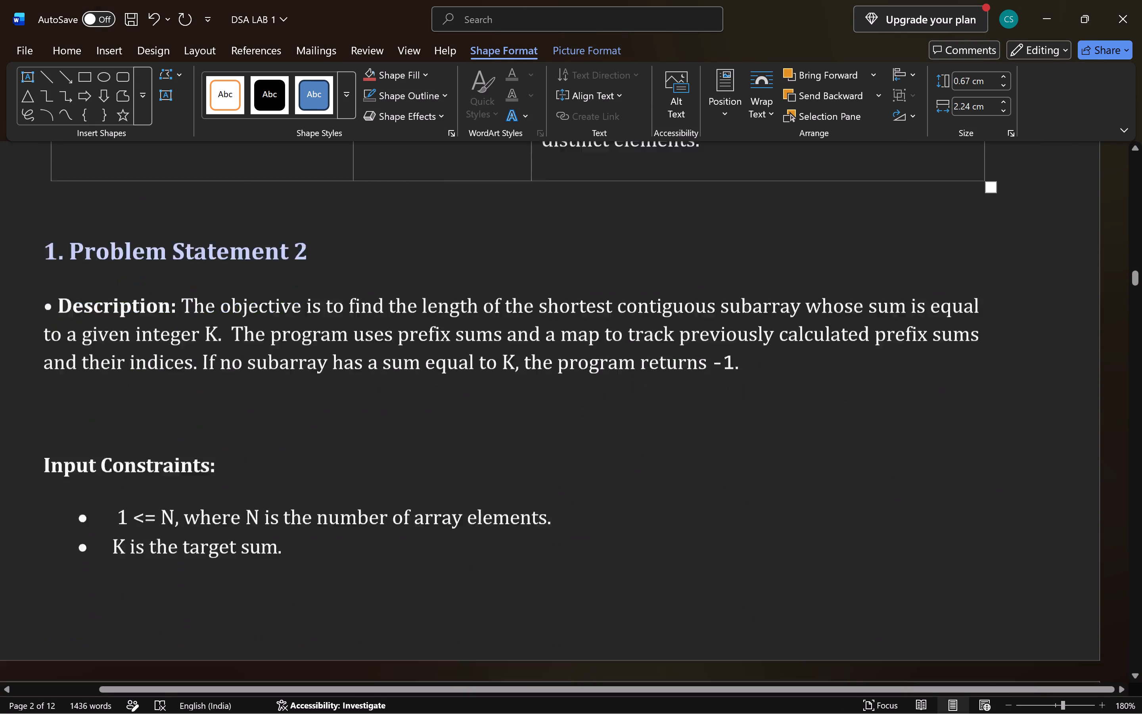
pyautogui.scroll(-3, 617, 378)
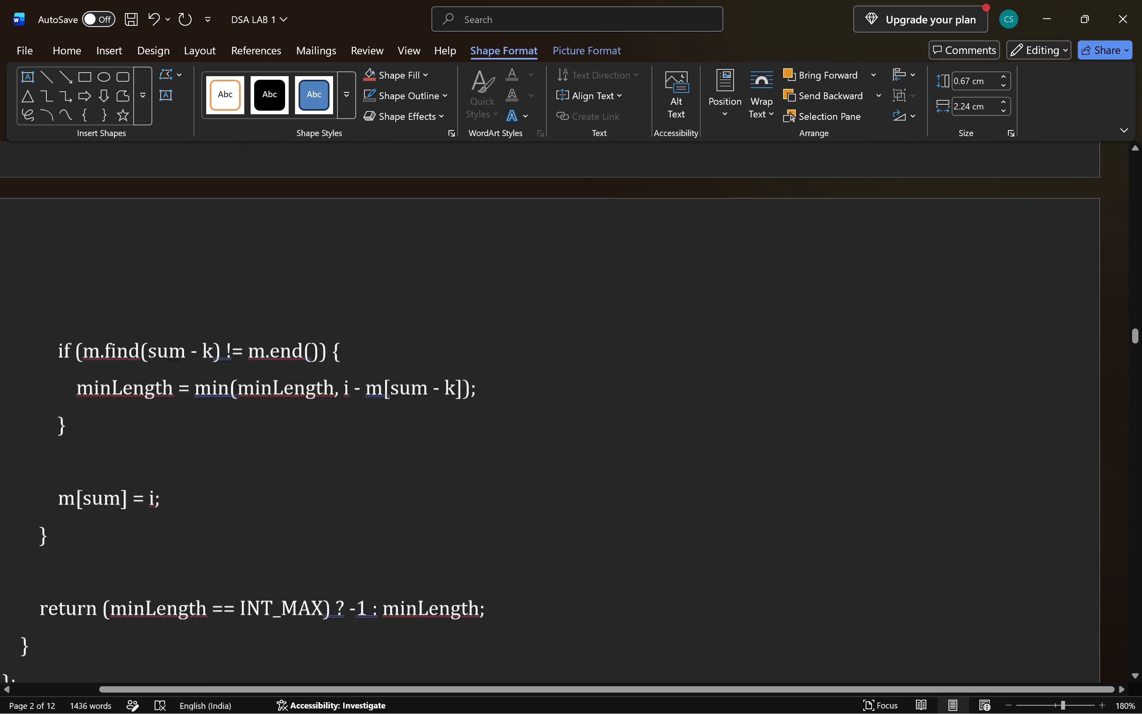
pyautogui.scroll(-1, 617, 378)
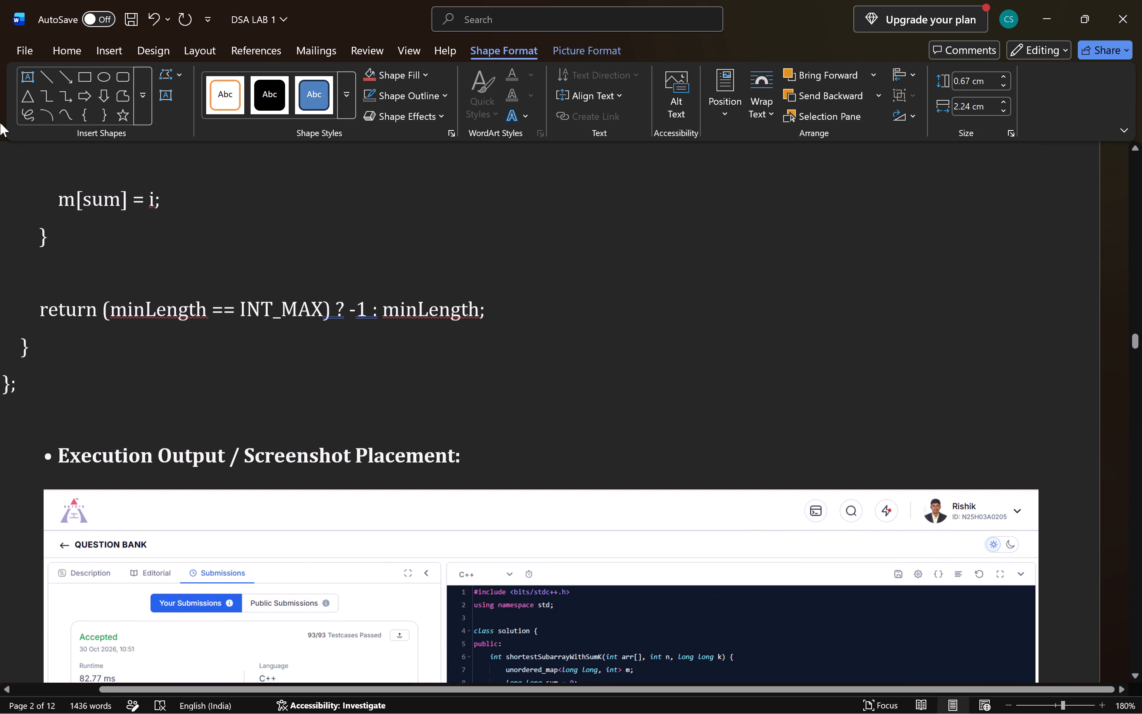
pyautogui.click(119, 52)
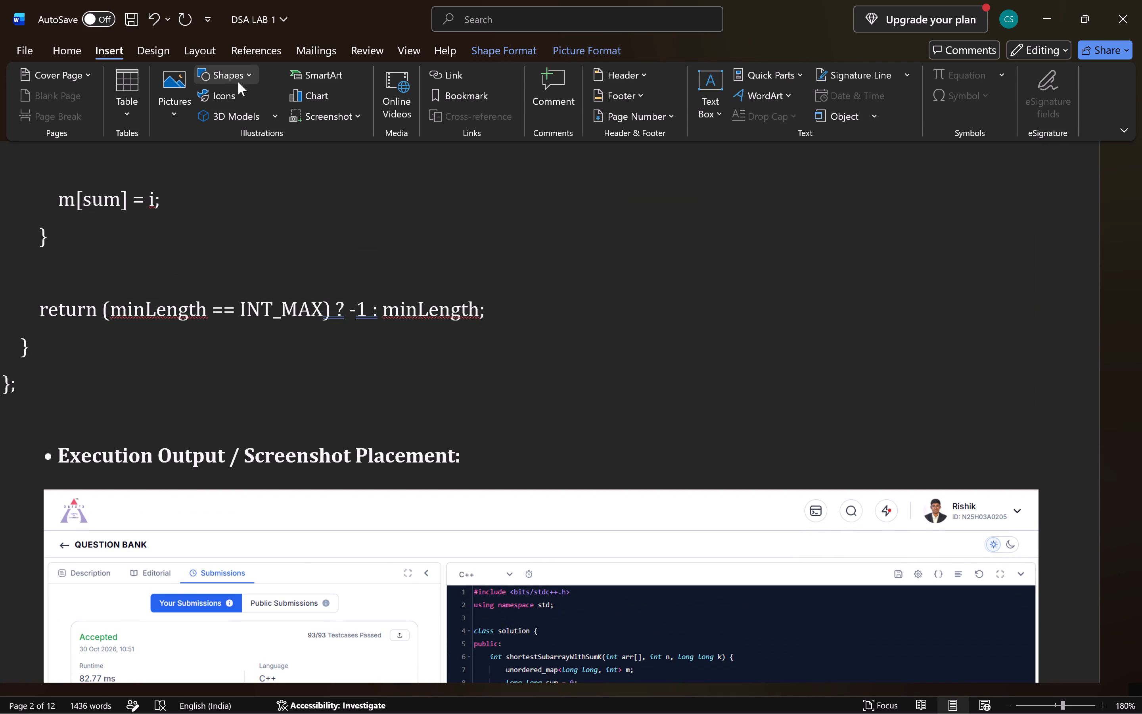
pyautogui.click(239, 80)
pyautogui.click(268, 125)
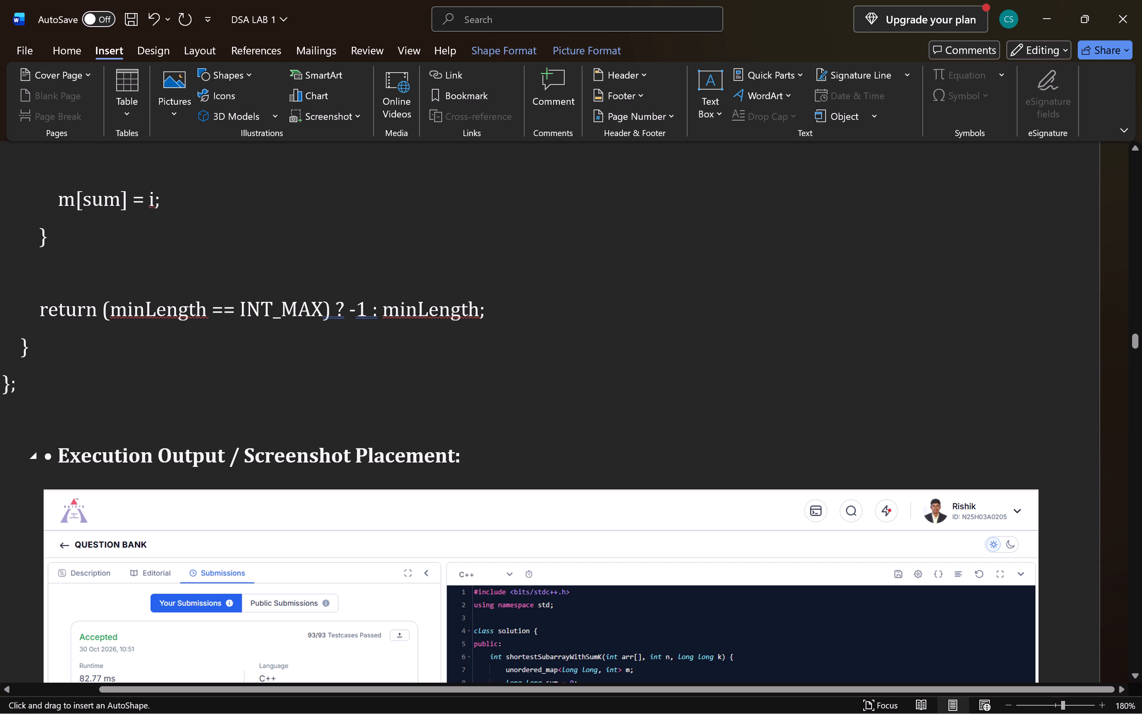
pyautogui.moveTo(915, 490); pyautogui.dragTo(1037, 524)
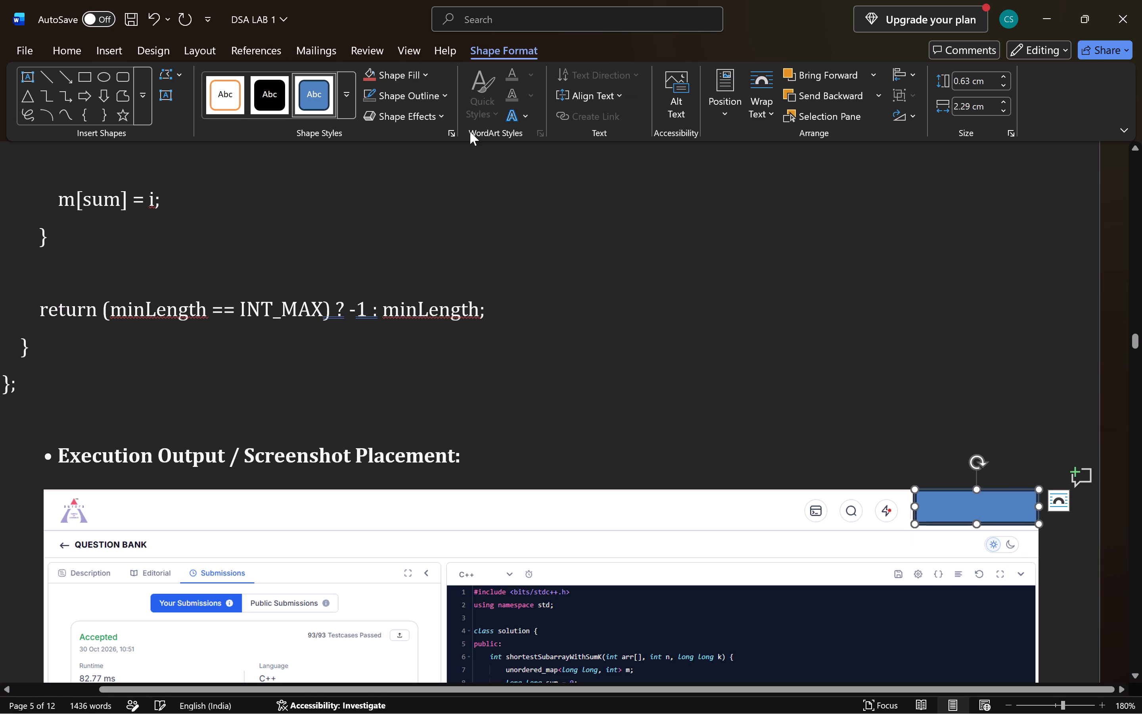
pyautogui.click(408, 66)
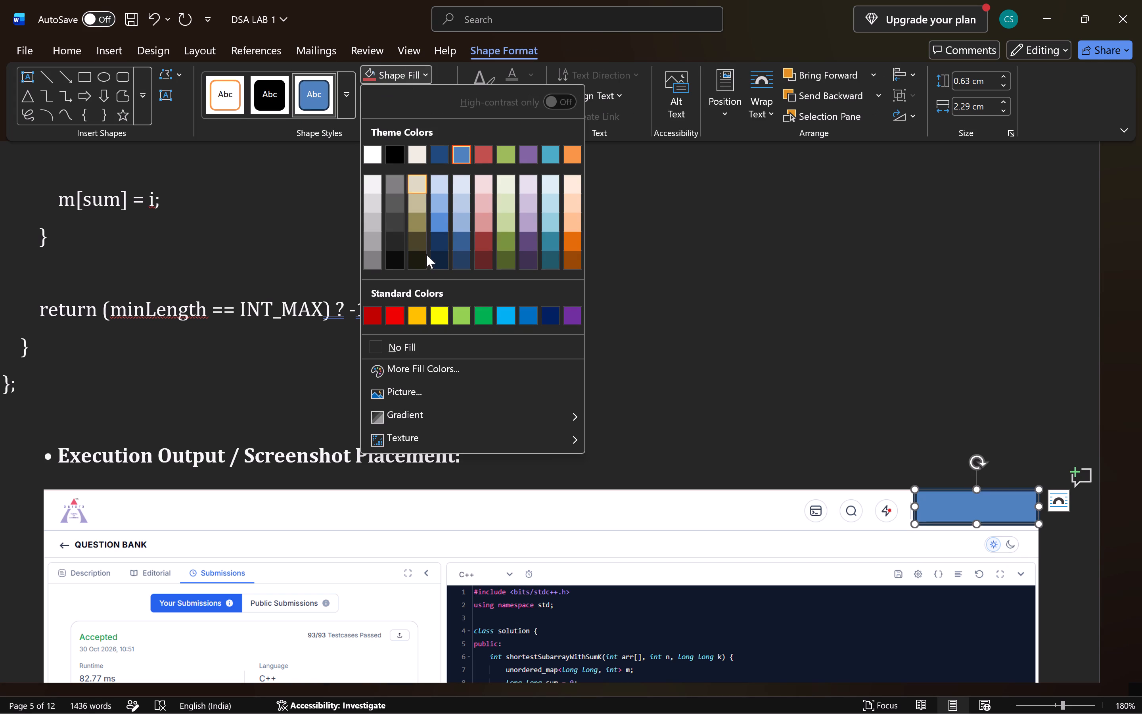
pyautogui.click(452, 399)
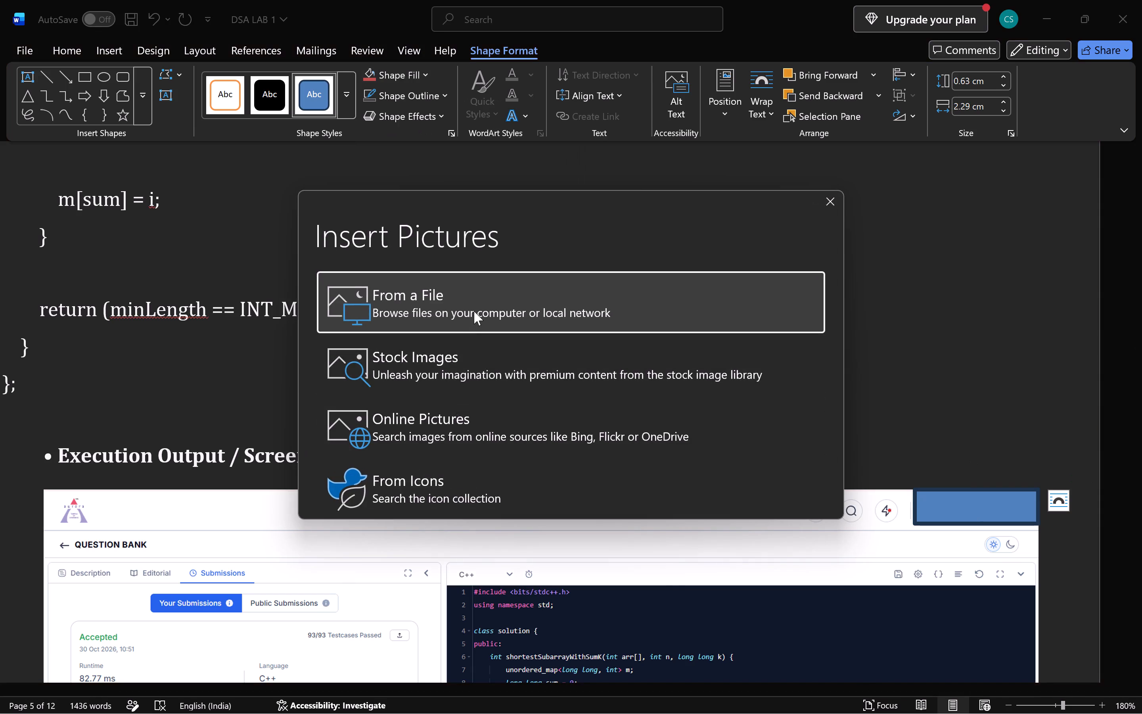
pyautogui.click(474, 311)
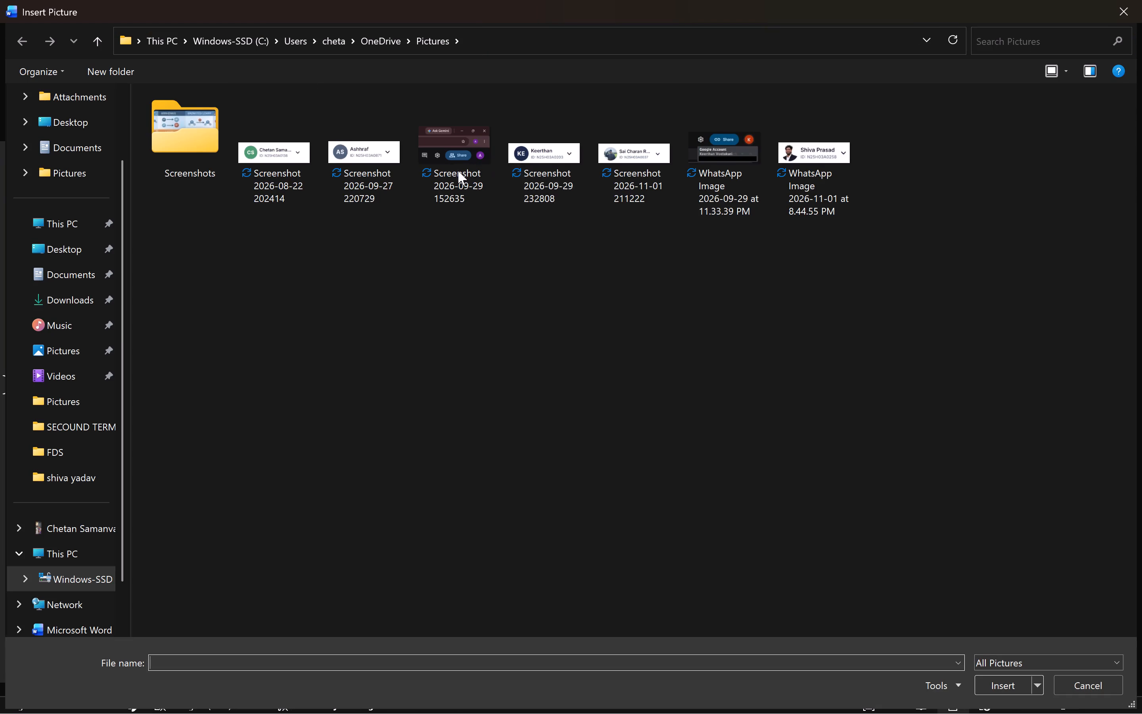
pyautogui.click(626, 157)
pyautogui.press('Return')
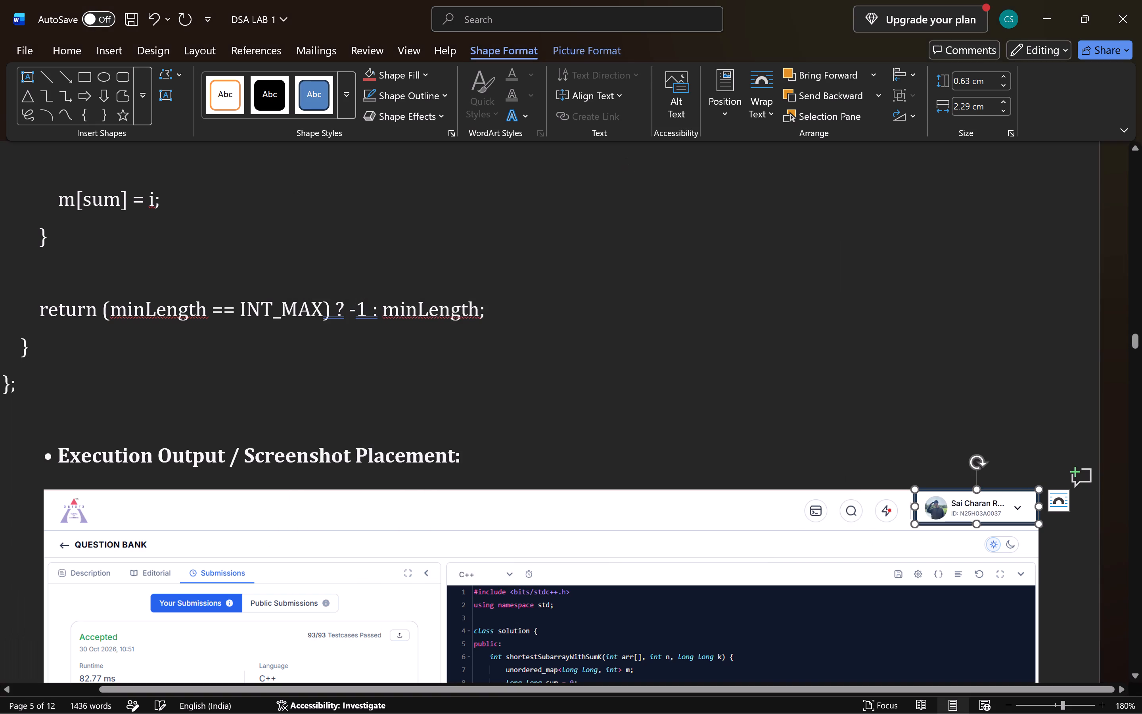
pyautogui.click(420, 90)
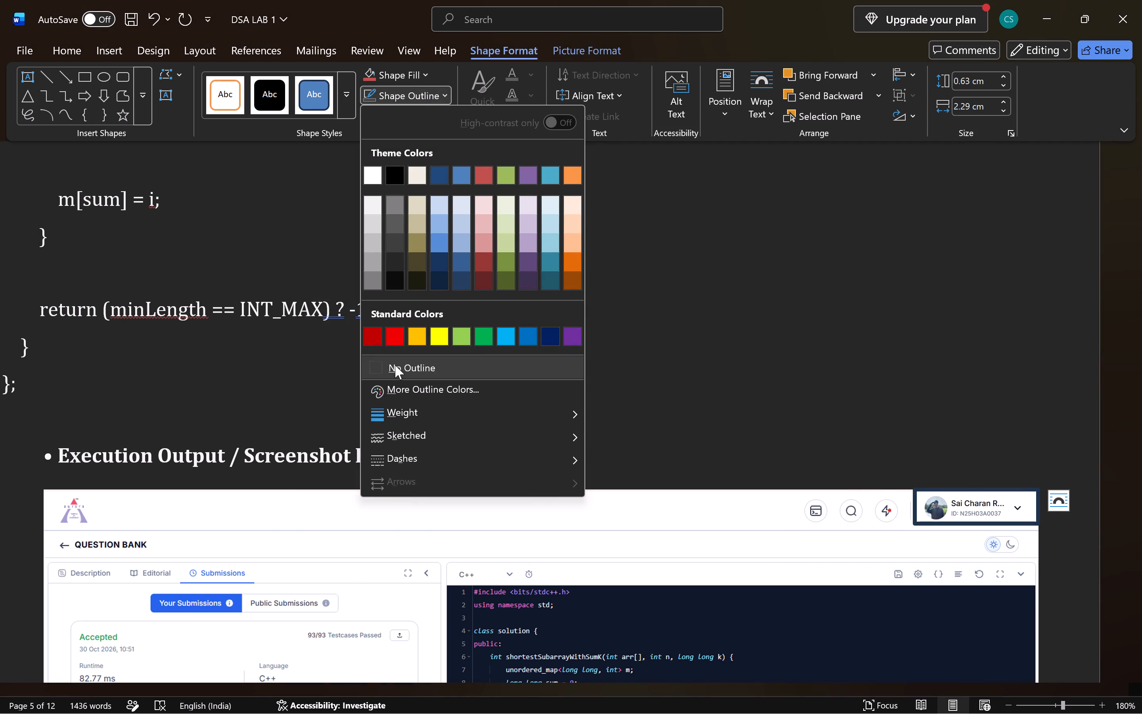
pyautogui.click(395, 369)
# Draw a rectangle about 0.67 cm high and 2.26 cm wide over the profile badge in Problem Statement 3's execution screenshot.
pyautogui.scroll(-1, 603, 401)
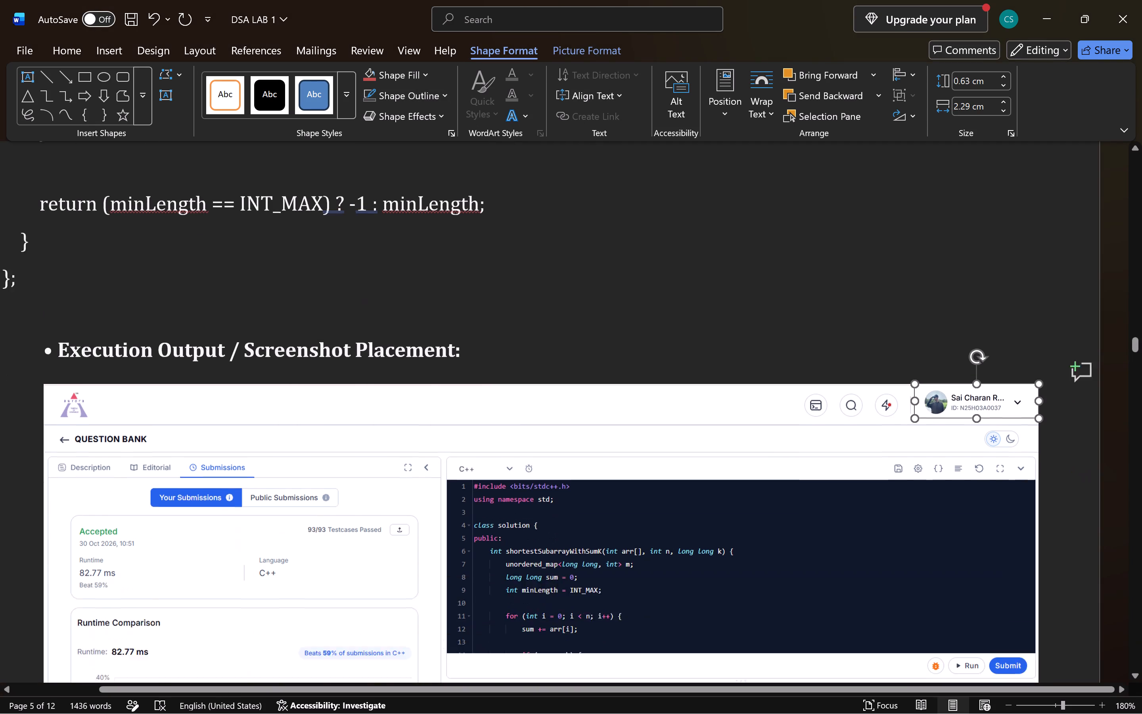
pyautogui.scroll(-1, 603, 401)
pyautogui.scroll(-1, 745, 317)
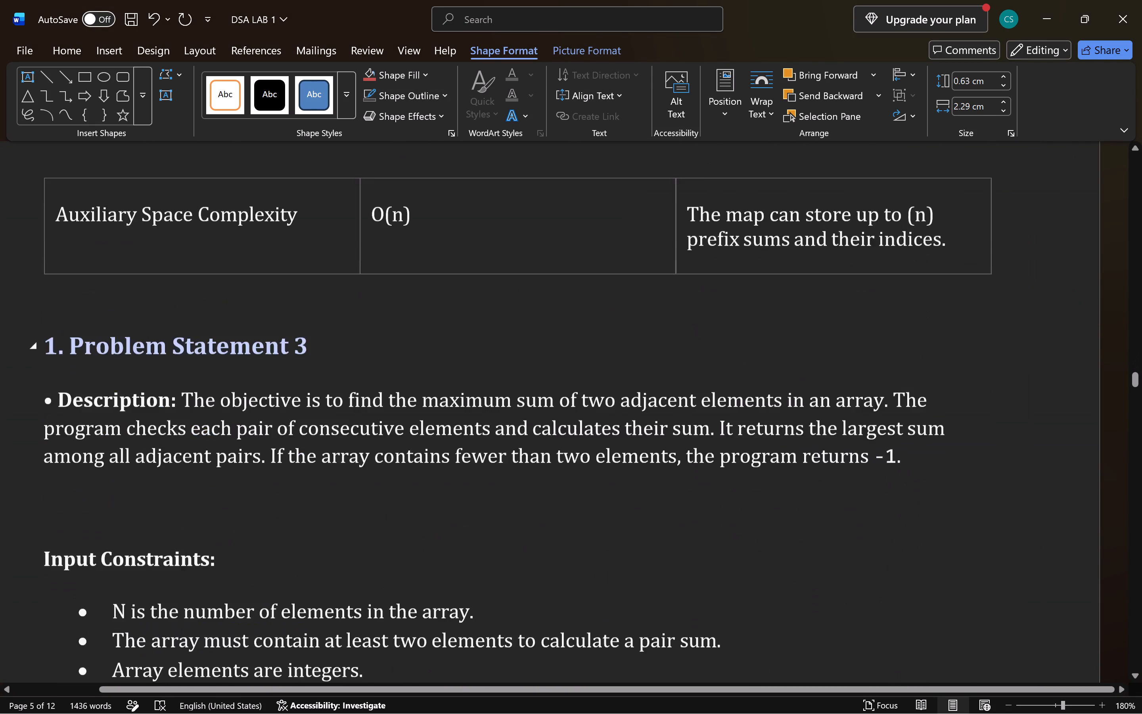
pyautogui.scroll(-2, 745, 317)
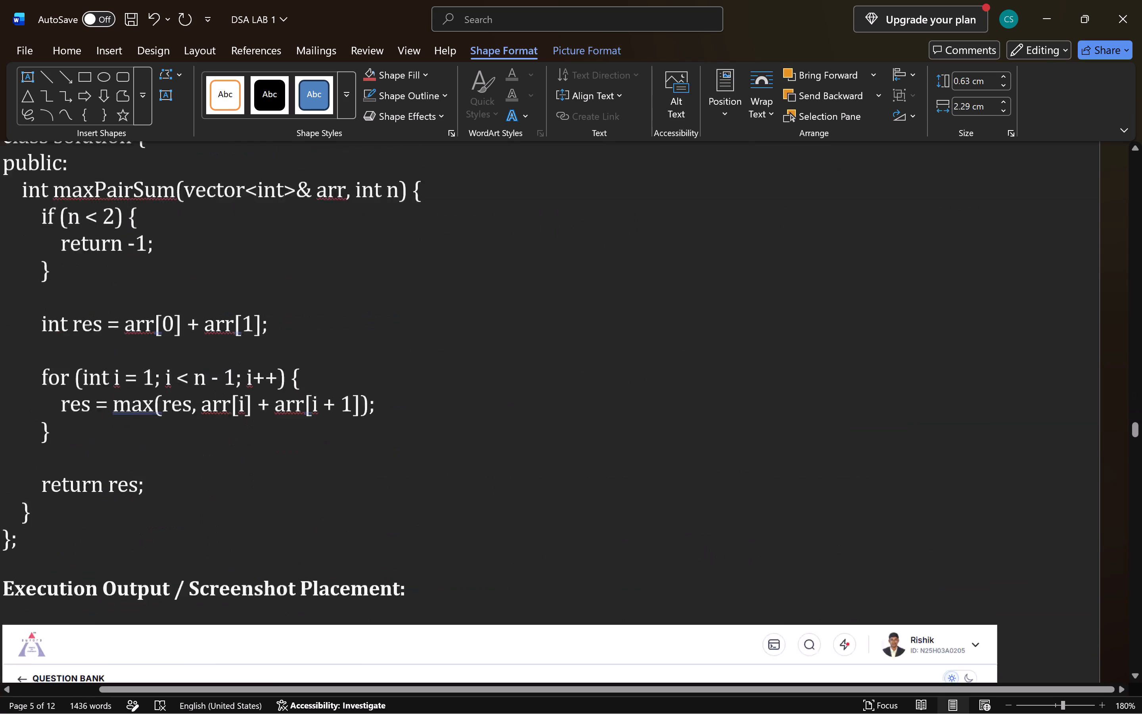
pyautogui.scroll(-1, 745, 317)
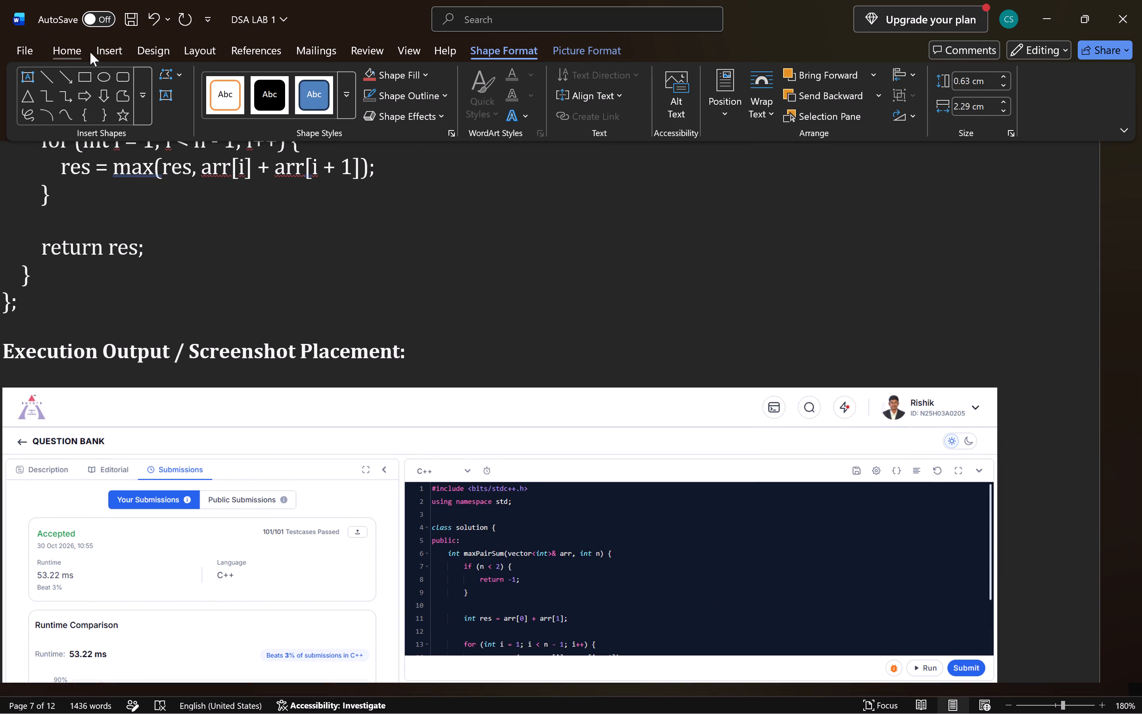
pyautogui.click(103, 49)
pyautogui.click(219, 75)
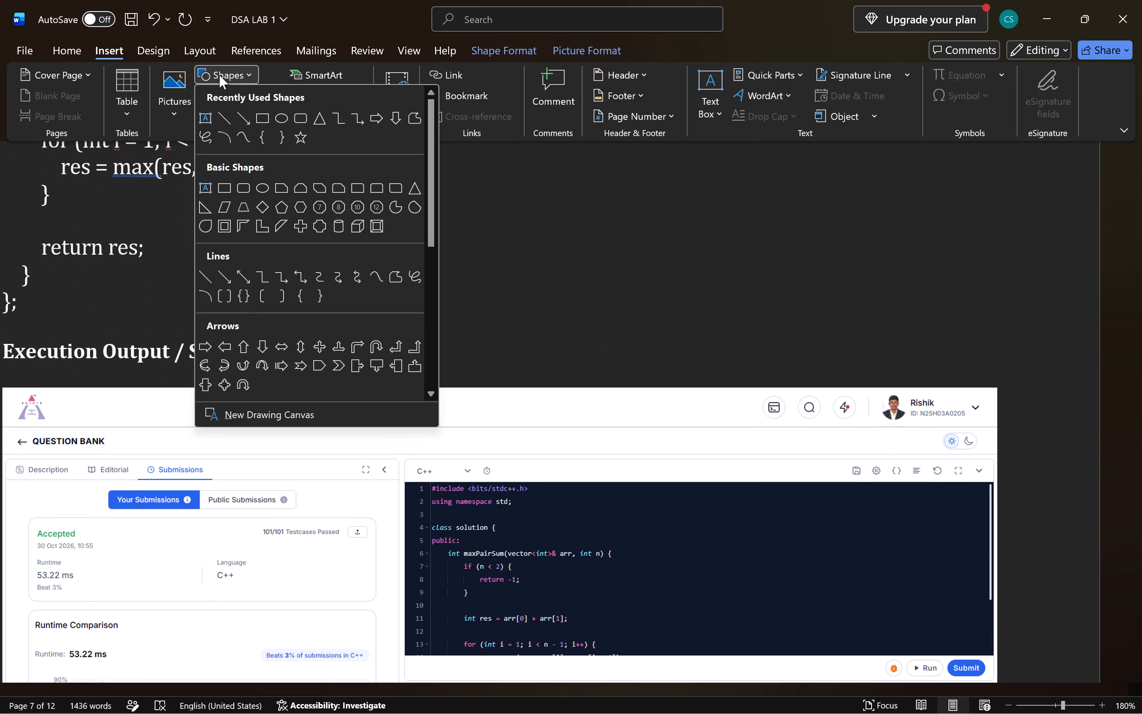
pyautogui.click(267, 115)
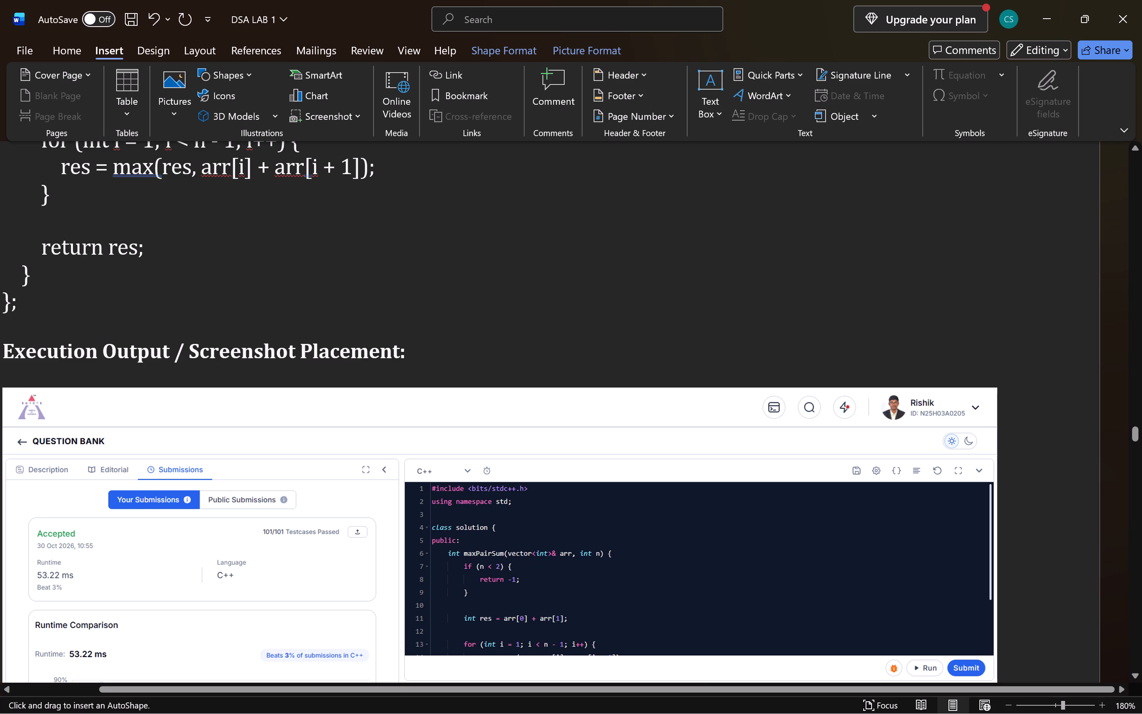
pyautogui.moveTo(875, 388); pyautogui.dragTo(995, 424)
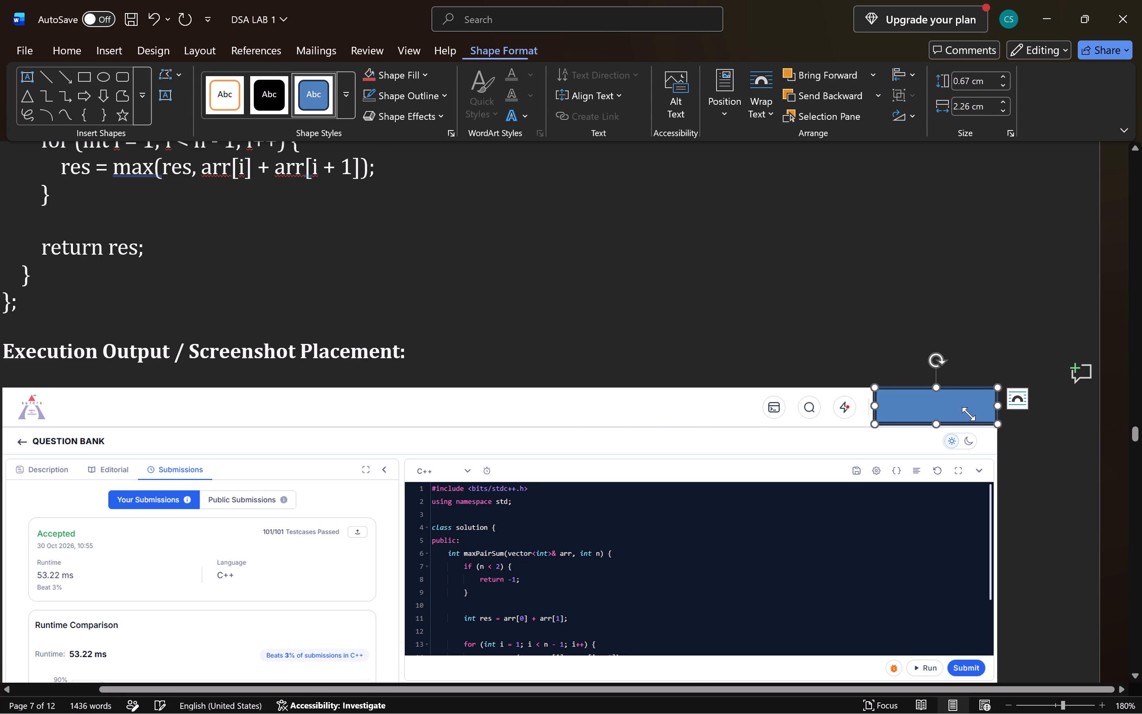
pyautogui.click(400, 83)
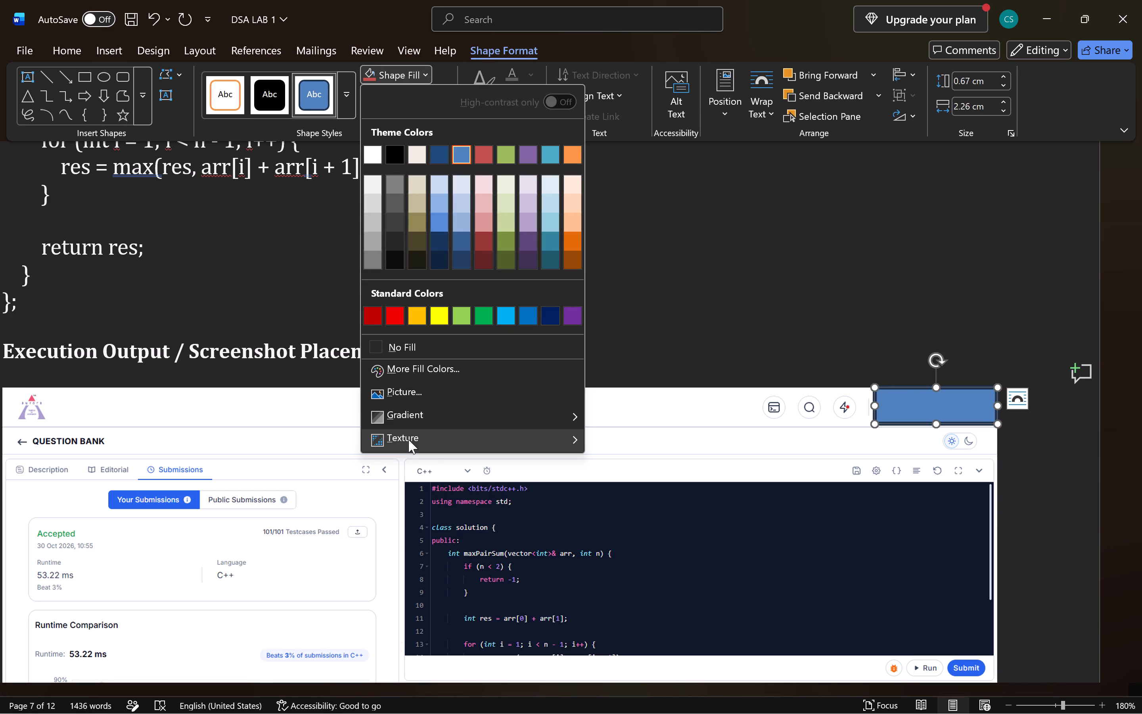
pyautogui.click(400, 395)
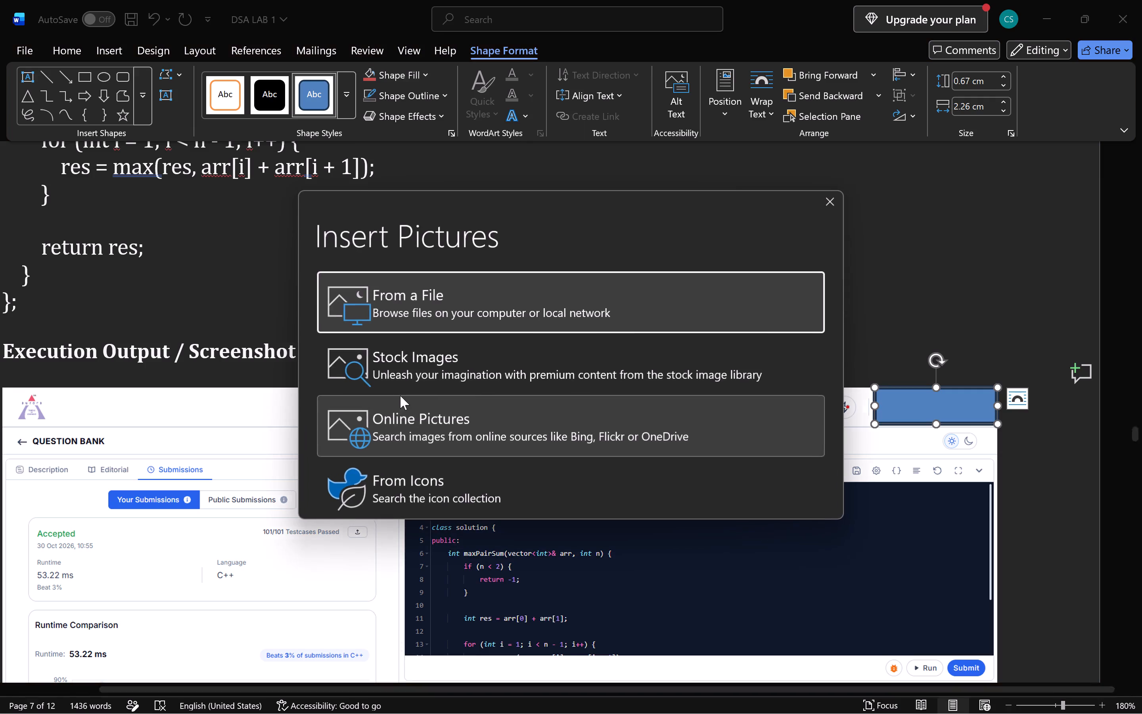
pyautogui.click(483, 312)
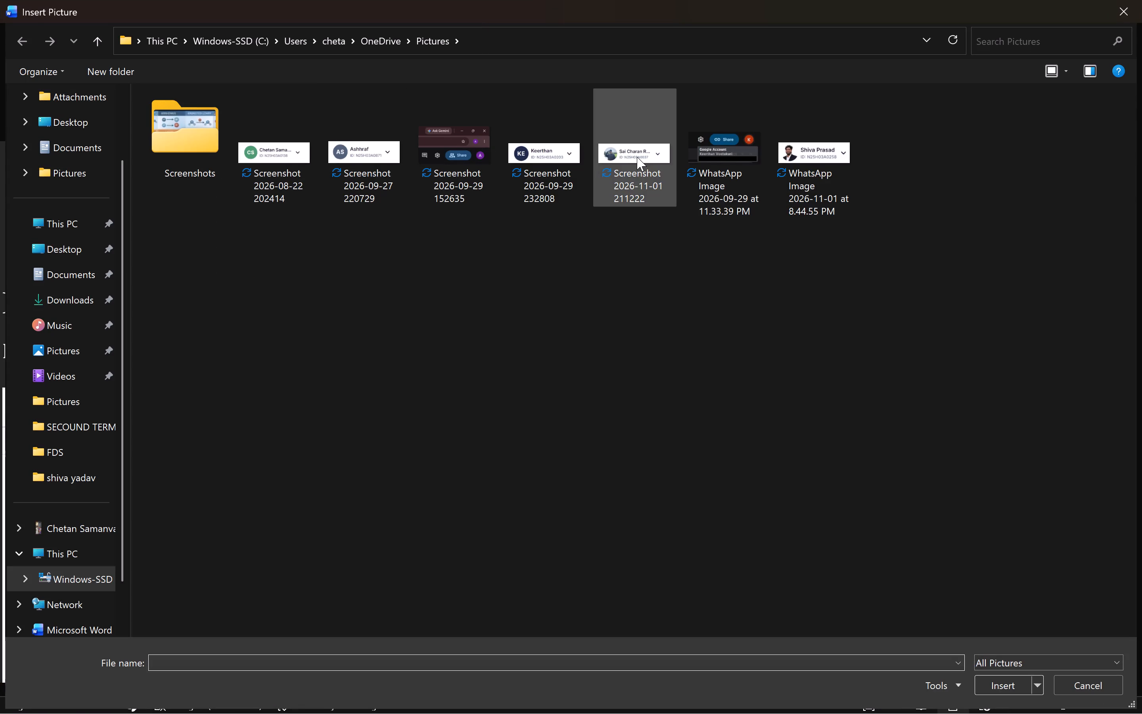
pyautogui.click(638, 156)
pyautogui.press('Return')
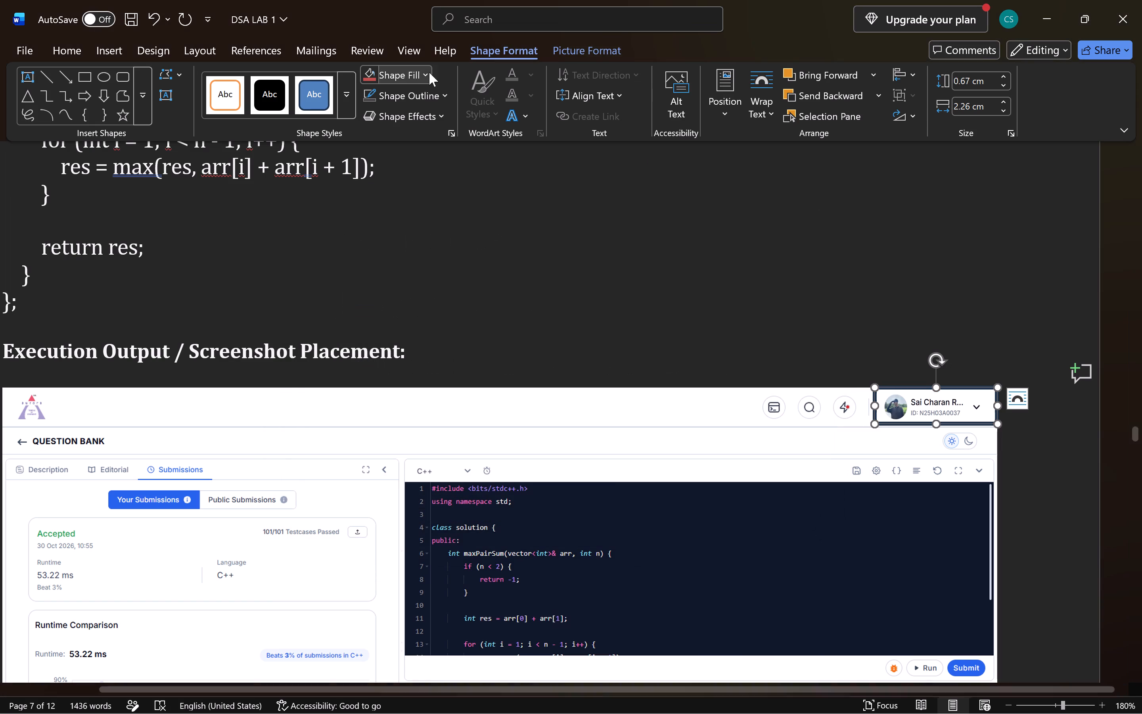
pyautogui.click(423, 94)
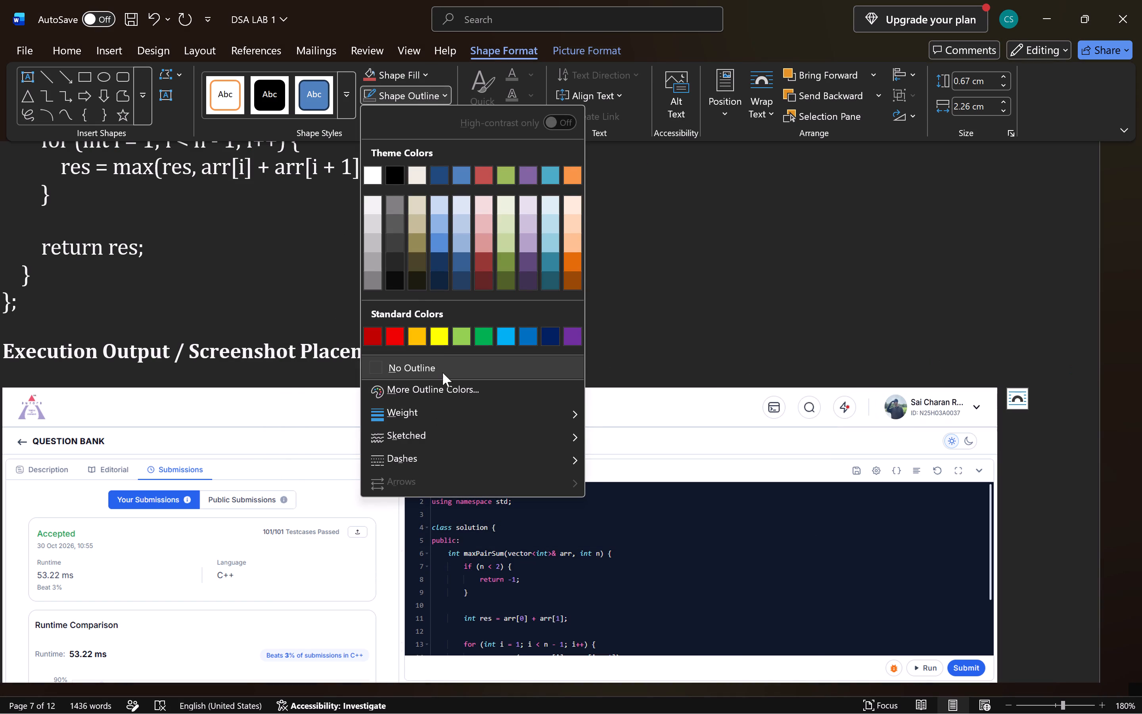
pyautogui.click(443, 372)
# Draw a rectangle about 0.67 cm high and 2.32 cm wide over the profile badge in Problem Statement 4's execution screenshot.
pyautogui.scroll(-1, 594, 452)
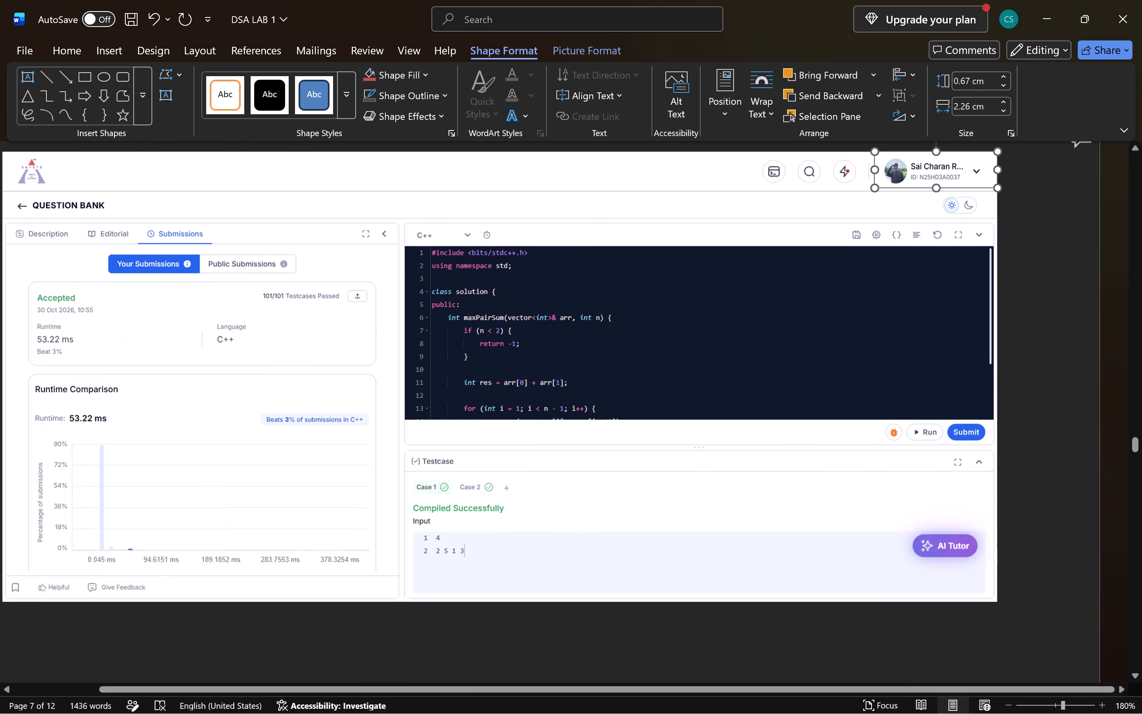
pyautogui.scroll(-3, 594, 452)
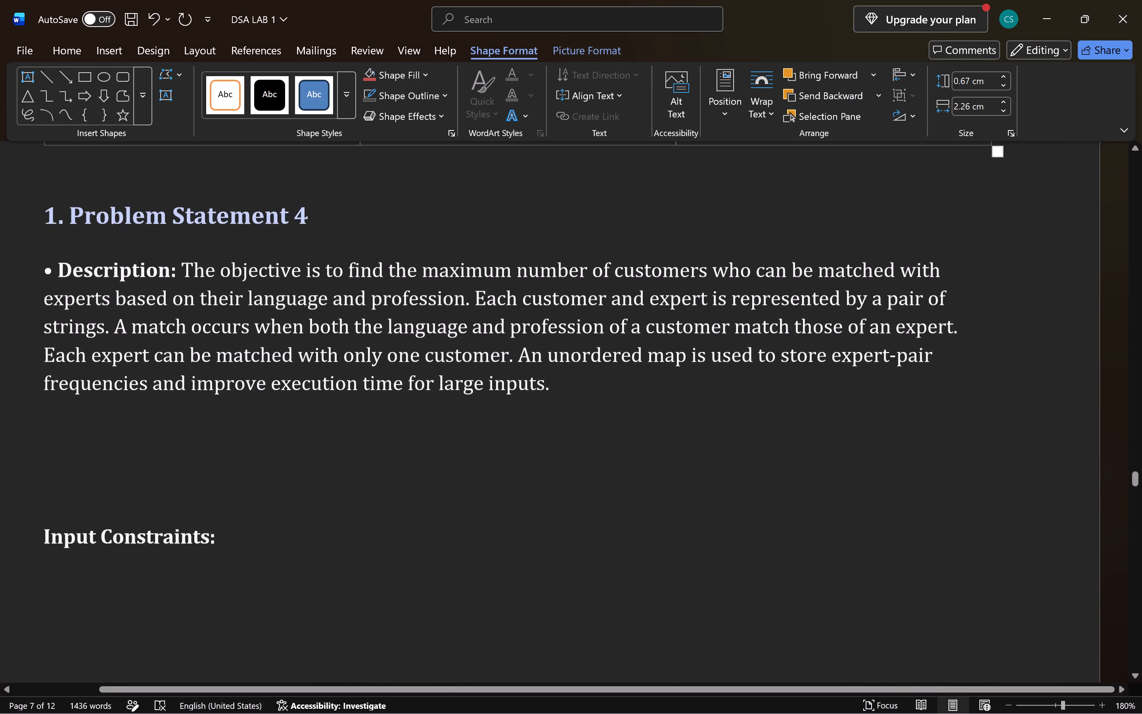
pyautogui.scroll(-2, 594, 452)
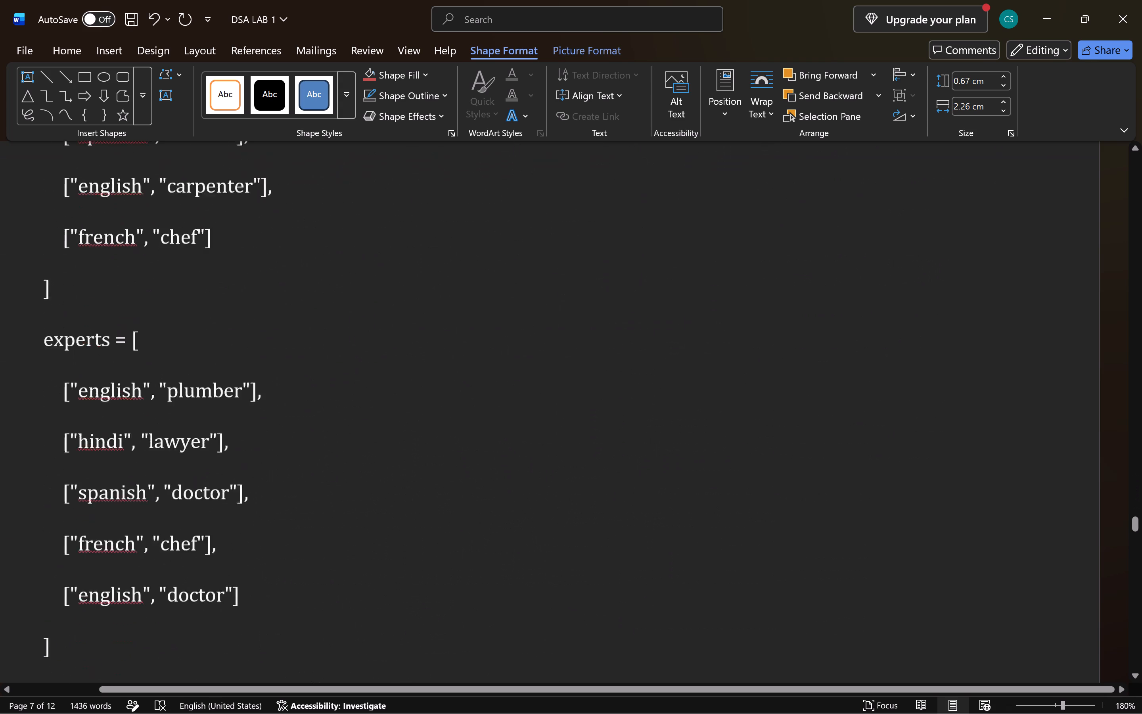
pyautogui.scroll(-3, 594, 452)
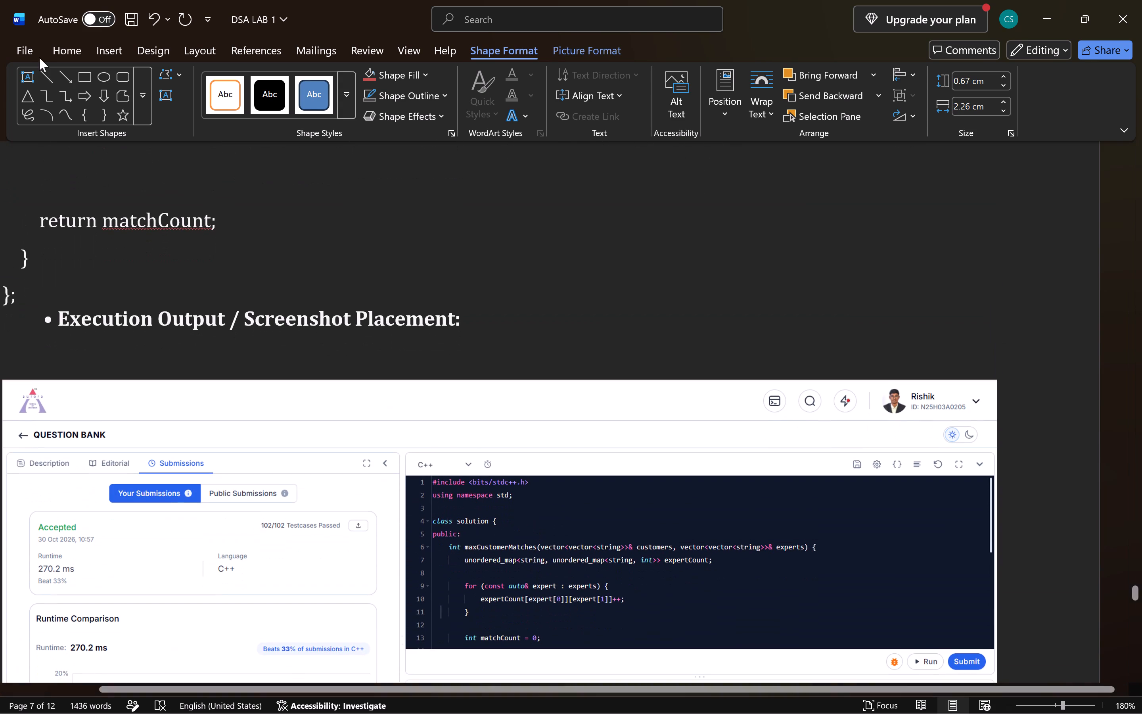
pyautogui.click(103, 52)
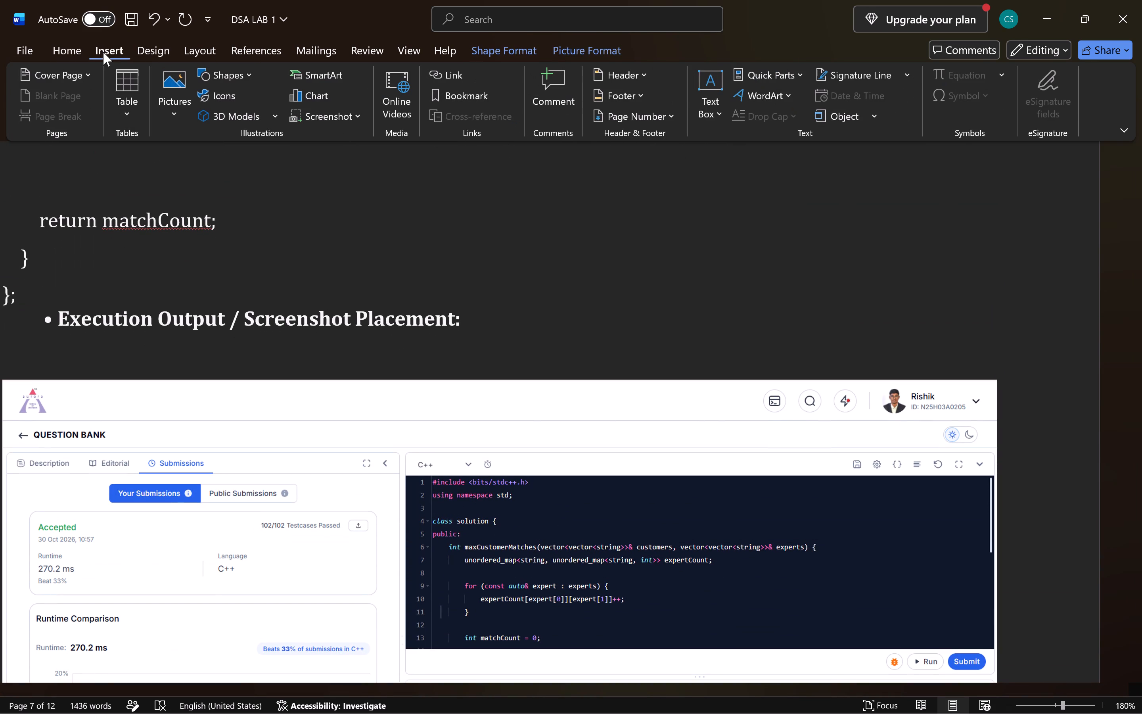
pyautogui.click(215, 72)
pyautogui.click(262, 117)
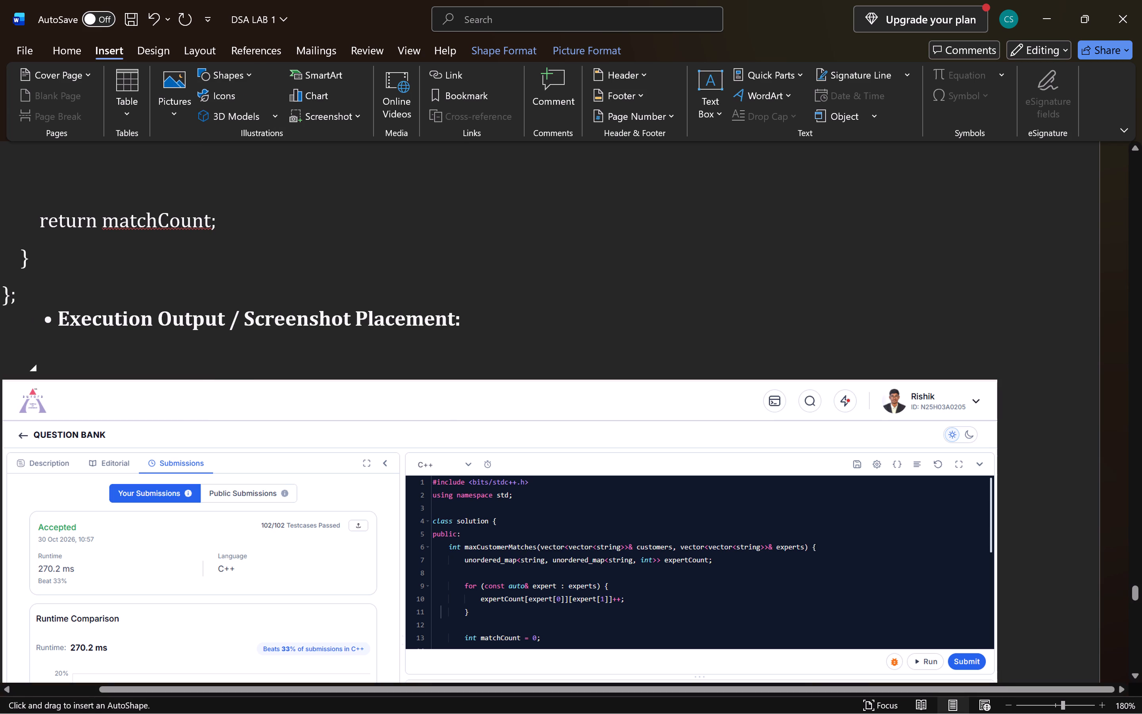
pyautogui.moveTo(872, 382); pyautogui.dragTo(991, 416)
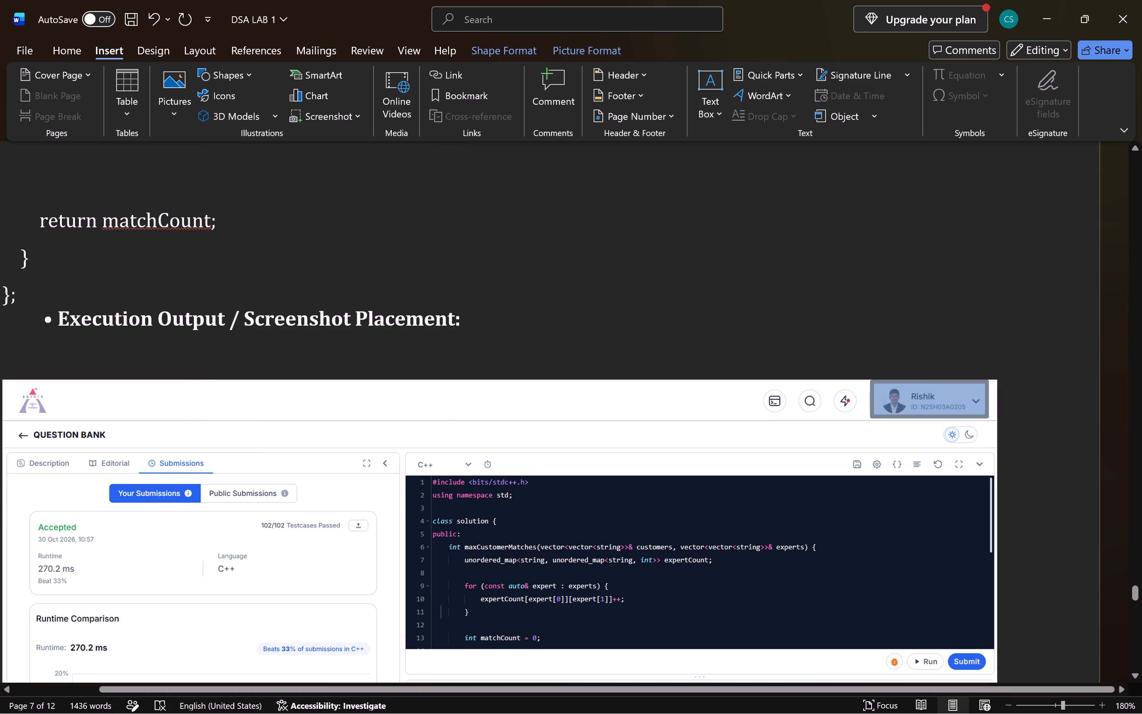
pyautogui.moveTo(991, 416); pyautogui.dragTo(998, 419)
pyautogui.click(420, 75)
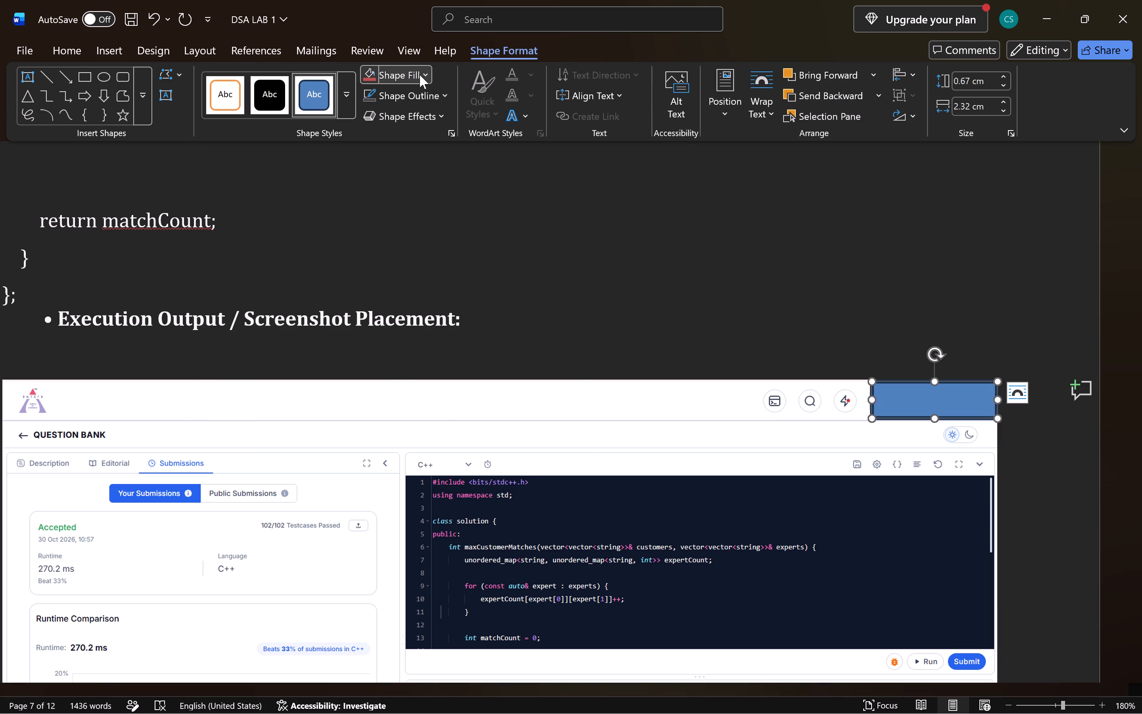
pyautogui.click(431, 396)
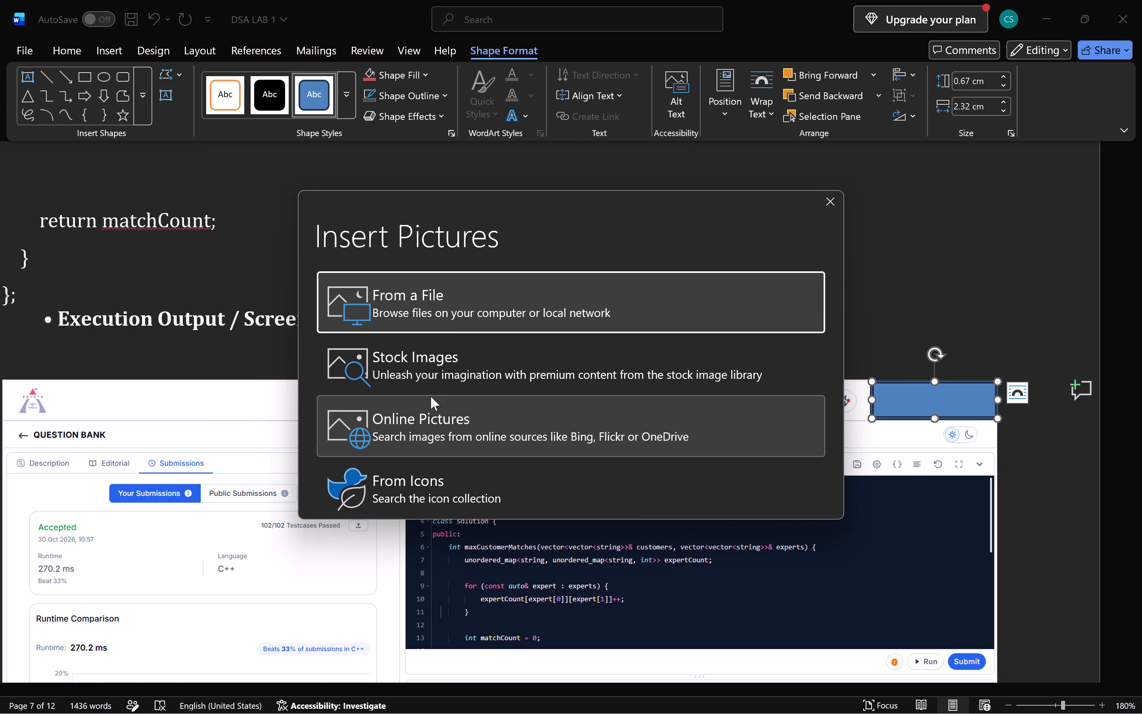
pyautogui.click(513, 314)
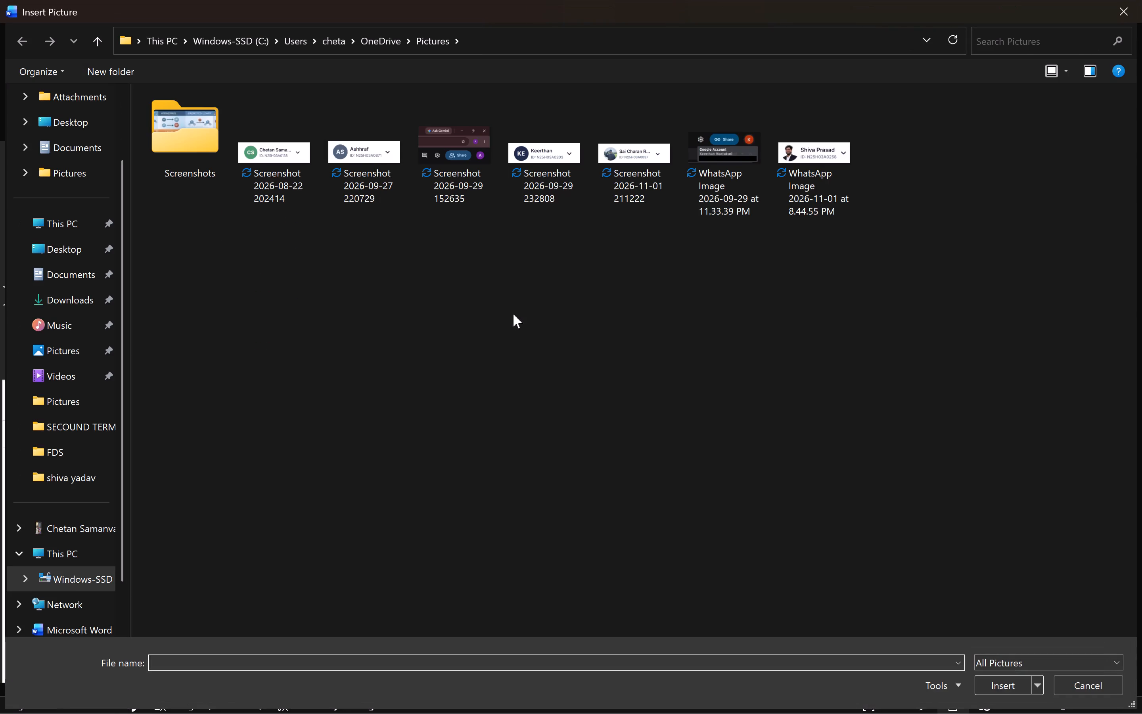
pyautogui.click(624, 160)
pyautogui.press('Return')
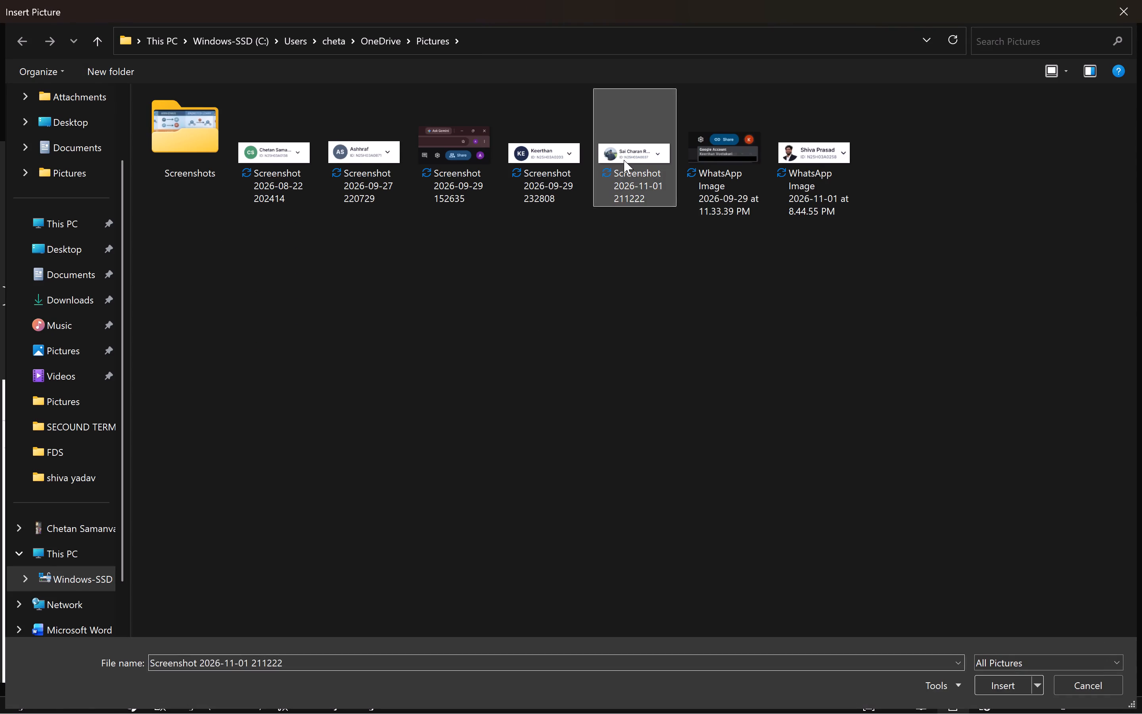
pyautogui.click(419, 97)
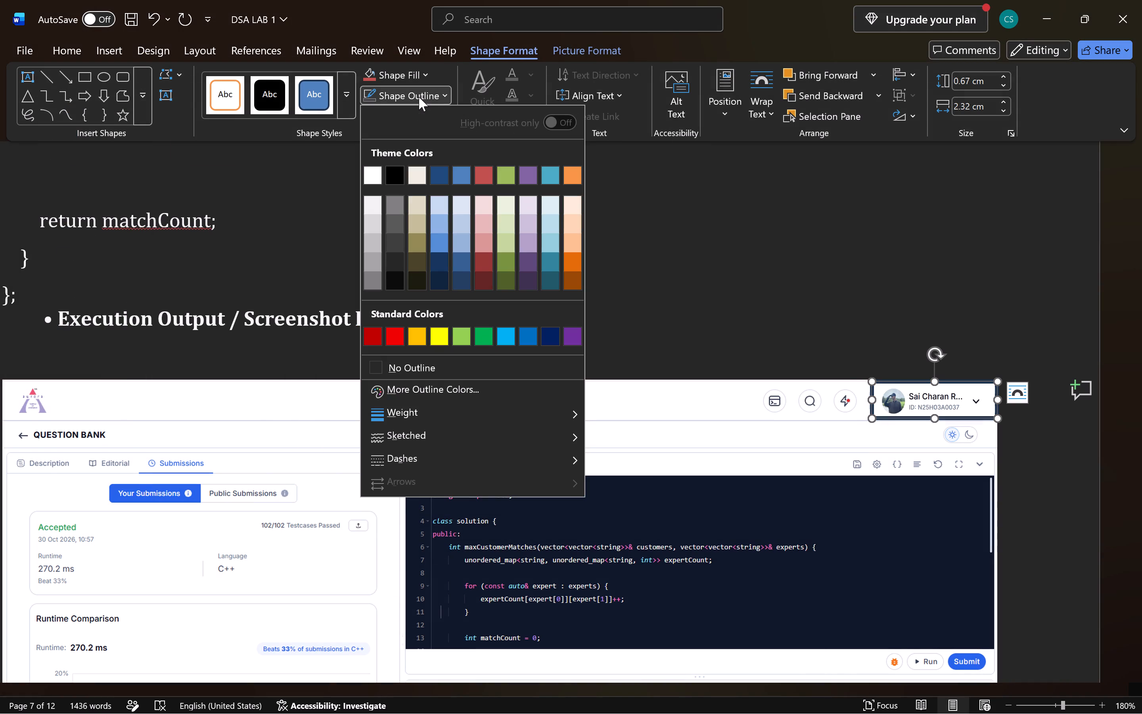
pyautogui.click(406, 373)
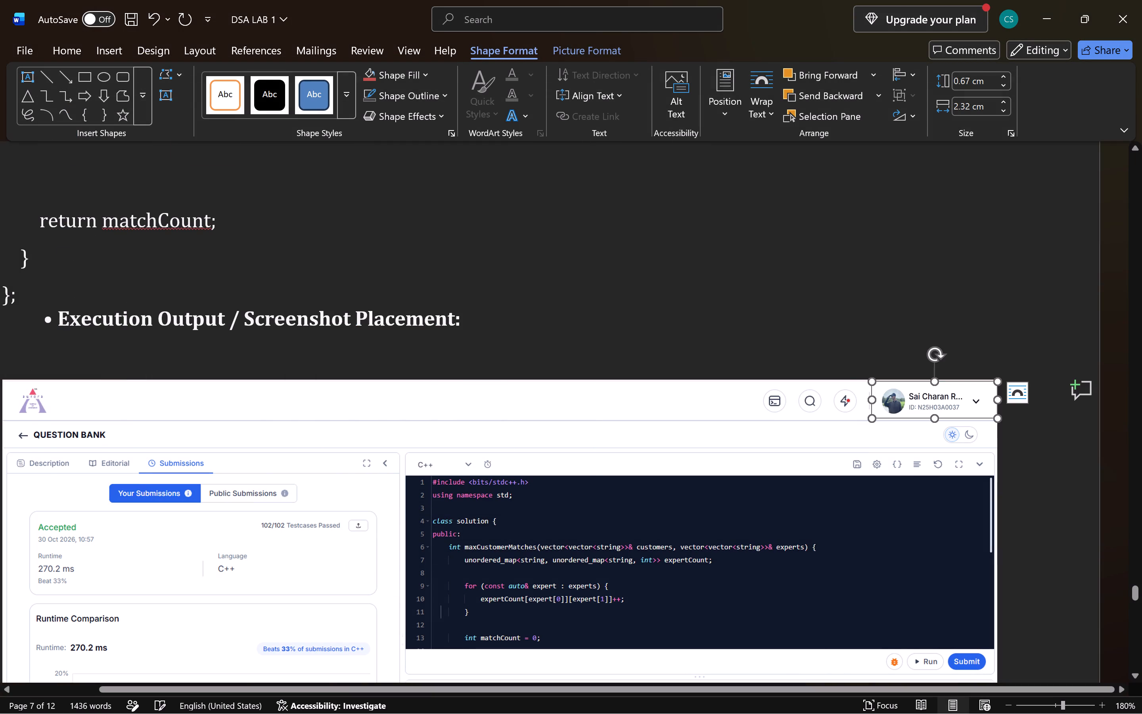
# Review the whole report from its last page back to the student details table, checking the replaced badges in the execution screenshots.
pyautogui.scroll(-3, 677, 482)
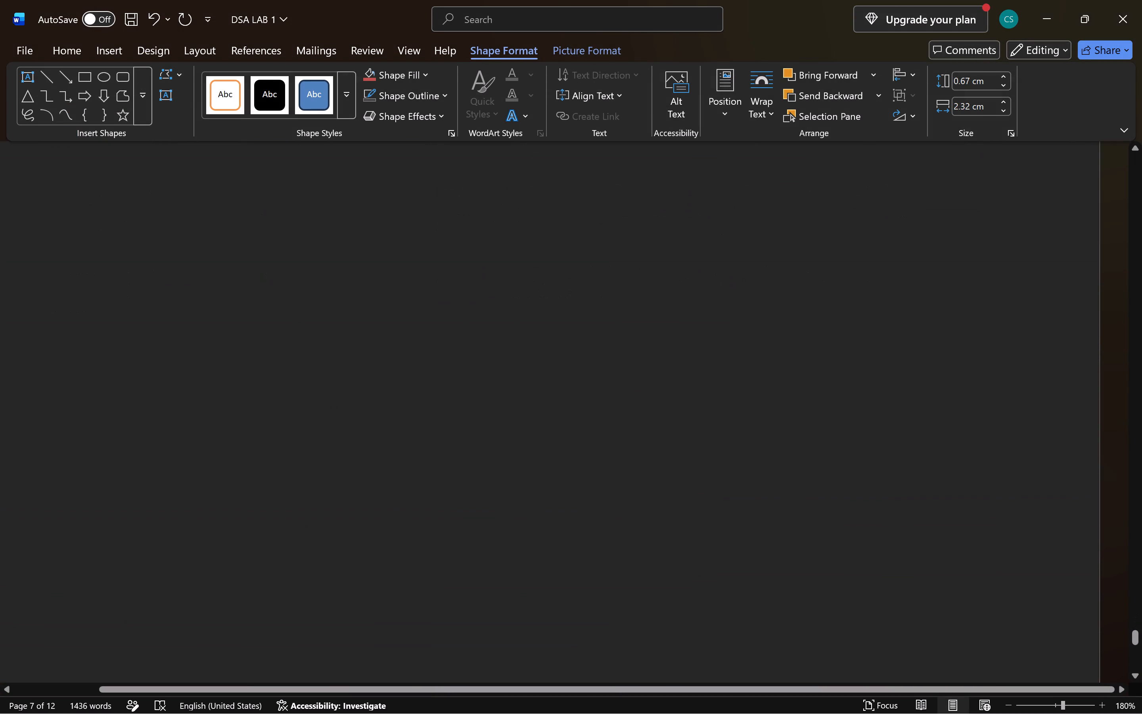
pyautogui.scroll(-2, 677, 482)
pyautogui.keyDown('ctrl'); pyautogui.scroll(-4, 677, 482); pyautogui.keyUp('ctrl')
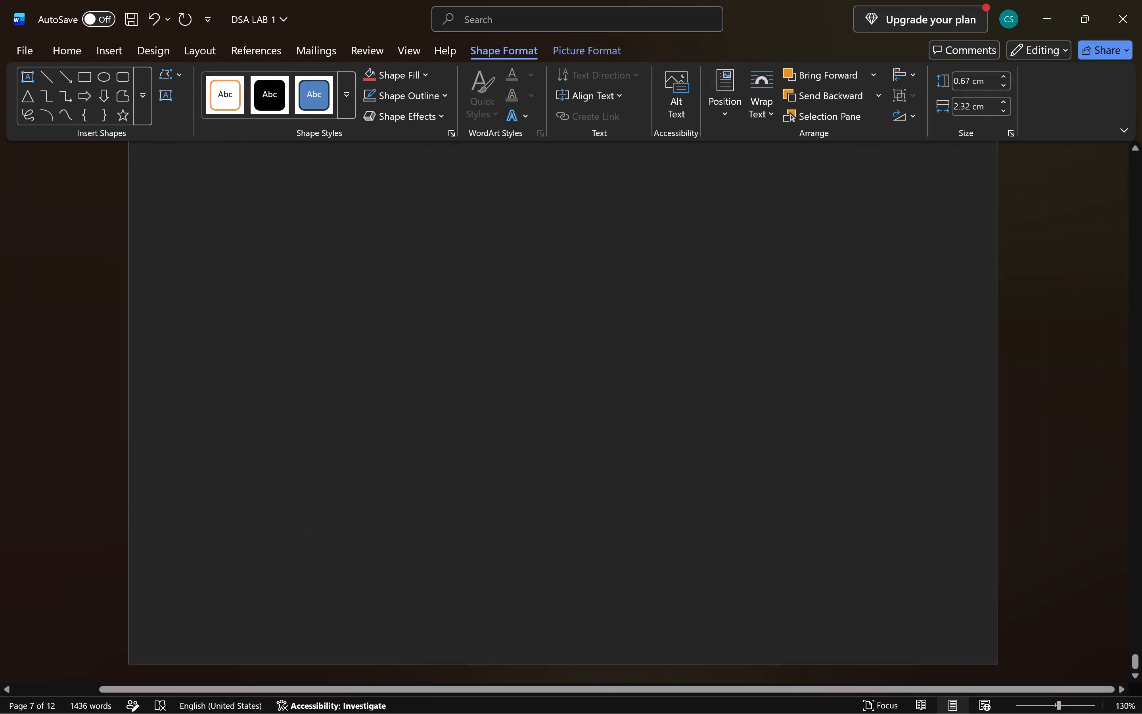
pyautogui.keyDown('ctrl'); pyautogui.scroll(-2, 677, 482); pyautogui.keyUp('ctrl')
pyautogui.scroll(3, 677, 482)
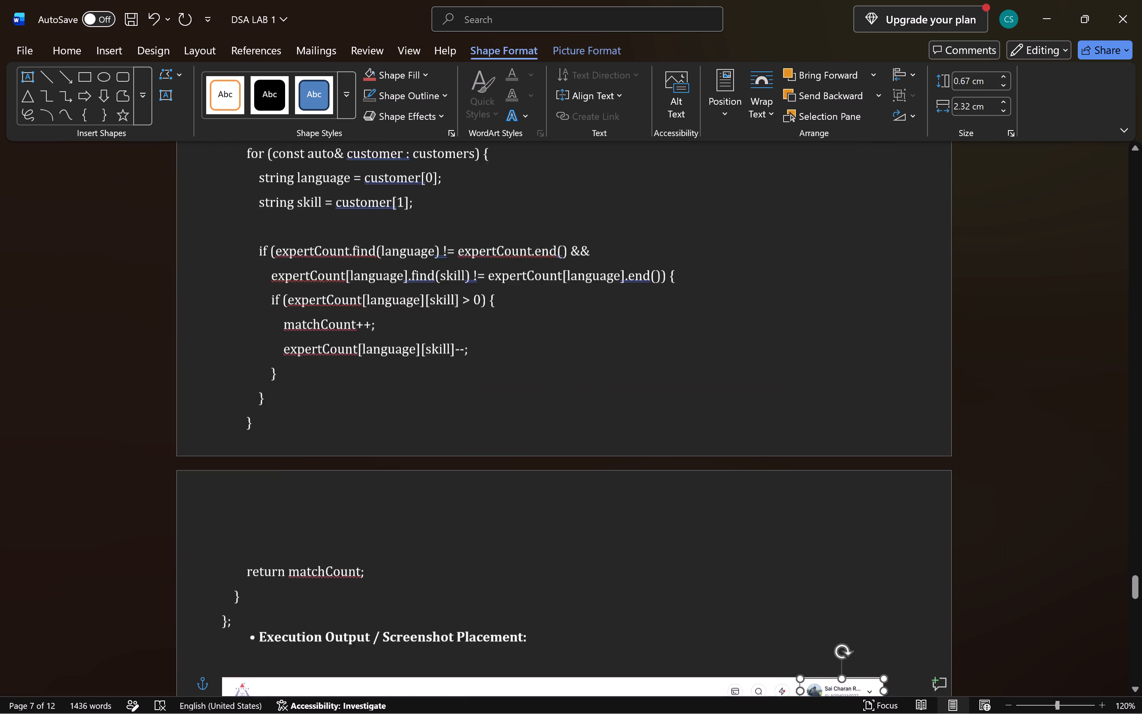
pyautogui.scroll(4, 677, 482)
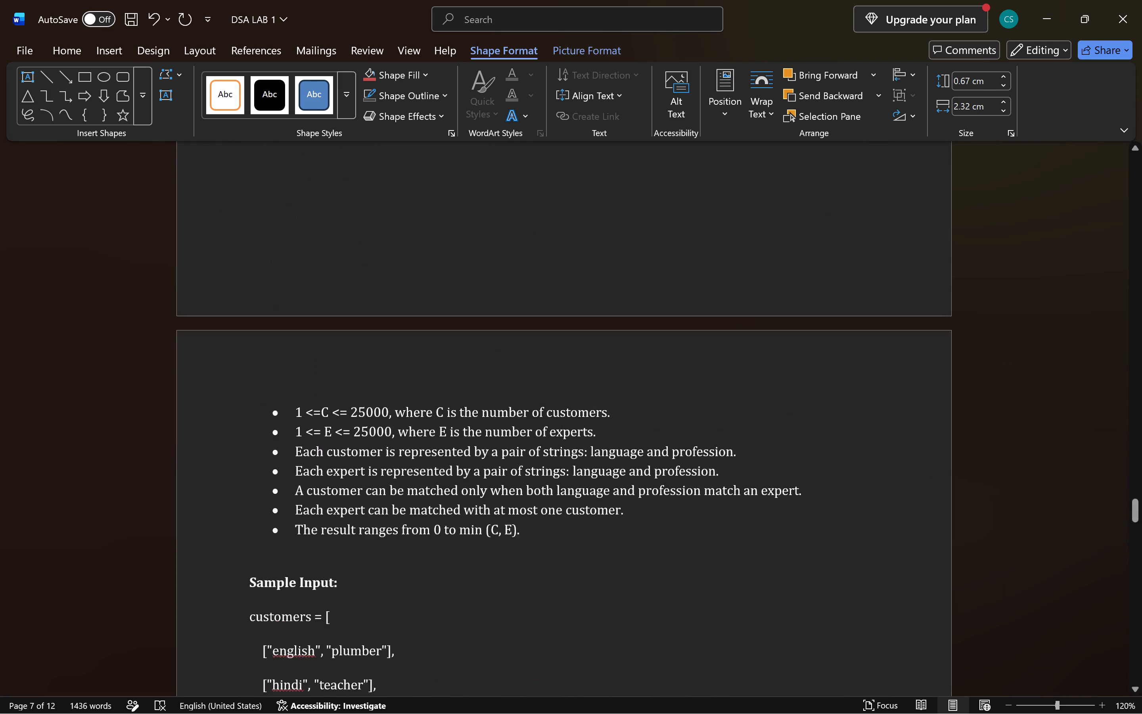
pyautogui.scroll(2, 677, 482)
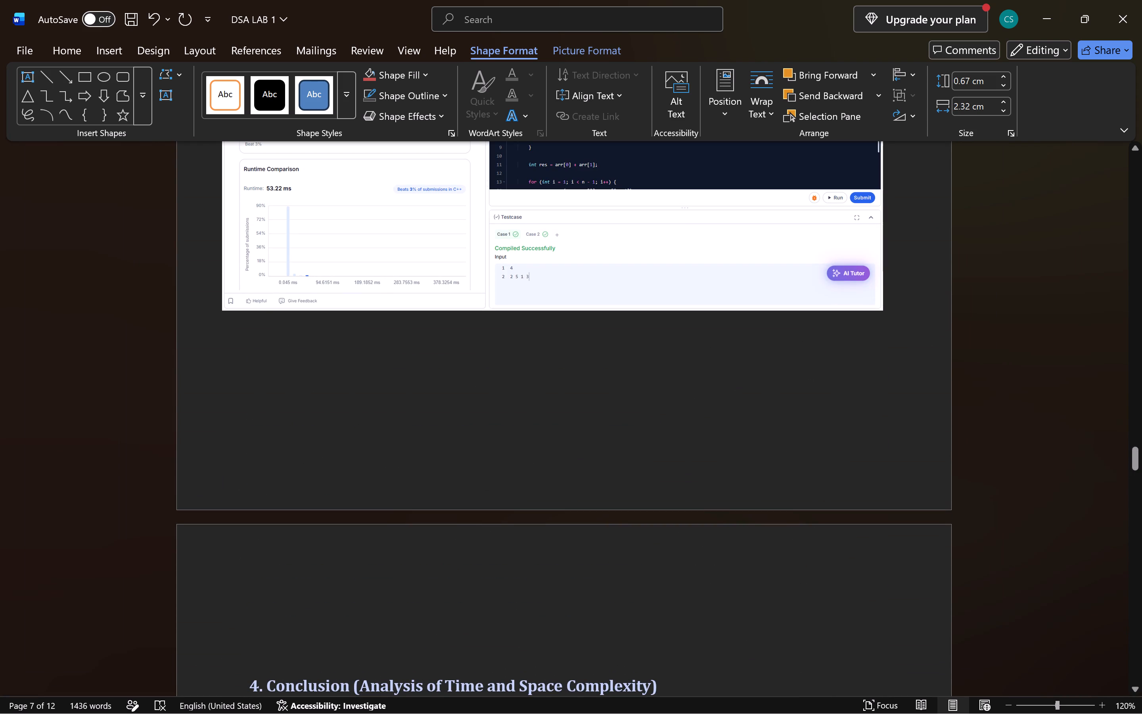
pyautogui.scroll(4, 848, 463)
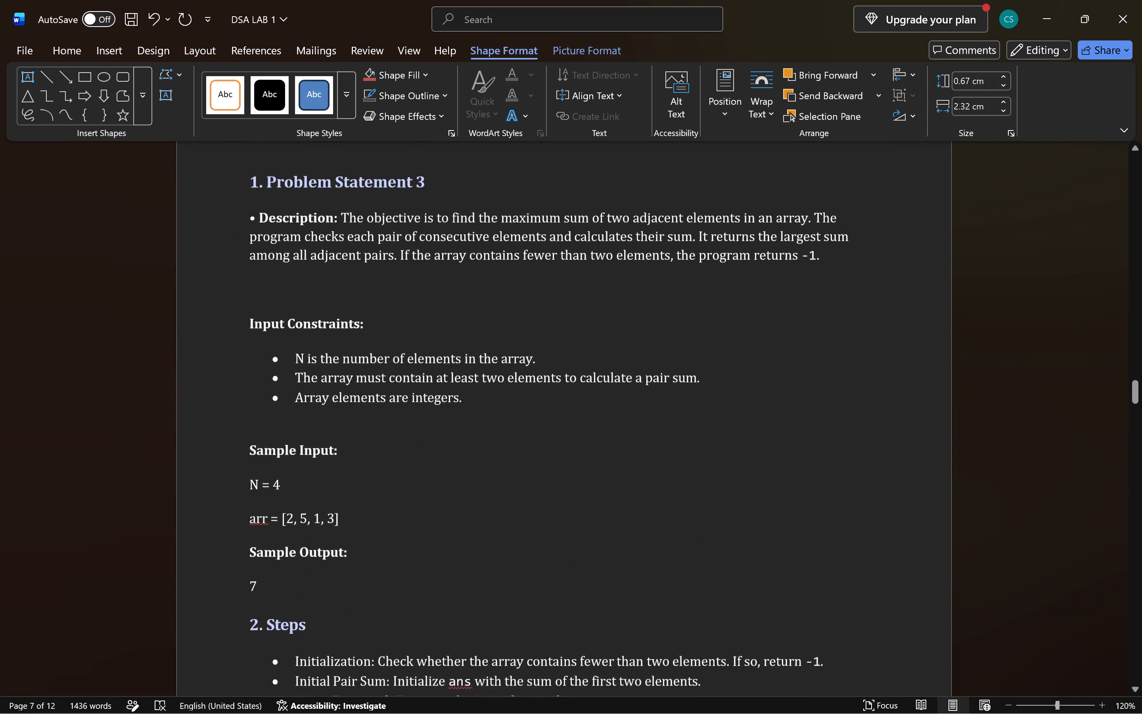
pyautogui.scroll(4, 848, 463)
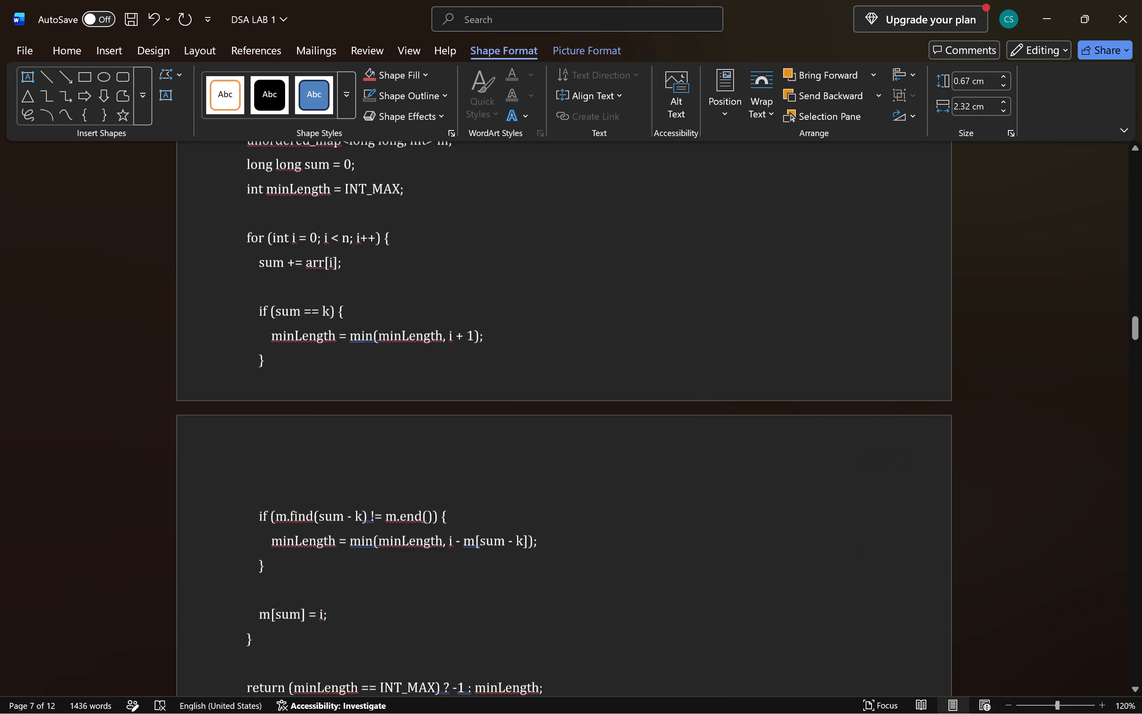
pyautogui.scroll(4, 848, 463)
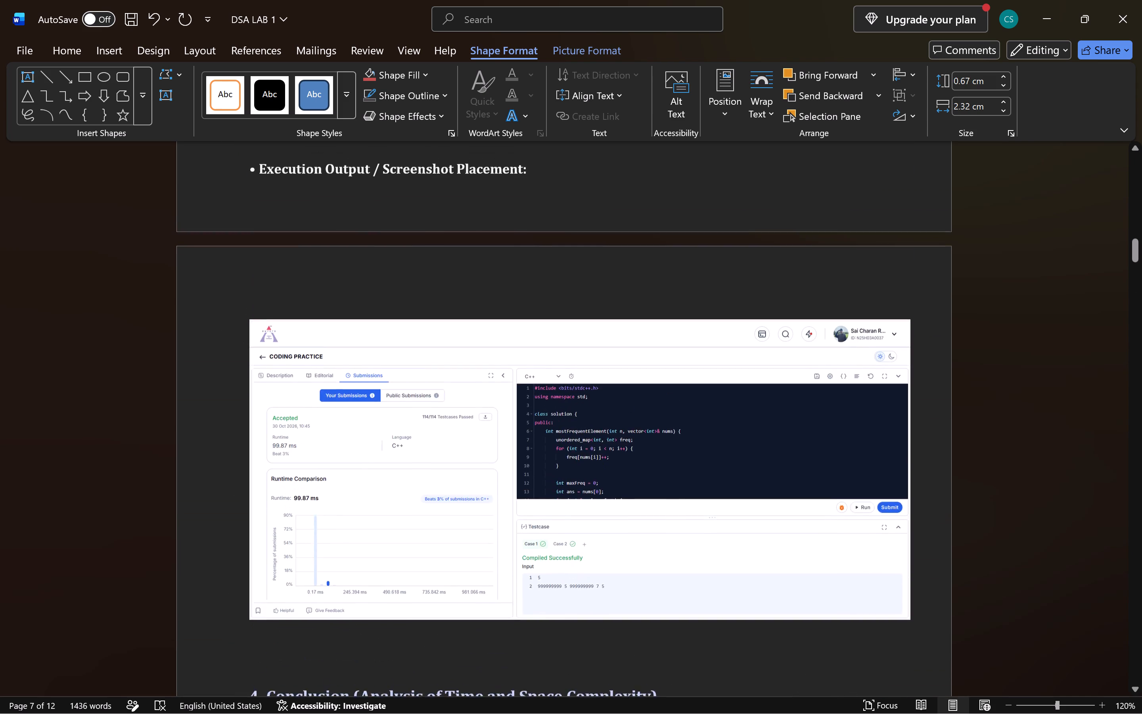
pyautogui.scroll(4, 848, 463)
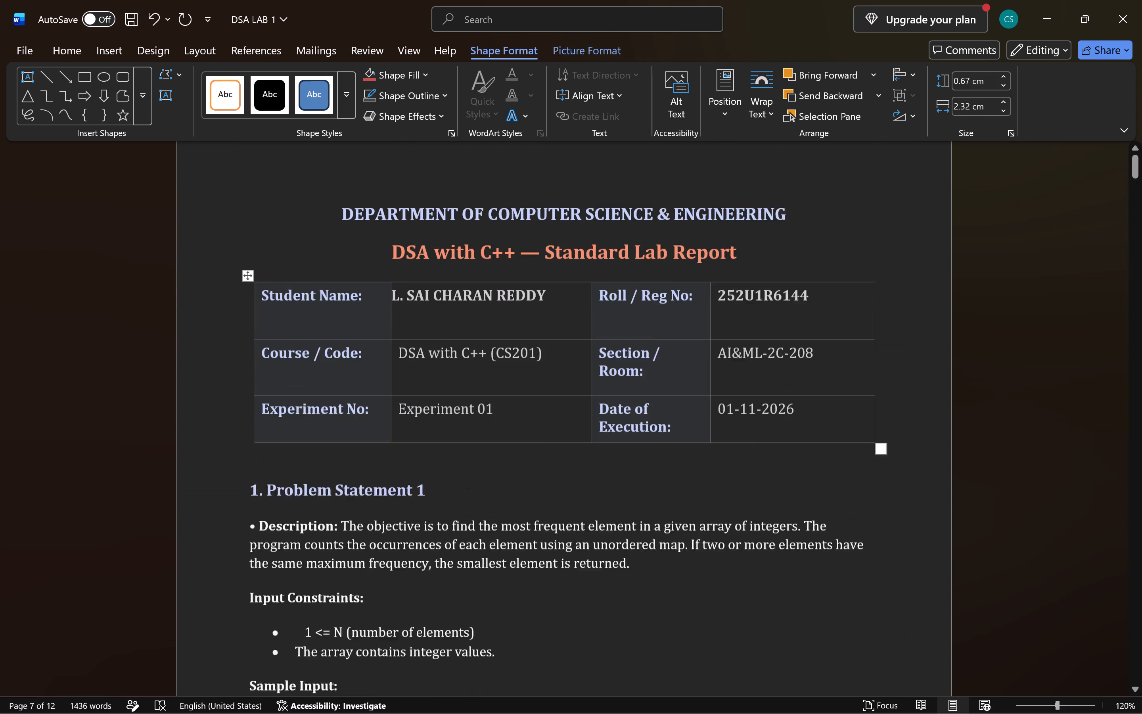
pyautogui.scroll(1, 848, 463)
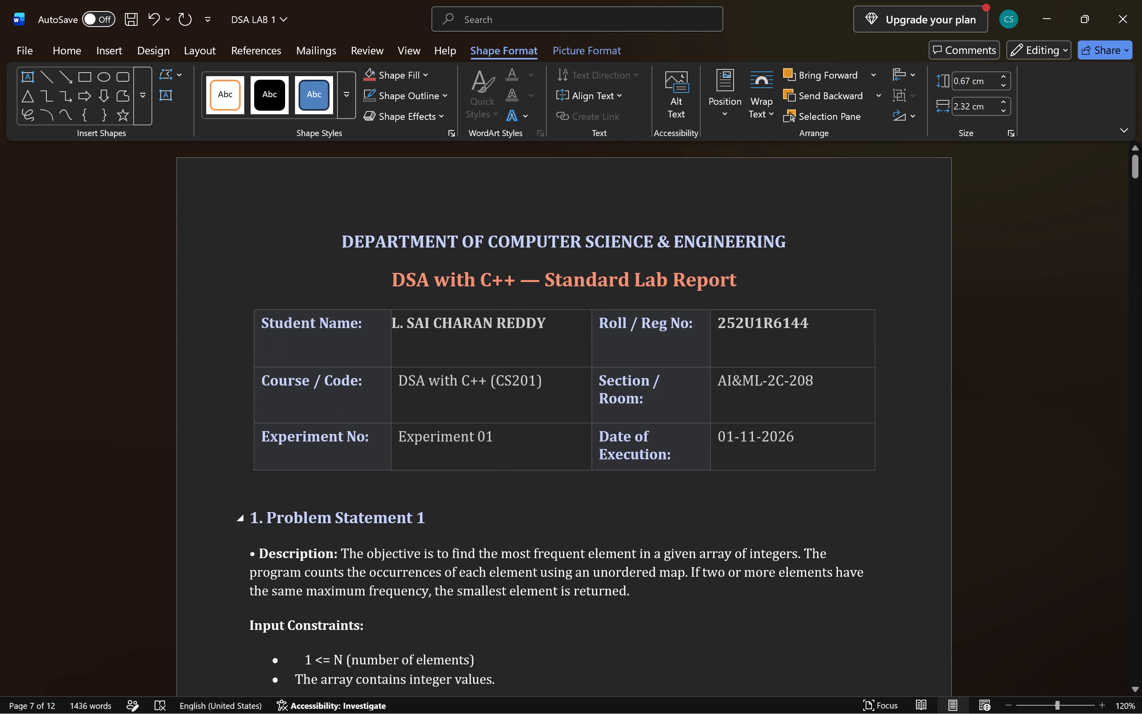
# Export the report as a PDF named DSA LAB 1 to the Desktop folder, with standard optimization.
pyautogui.scroll(-1, 656, 579)
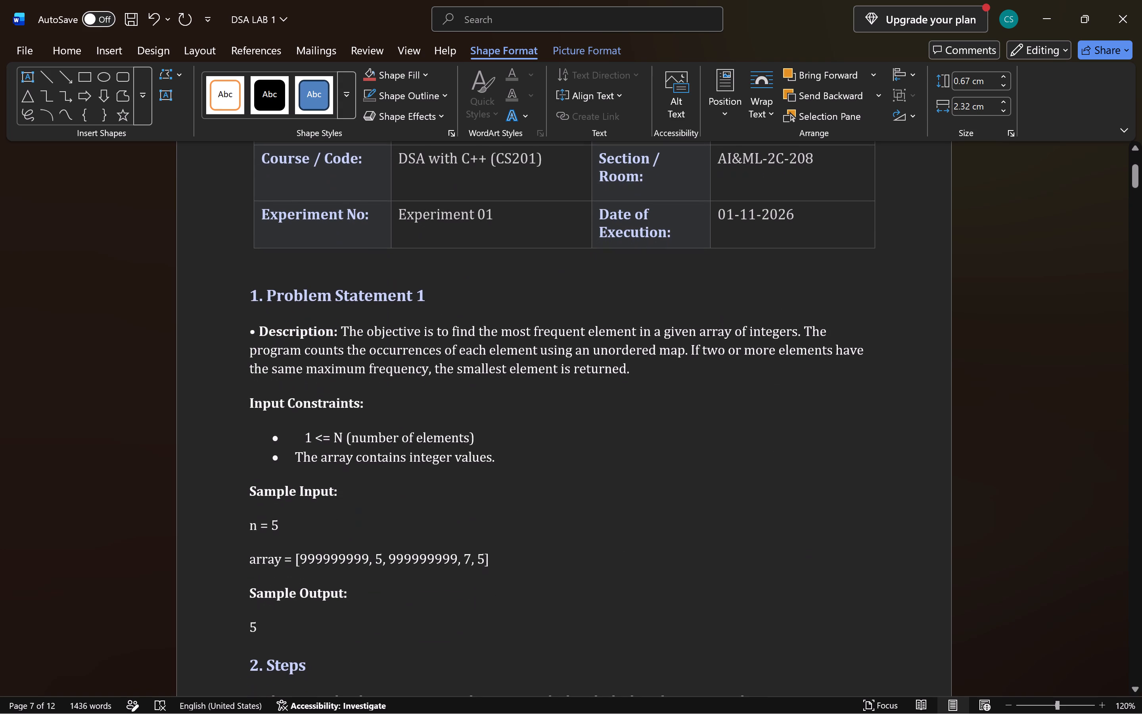
pyautogui.click(10, 35)
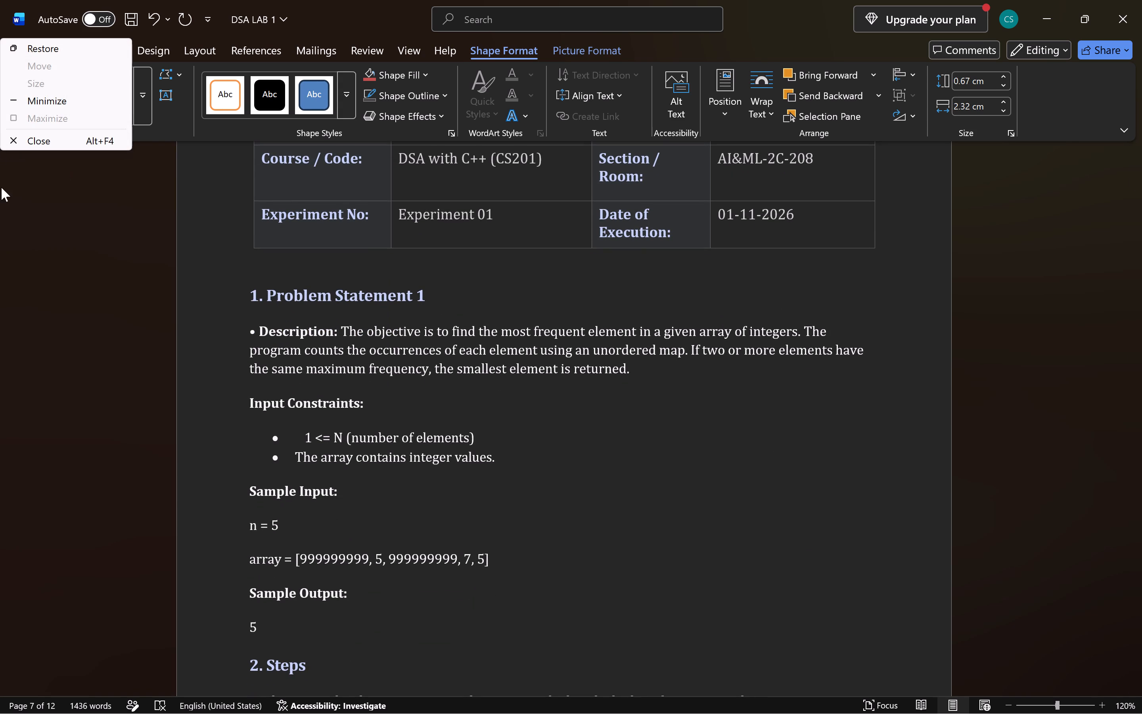
pyautogui.click(1, 187)
pyautogui.click(22, 55)
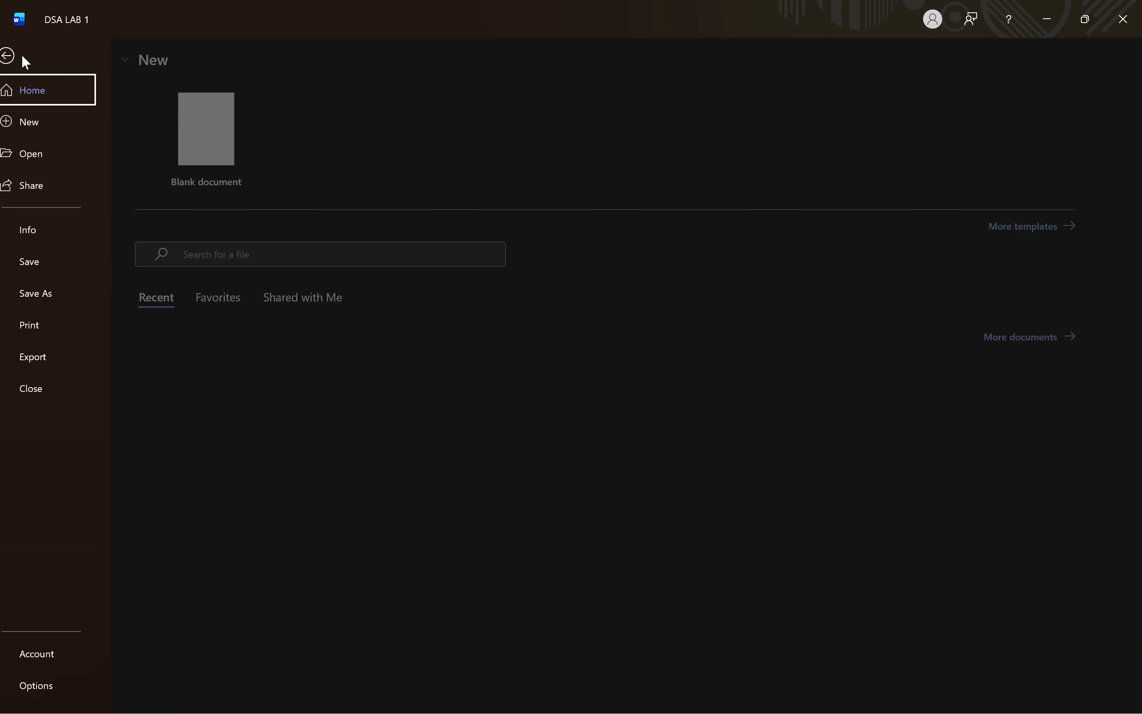
pyautogui.click(29, 357)
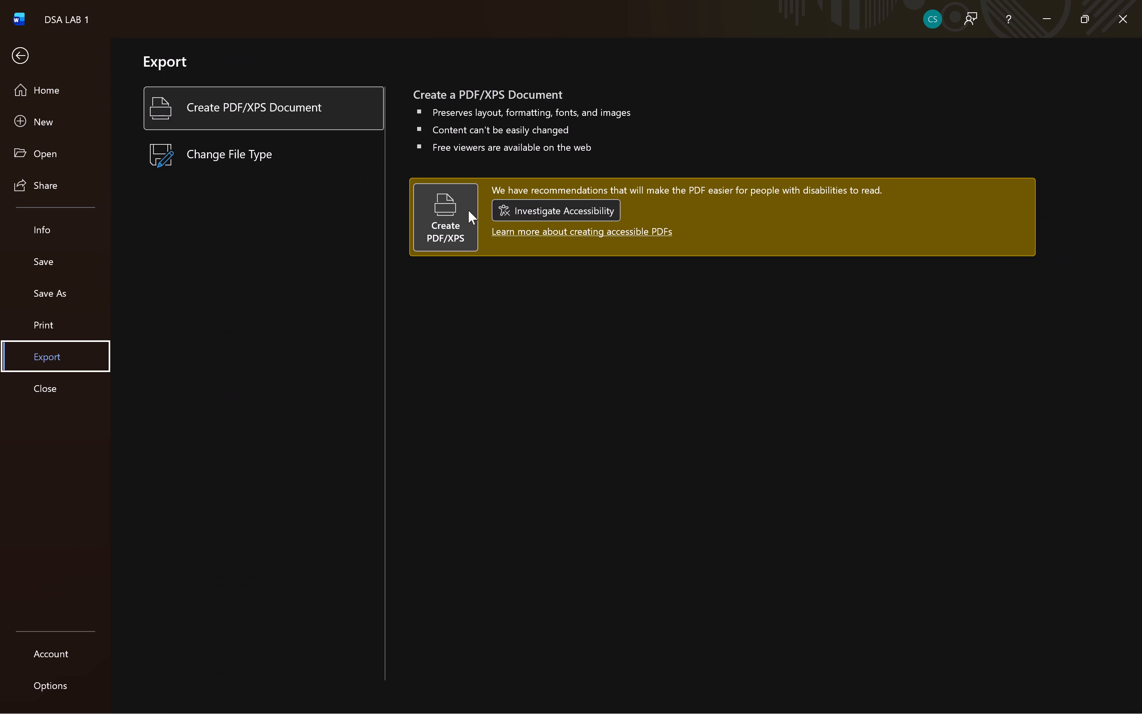
pyautogui.click(468, 210)
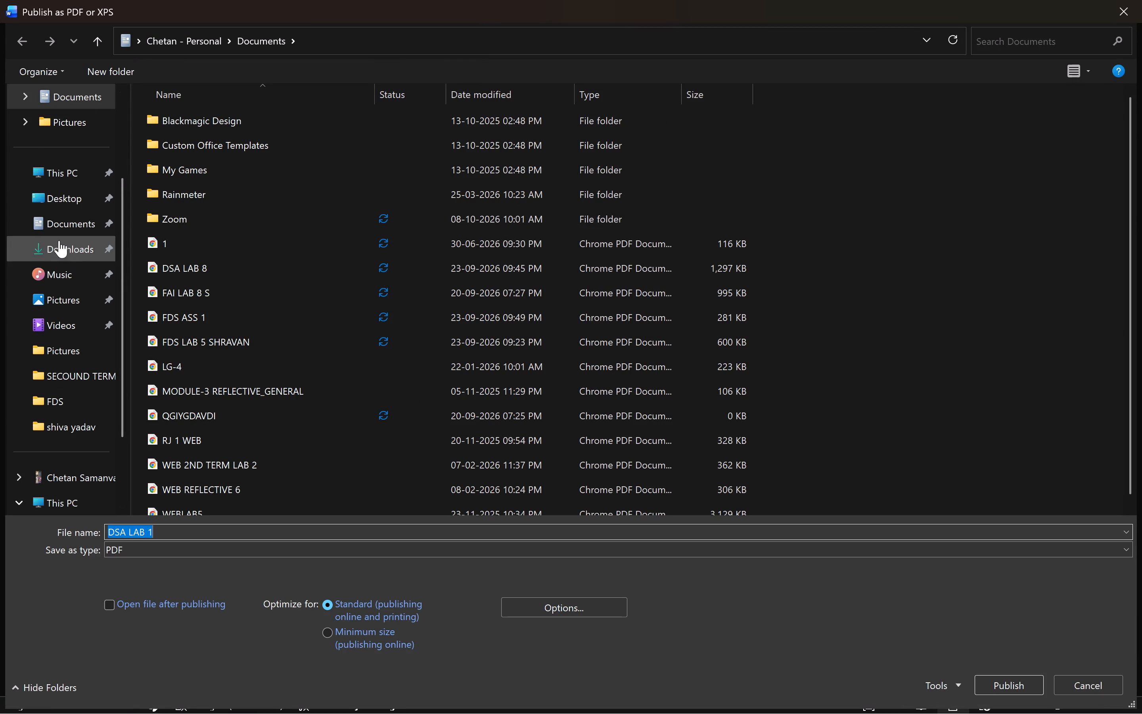
pyautogui.click(80, 207)
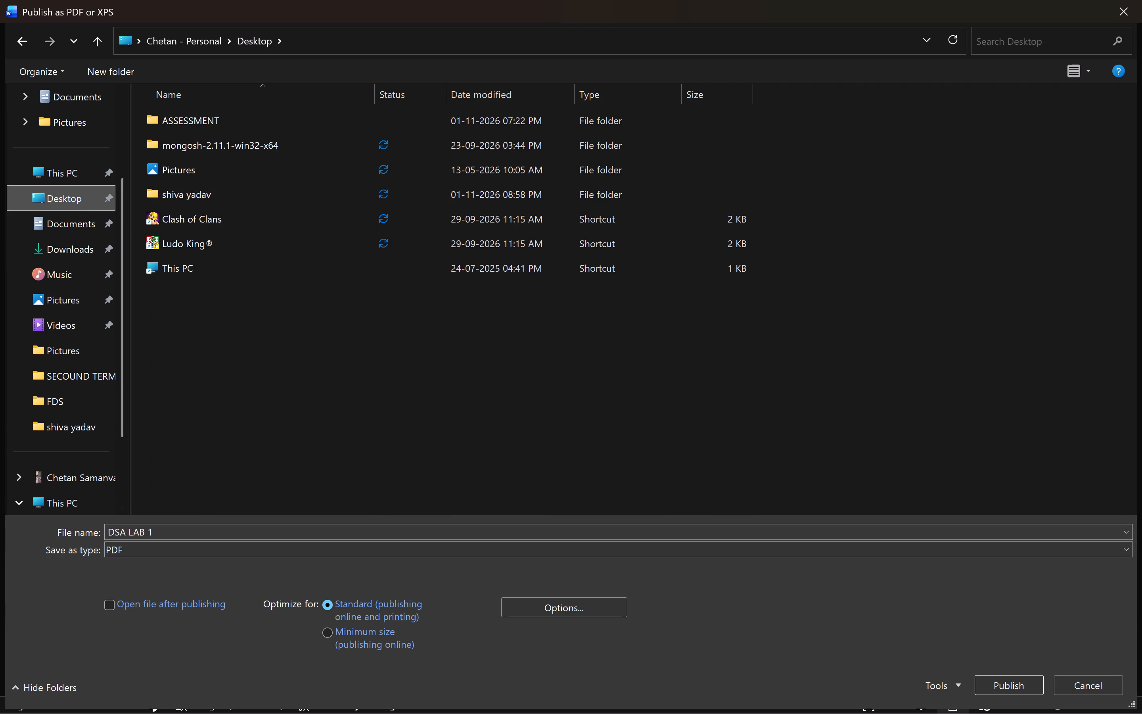
pyautogui.click(996, 685)
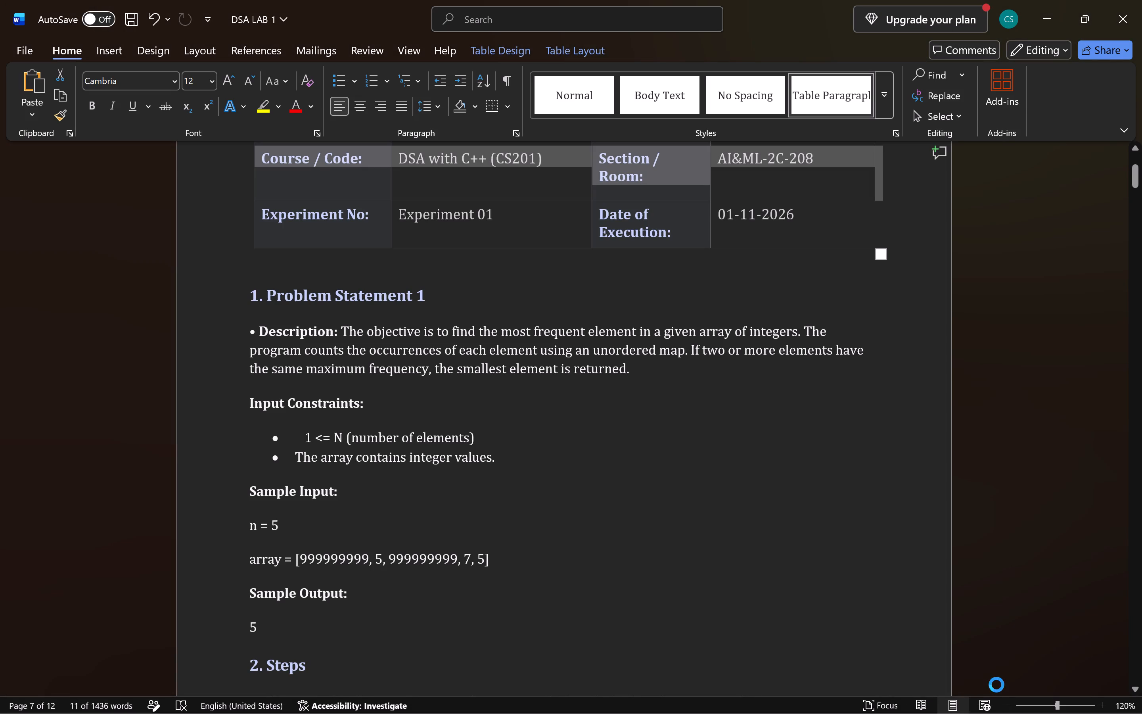
pyautogui.click(762, 518)
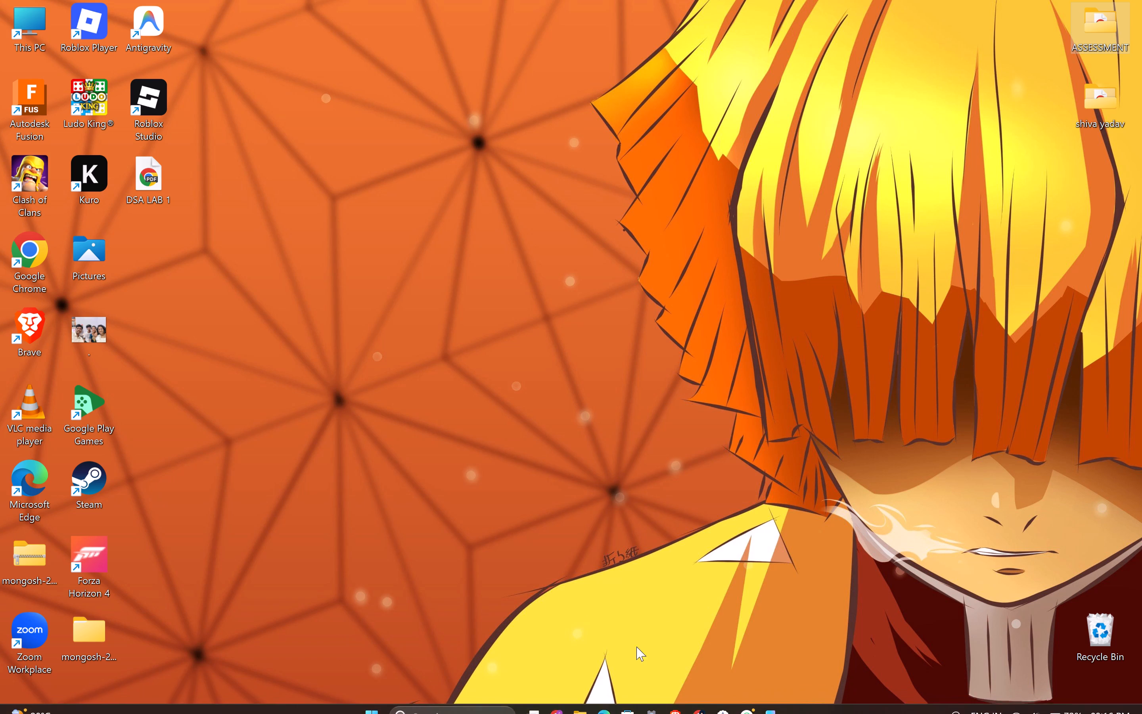
# Switch to the Aurora University portal in Chrome and open the Advanced Data Structures assessments.
pyautogui.click(697, 708)
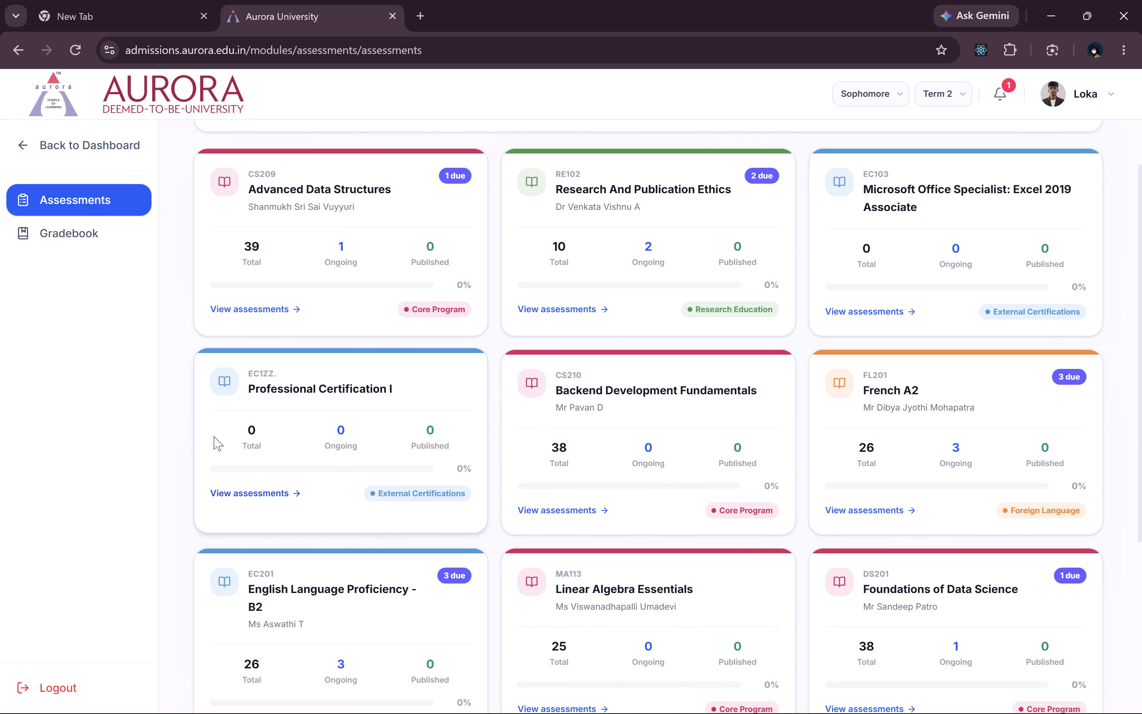
pyautogui.click(357, 235)
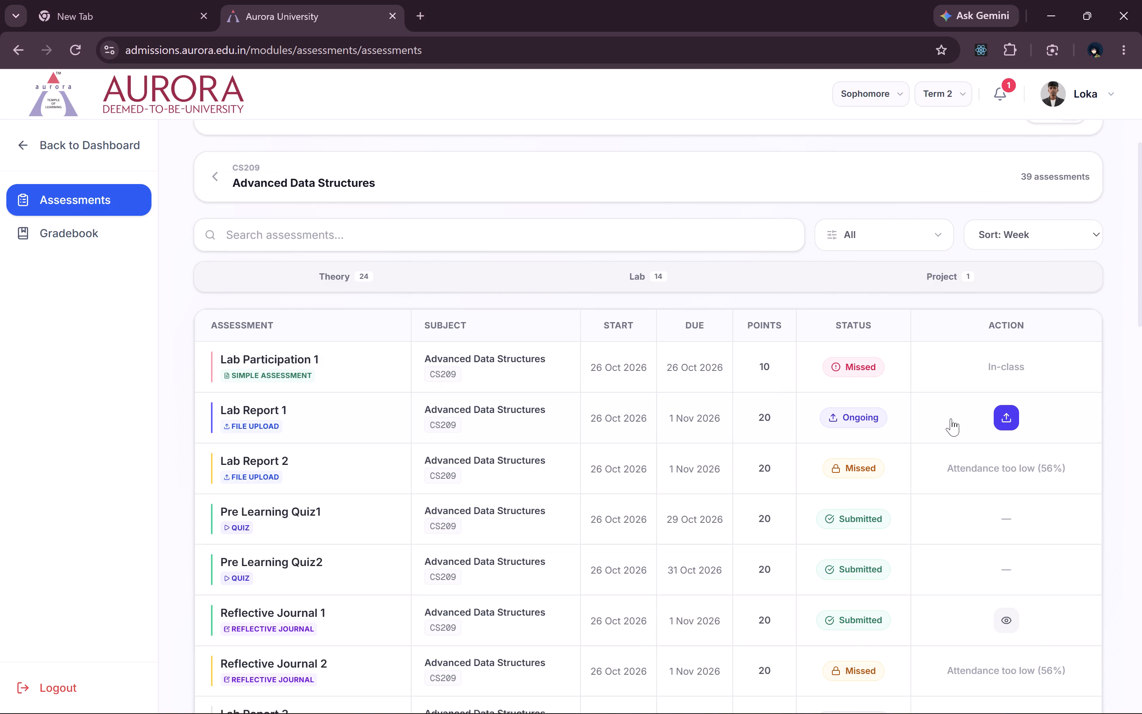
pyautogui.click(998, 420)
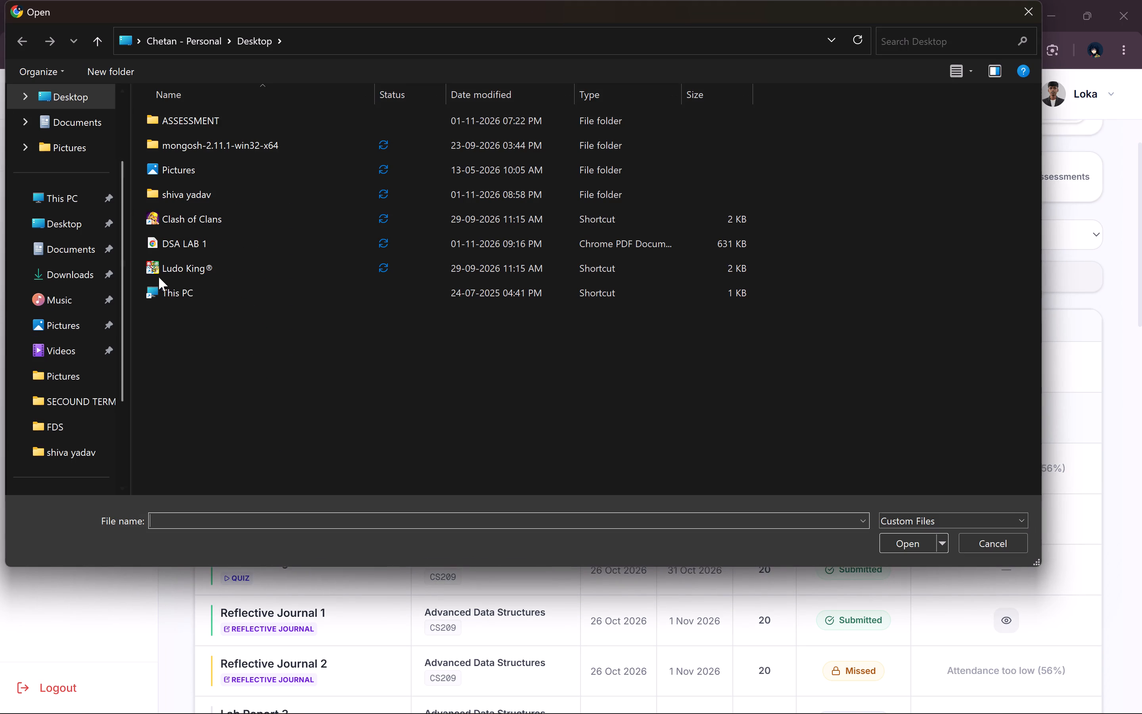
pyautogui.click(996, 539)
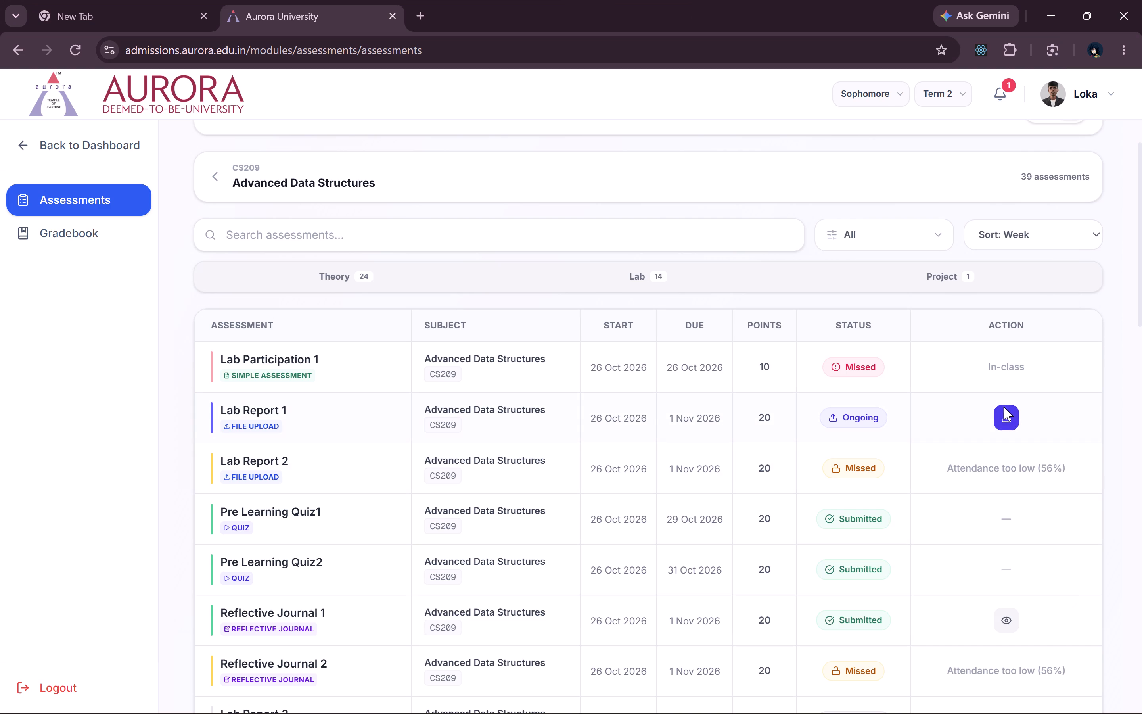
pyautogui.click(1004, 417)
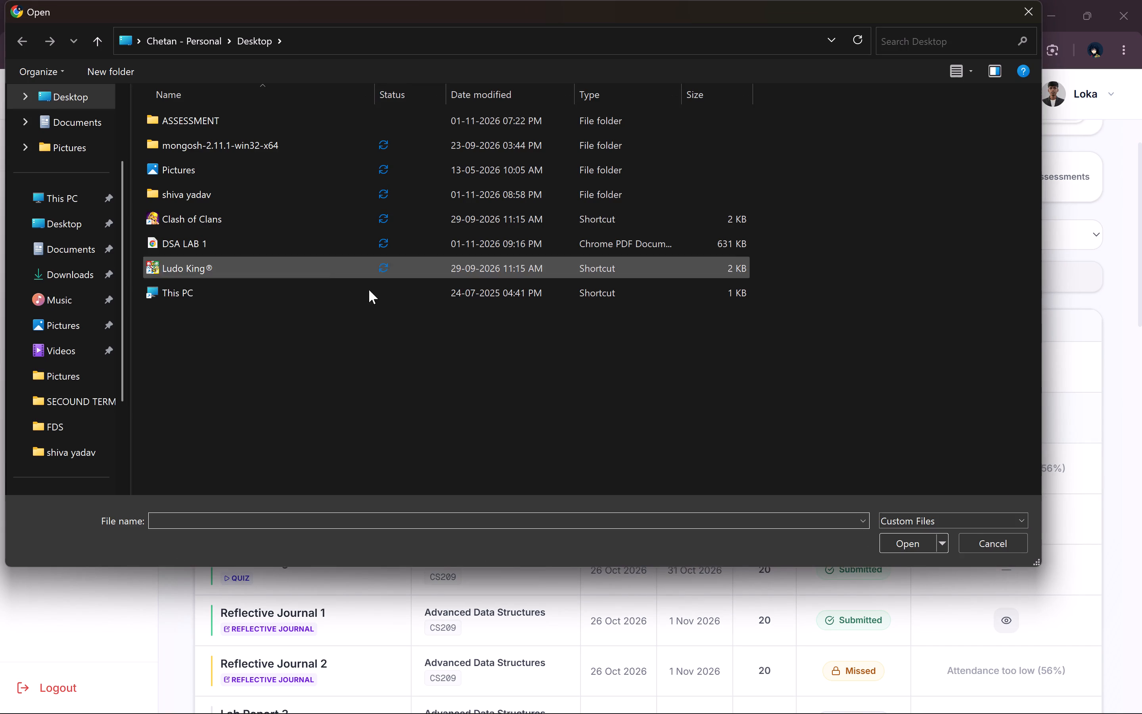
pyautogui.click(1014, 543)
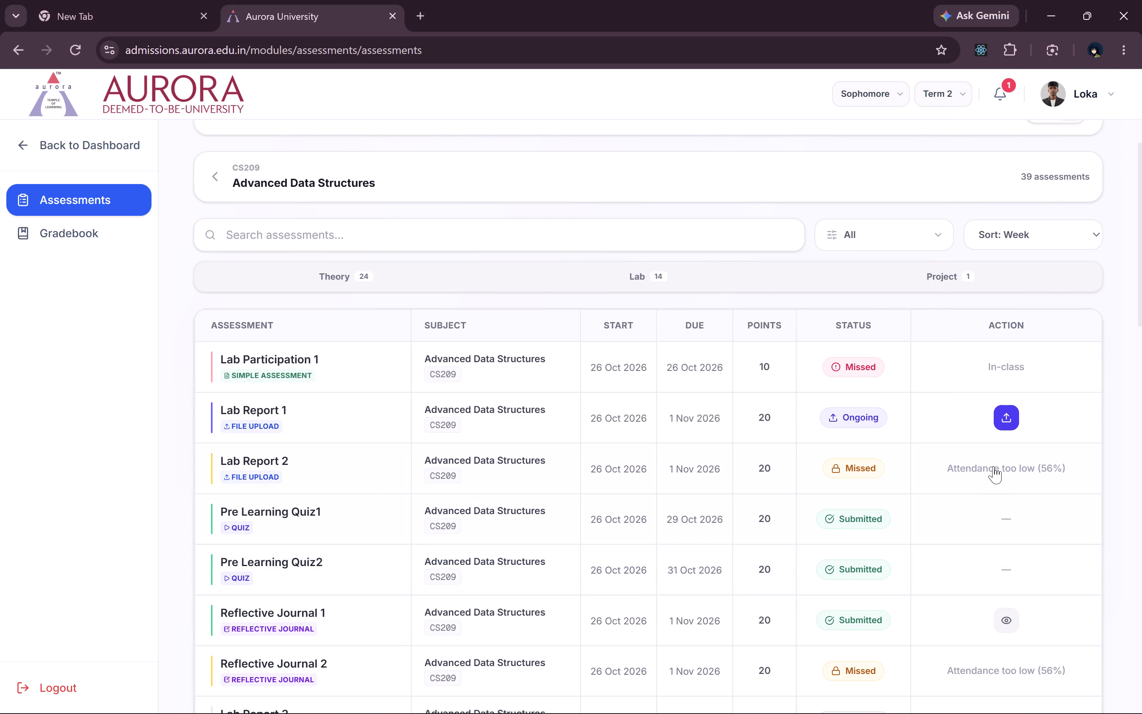
# Upload the DSA LAB 1 PDF from the Desktop as the Lab Report 1 submission and return to the course overview.
pyautogui.click(1010, 422)
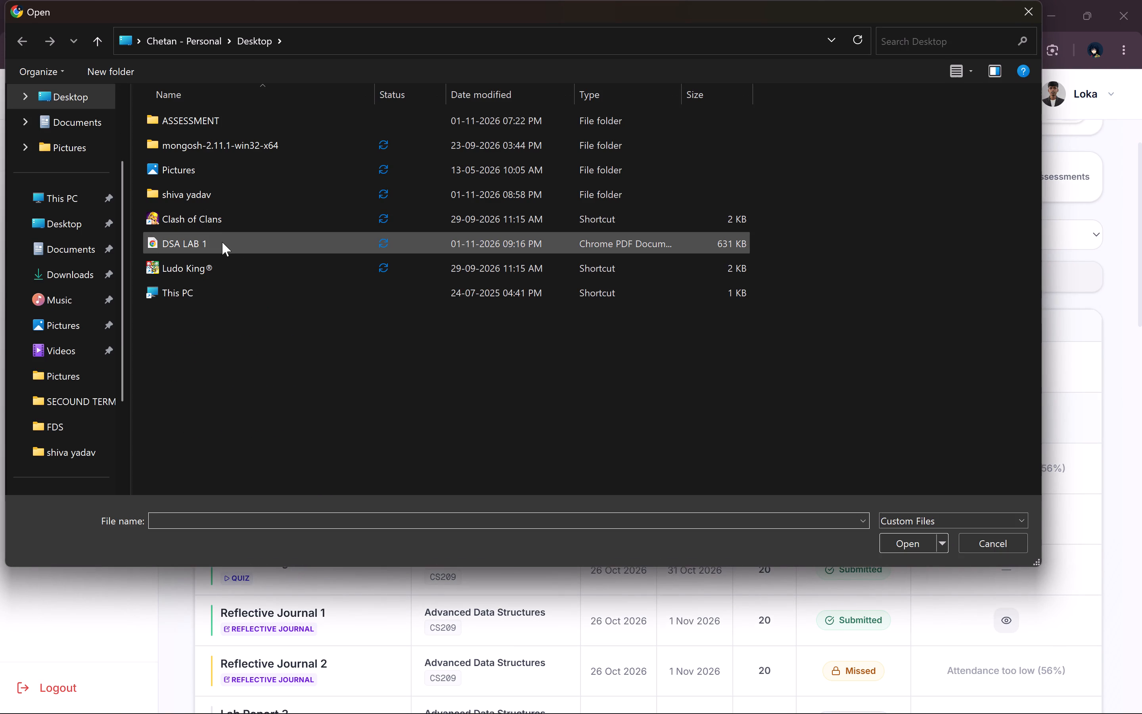
pyautogui.click(223, 243)
pyautogui.press('Return')
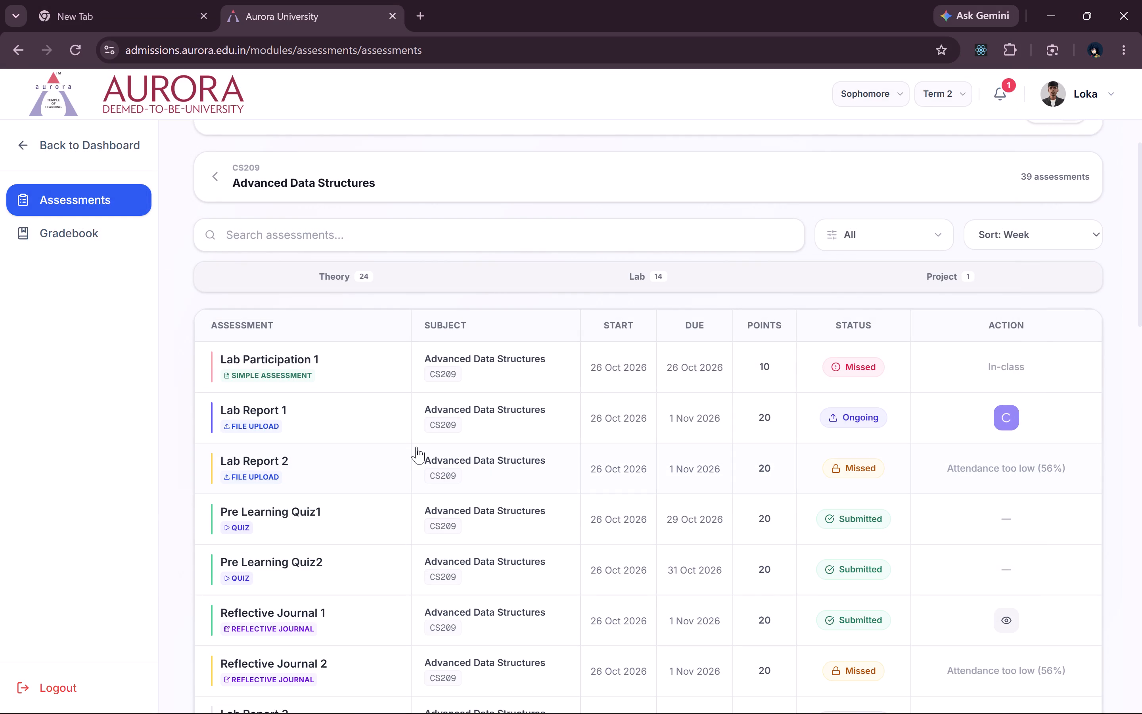
pyautogui.click(217, 182)
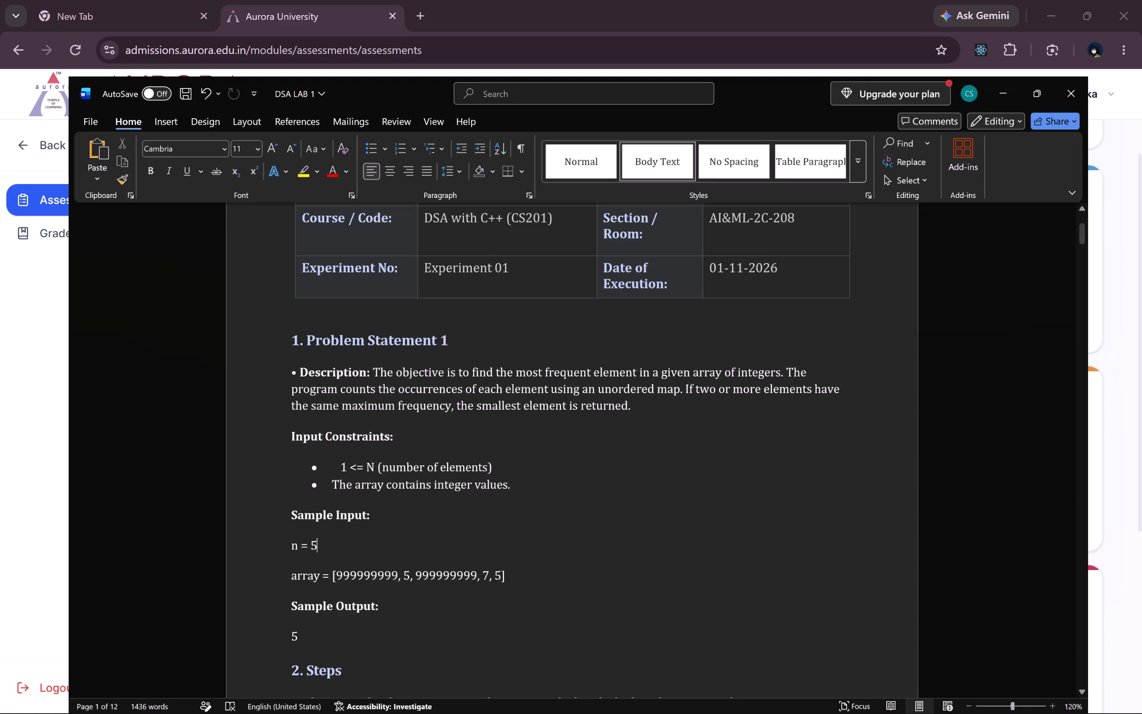
# Switch to Word and close the DSA LAB 1 document without saving its changes.
pyautogui.click(1141, 0)
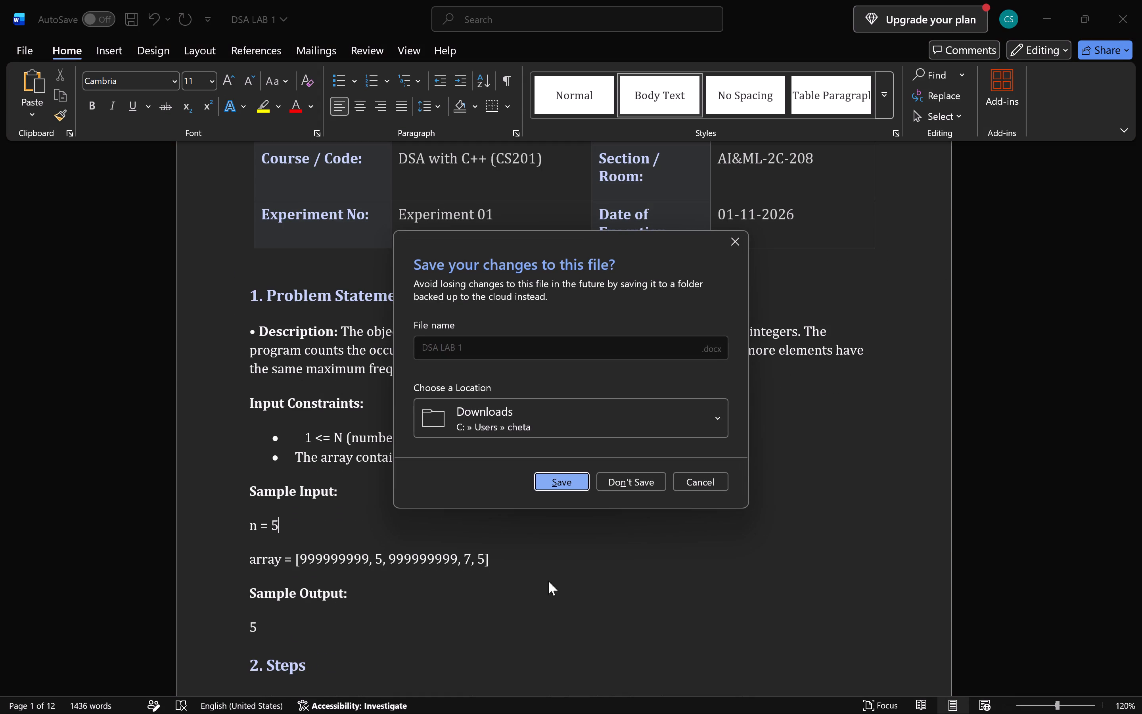
pyautogui.click(615, 489)
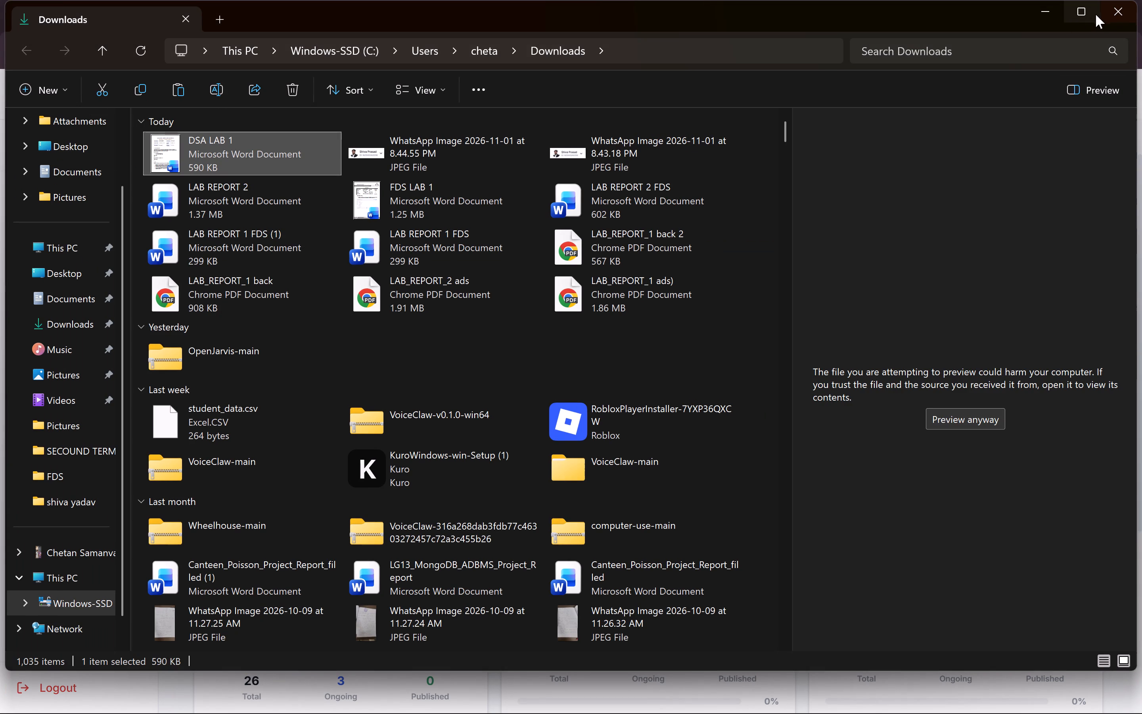
# Close the Downloads folder window in File Explorer.
pyautogui.click(1086, 15)
pyautogui.click(1141, 0)
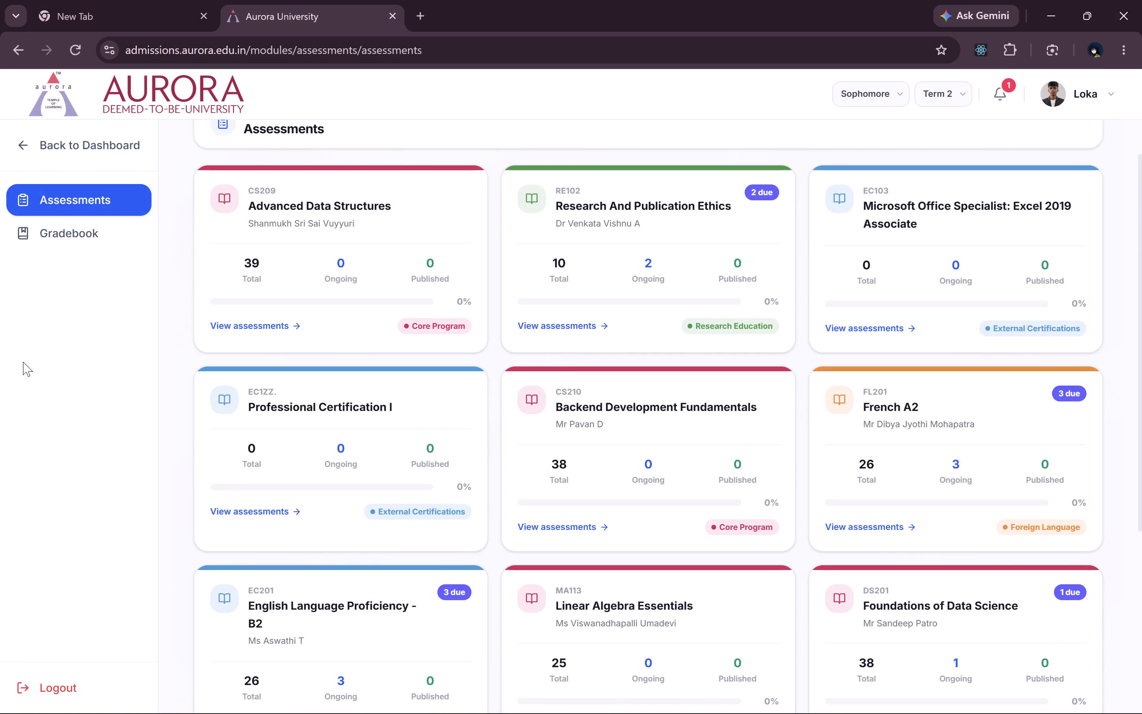
# Close the empty New Tab page in Chrome, keeping the Aurora University page open.
pyautogui.click(185, 1)
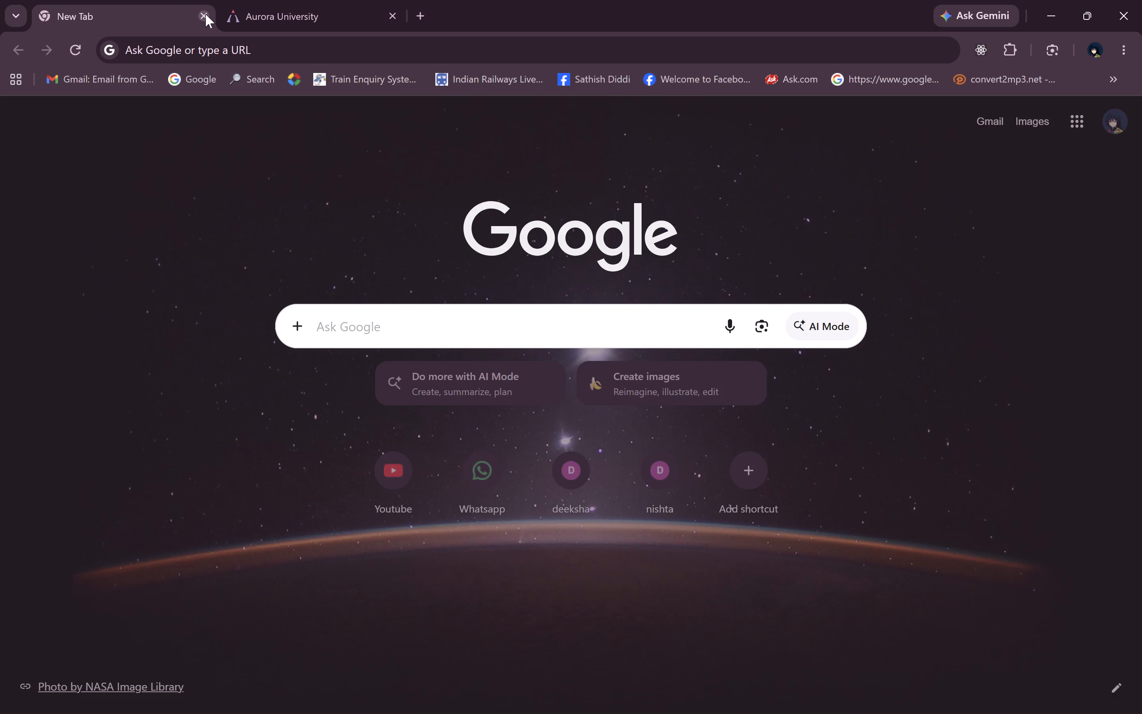
pyautogui.click(205, 14)
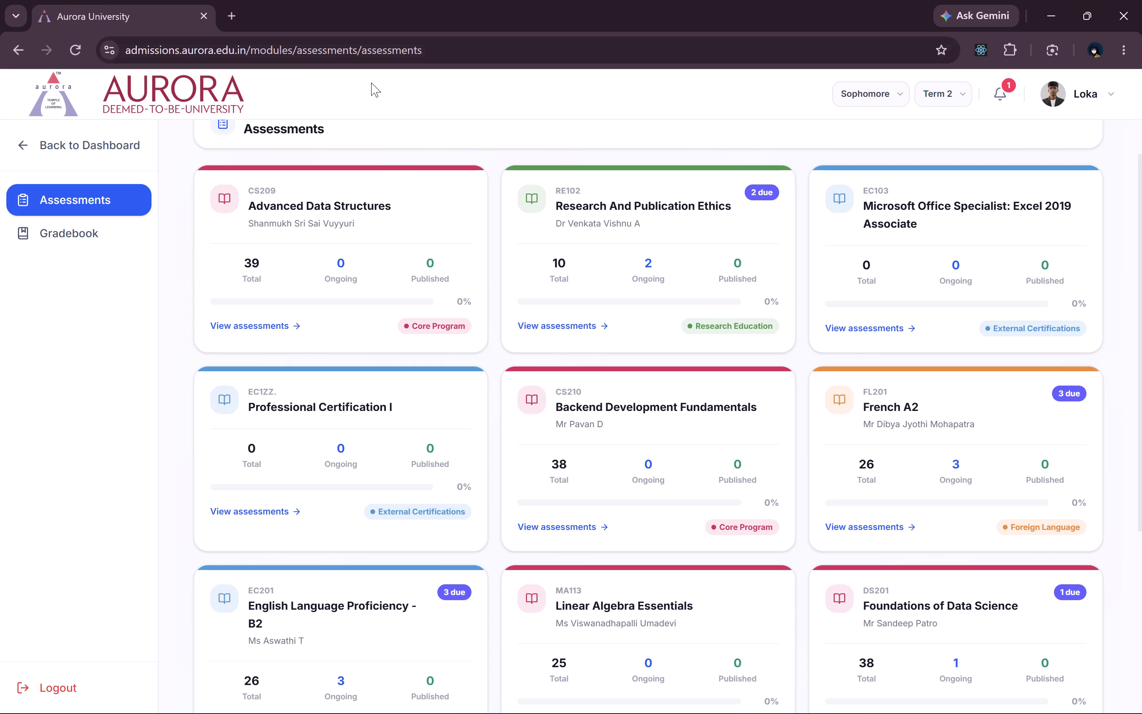